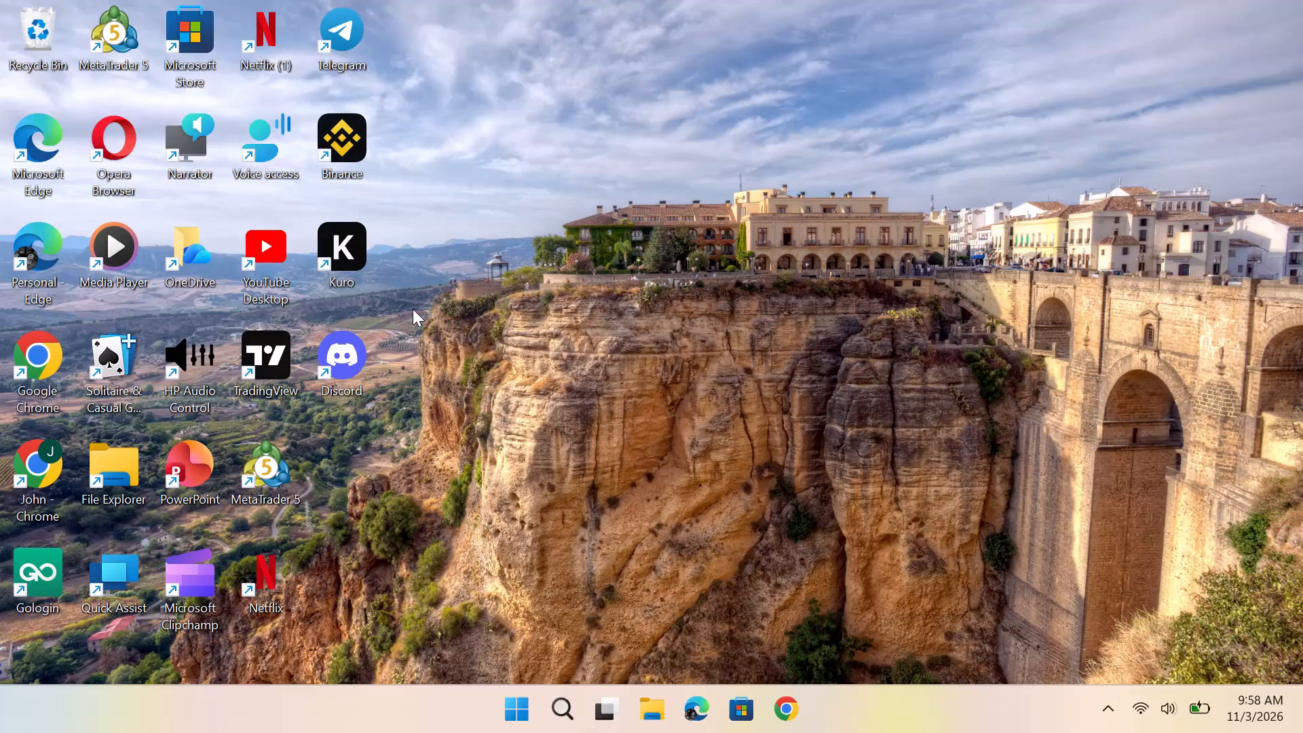
# Launch the Kuro application from its desktop shortcut.
pyautogui.doubleClick(360, 248)
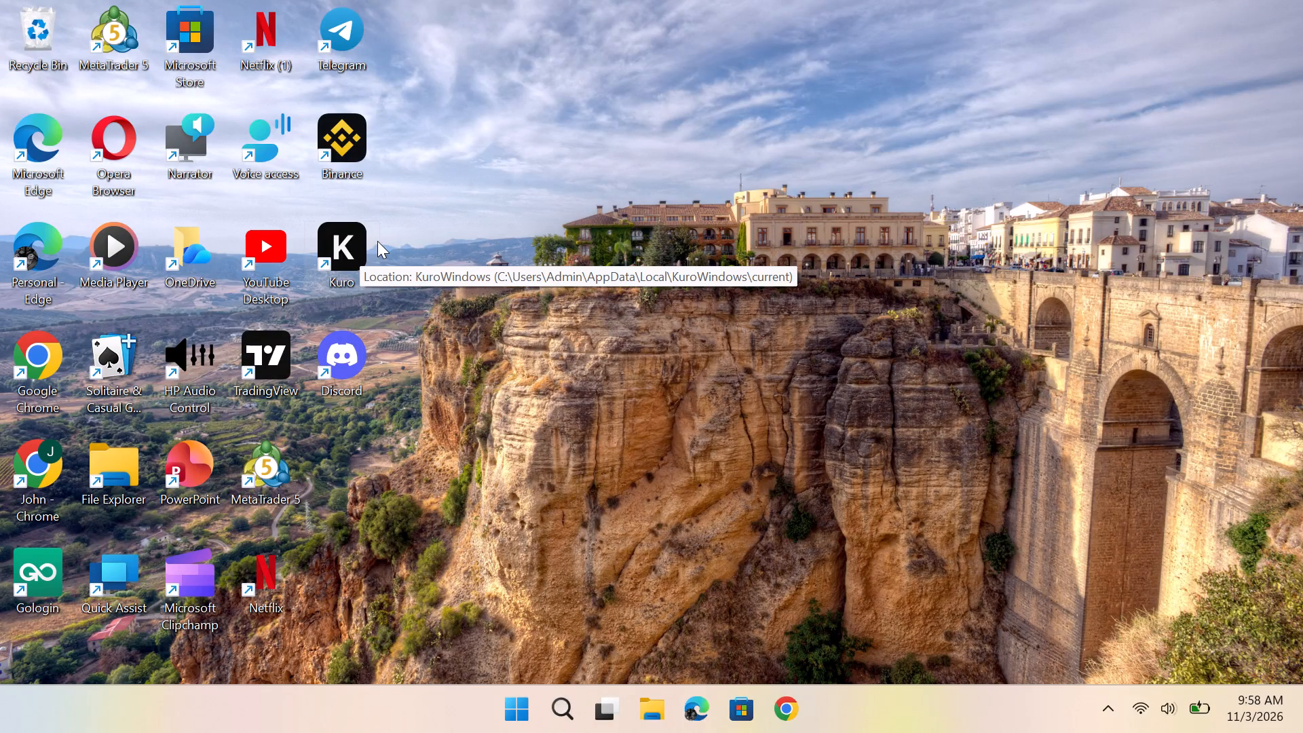
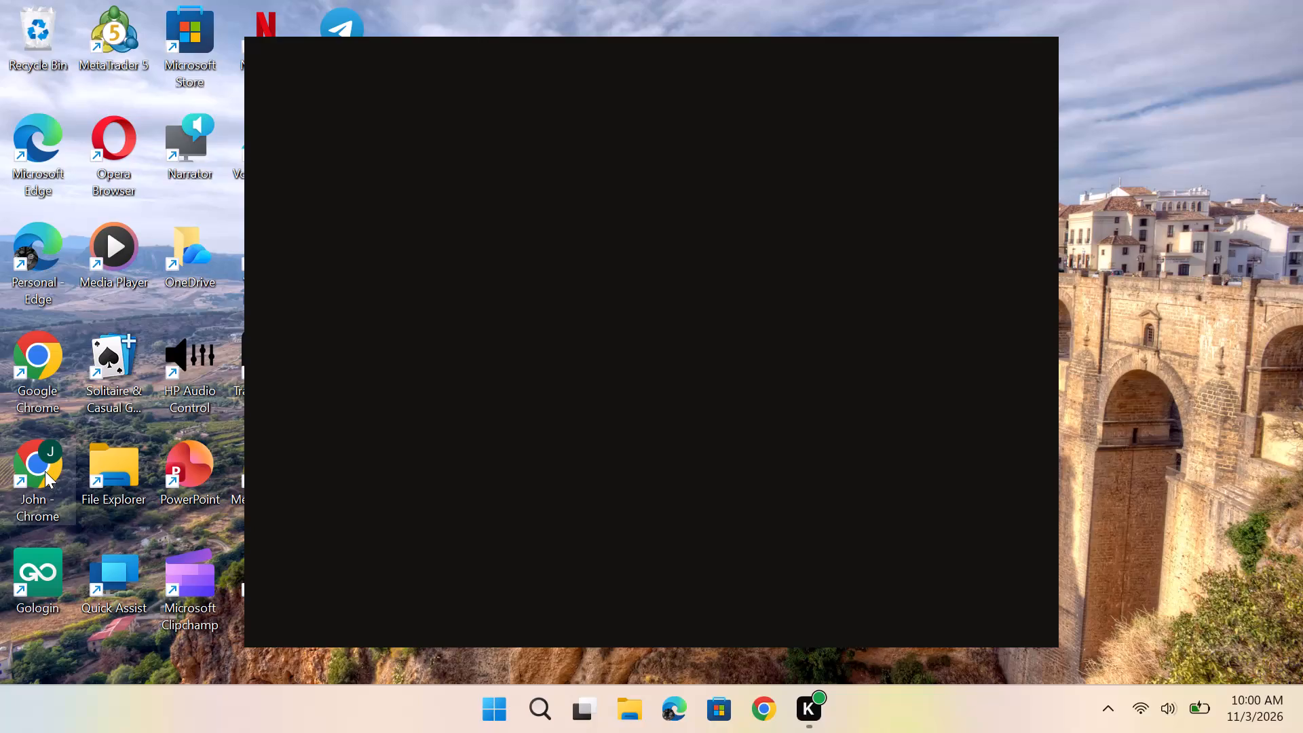
# Launch Chrome with the John profile from its desktop shortcut.
pyautogui.doubleClick(45, 468)
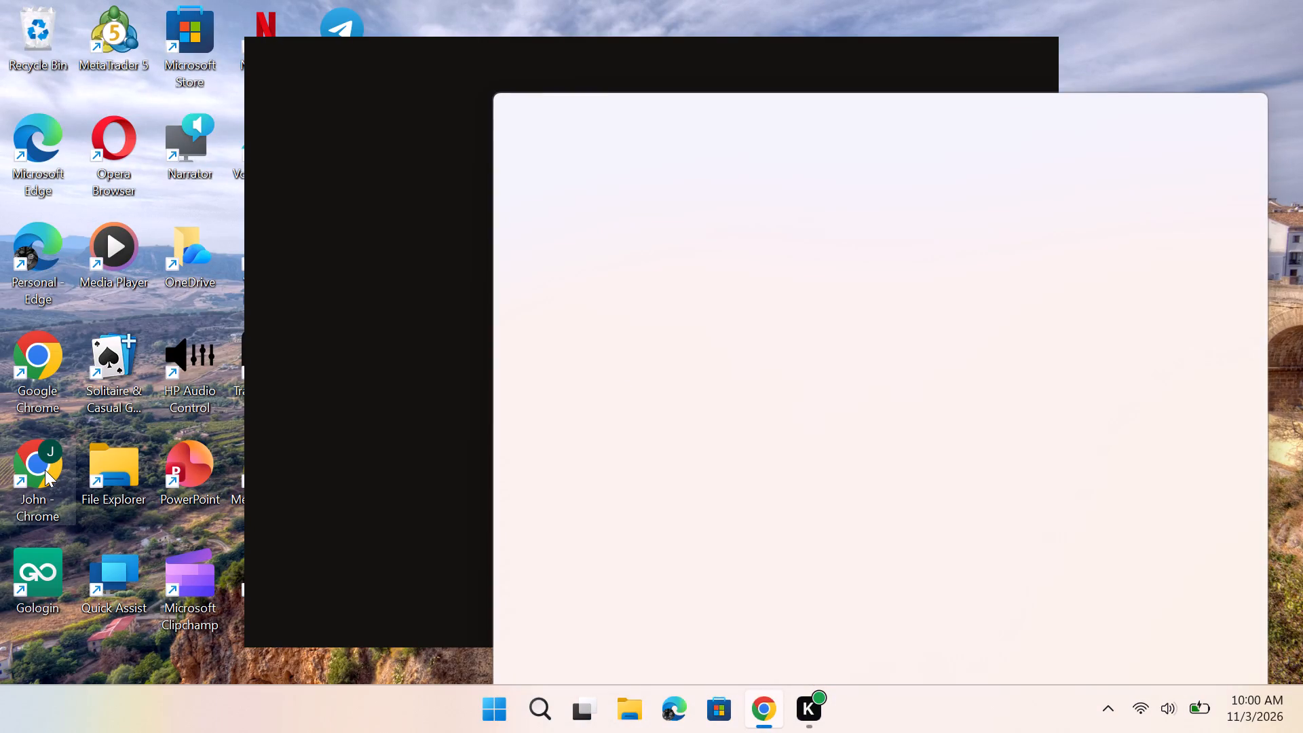
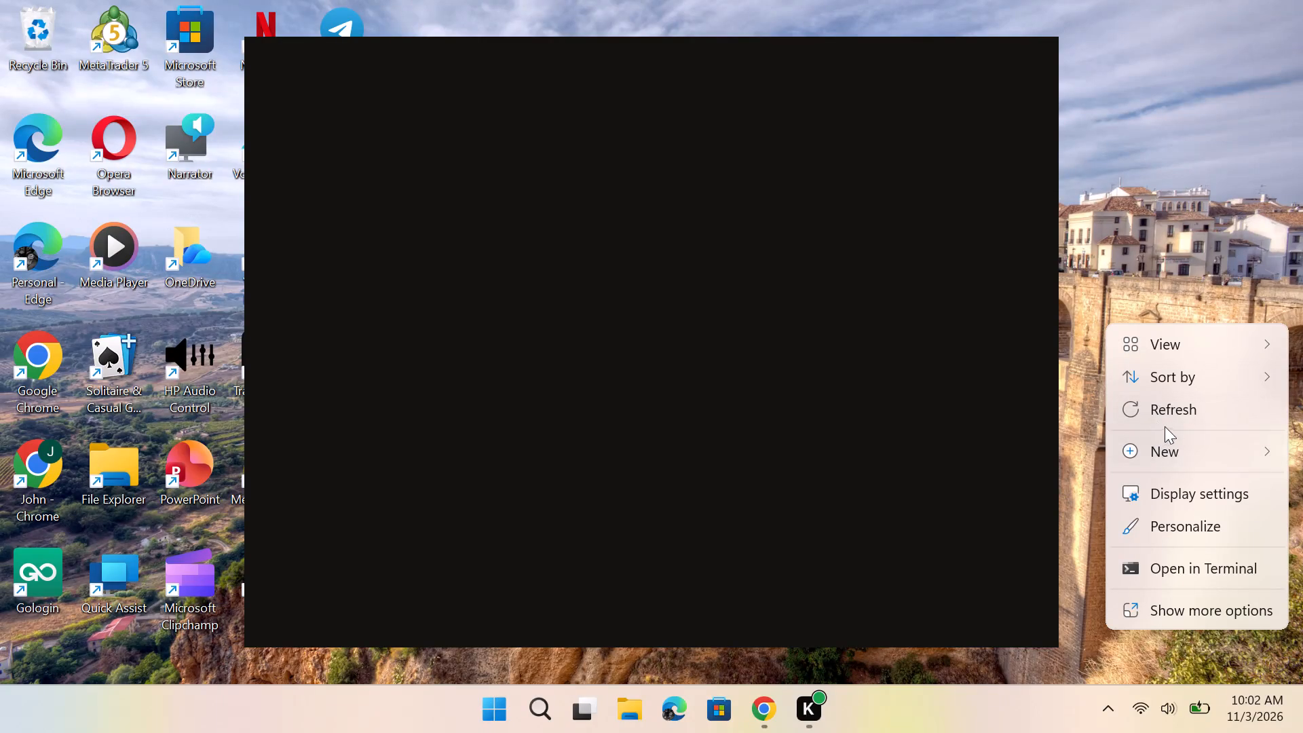
# Create a new Microsoft Word document on the desktop, open it, and maximize its window.
pyautogui.click(1168, 451)
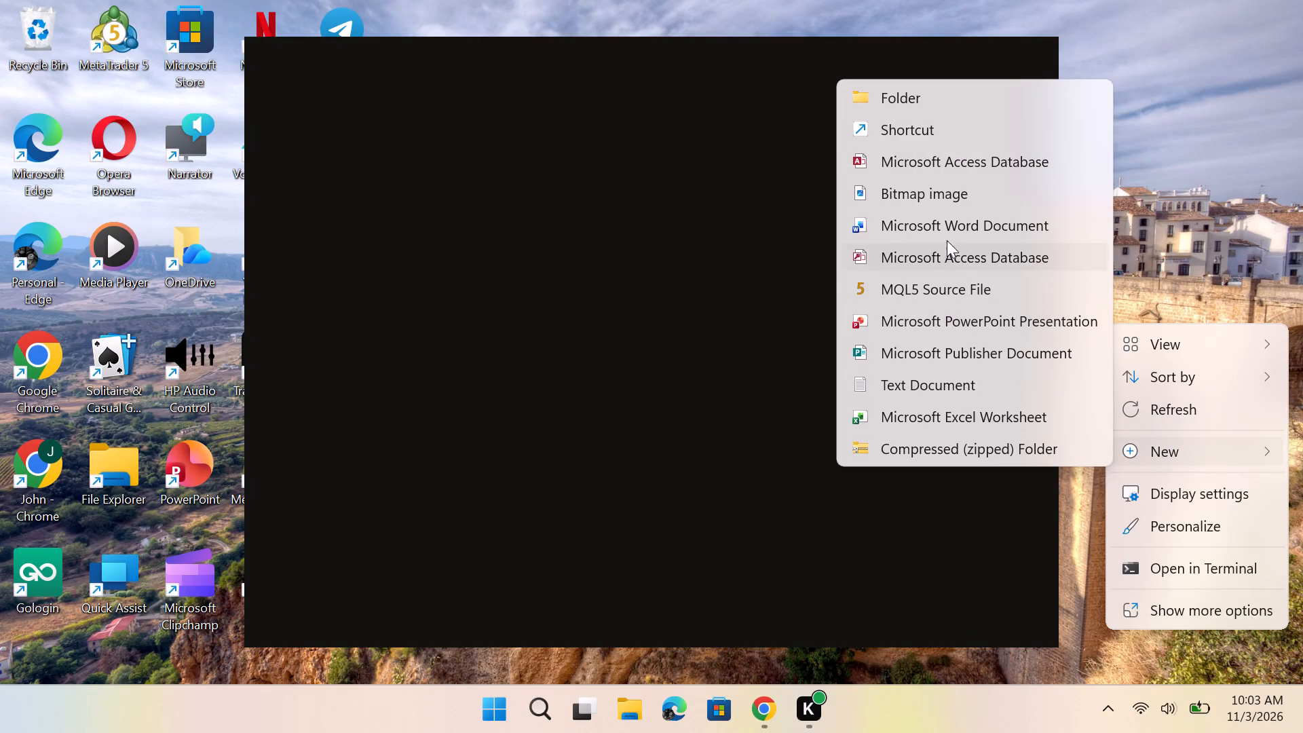
pyautogui.click(950, 223)
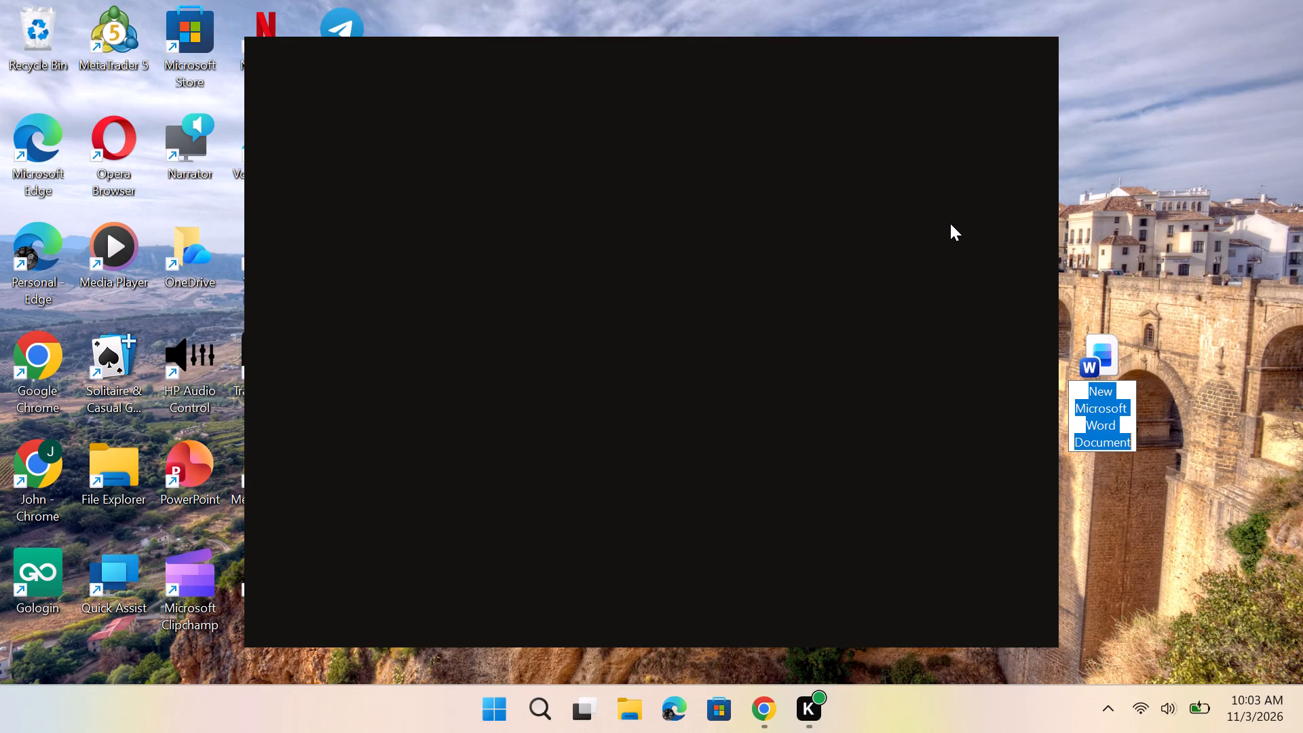
pyautogui.doubleClick(1108, 349)
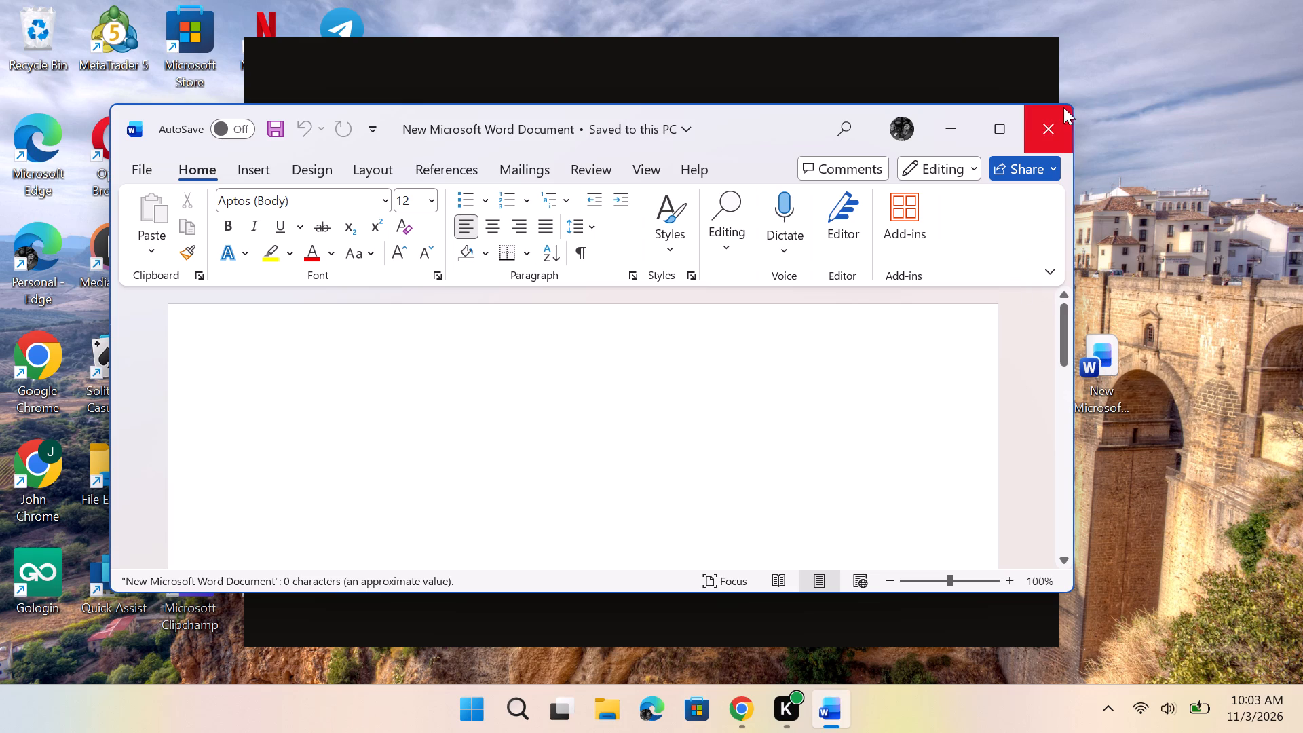
pyautogui.click(994, 127)
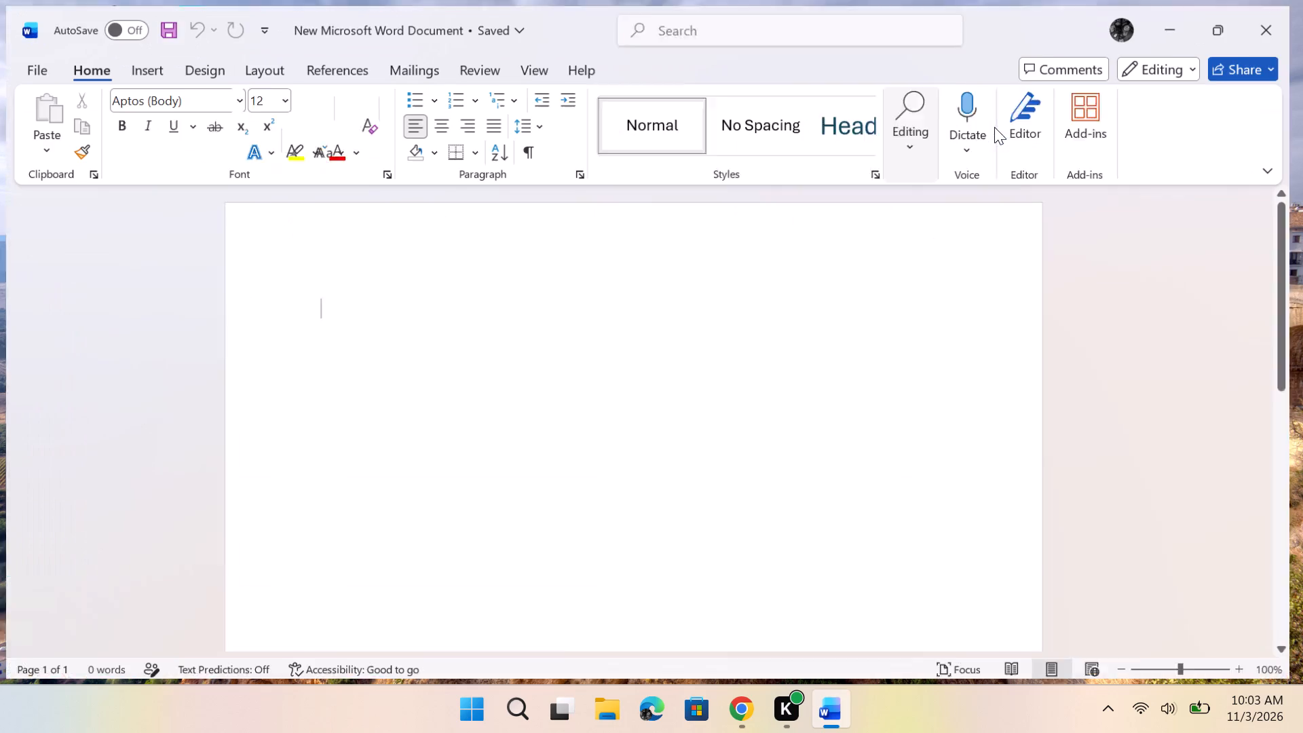
pyautogui.scroll(-2, 747, 208)
pyautogui.scroll(6, 747, 208)
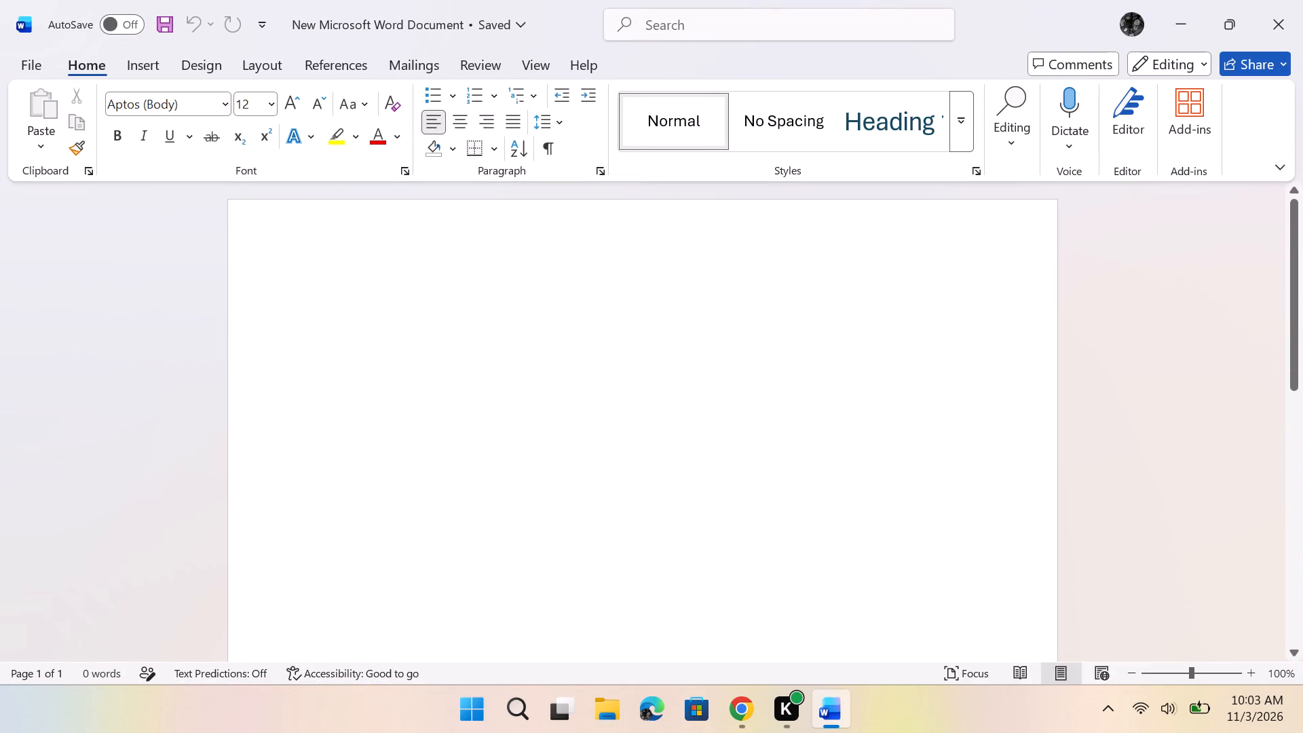
# Open the Populii AI Gig Worker CV PDF from the Downloads folder in File Explorer.
pyautogui.click(601, 711)
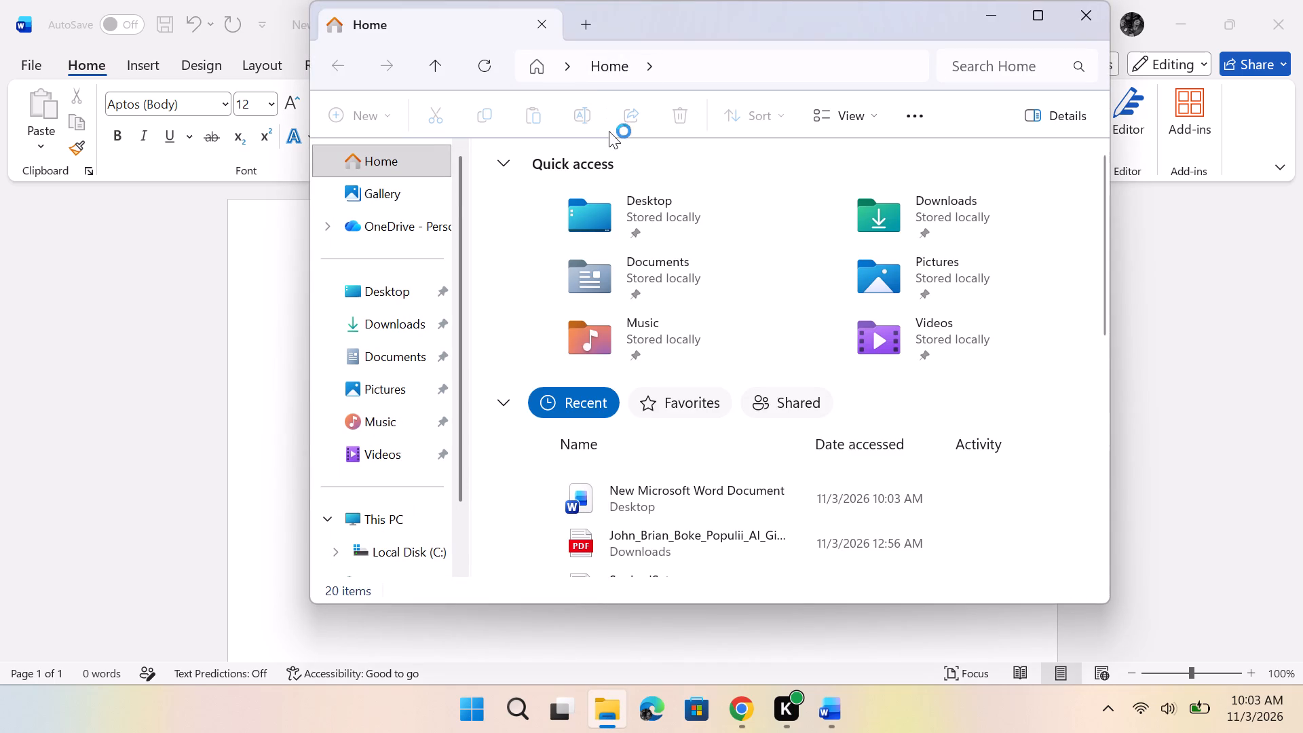
pyautogui.click(387, 324)
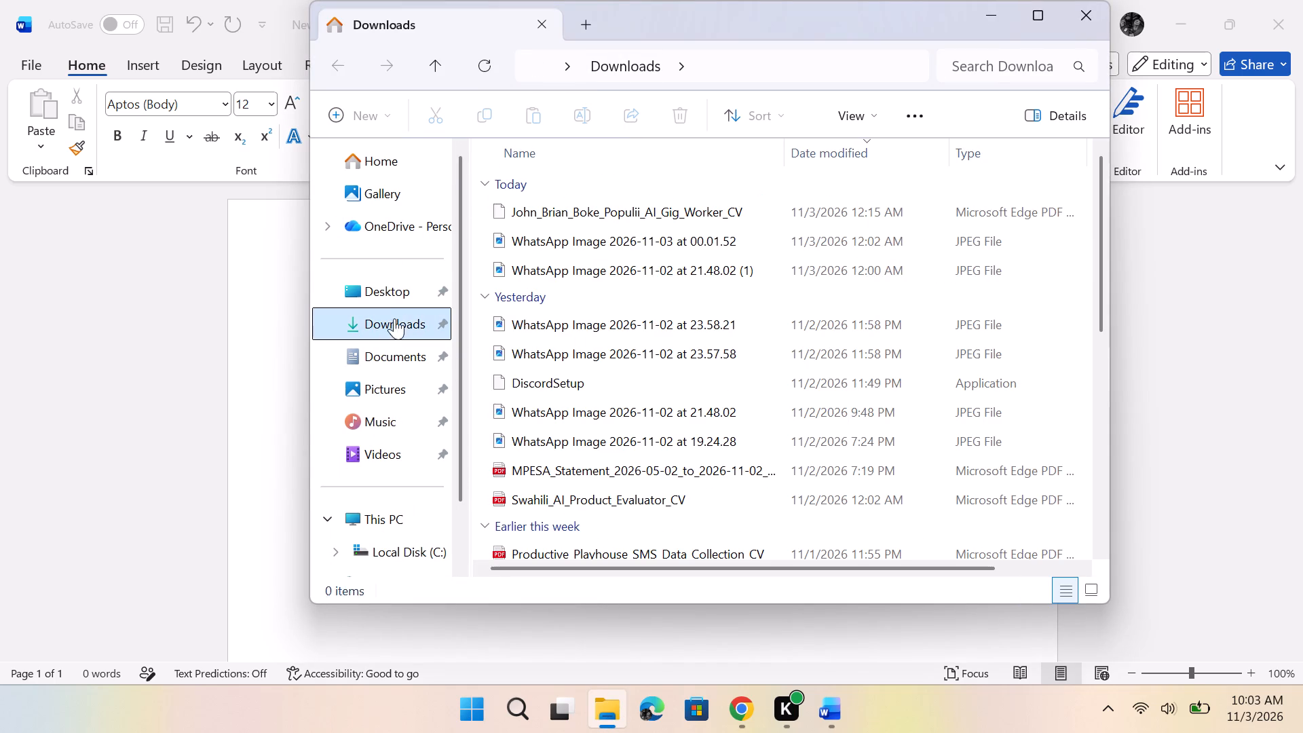
pyautogui.doubleClick(717, 212)
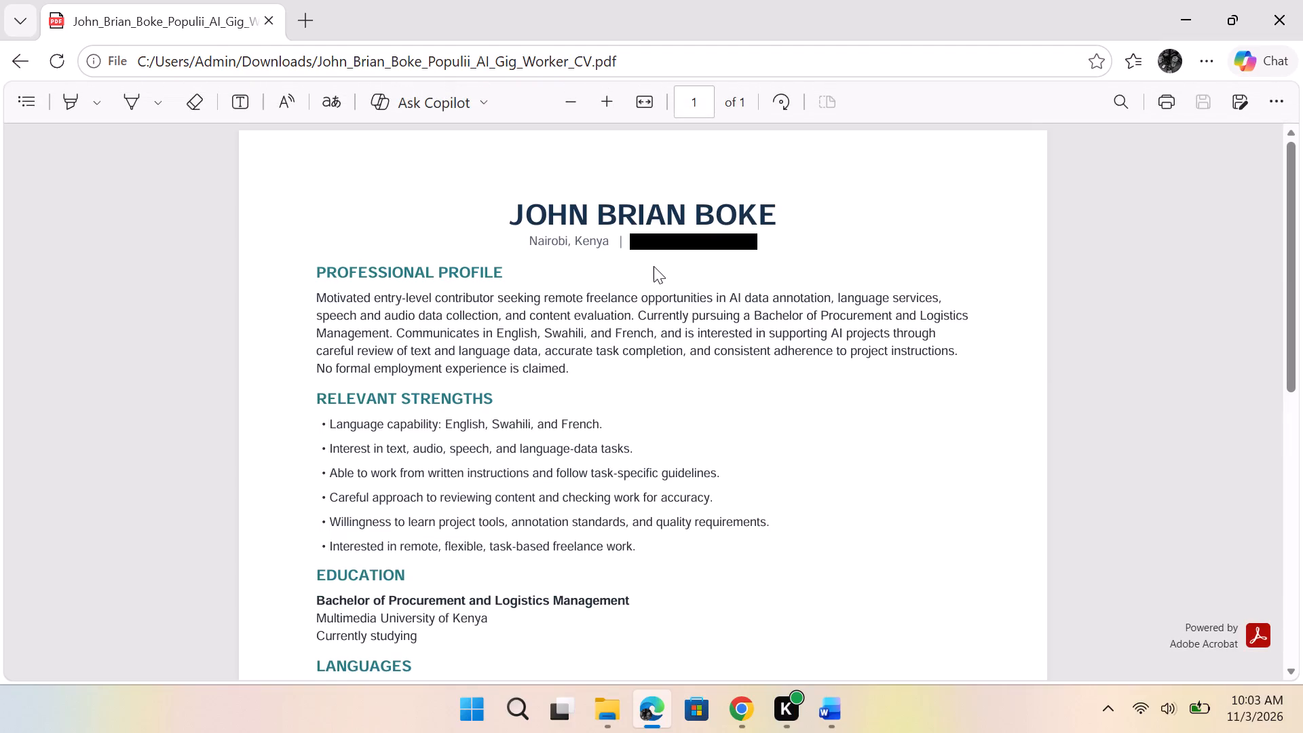
# Read through the CV from the professional profile to the certifications, trying to select its text.
pyautogui.scroll(-2, 654, 266)
pyautogui.scroll(2, 654, 267)
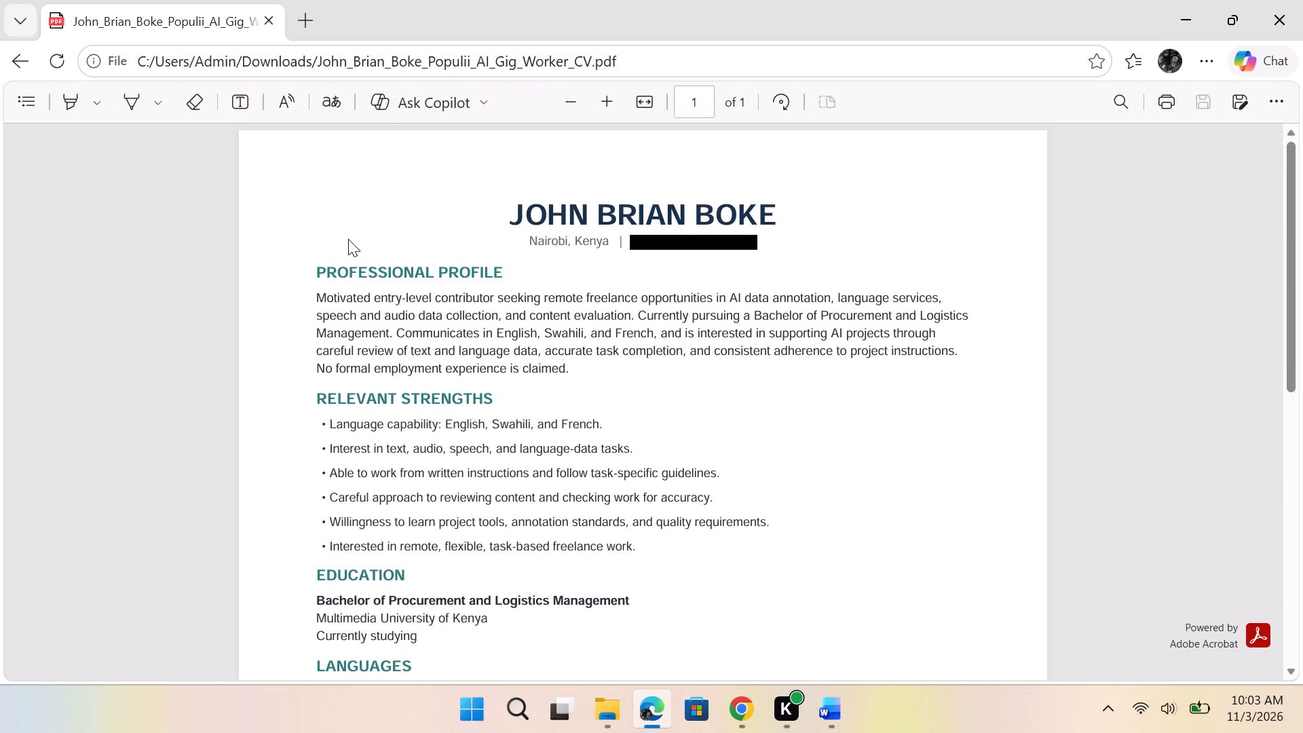
pyautogui.moveTo(343, 203); pyautogui.dragTo(629, 359)
pyautogui.moveTo(789, 217); pyautogui.dragTo(655, 465)
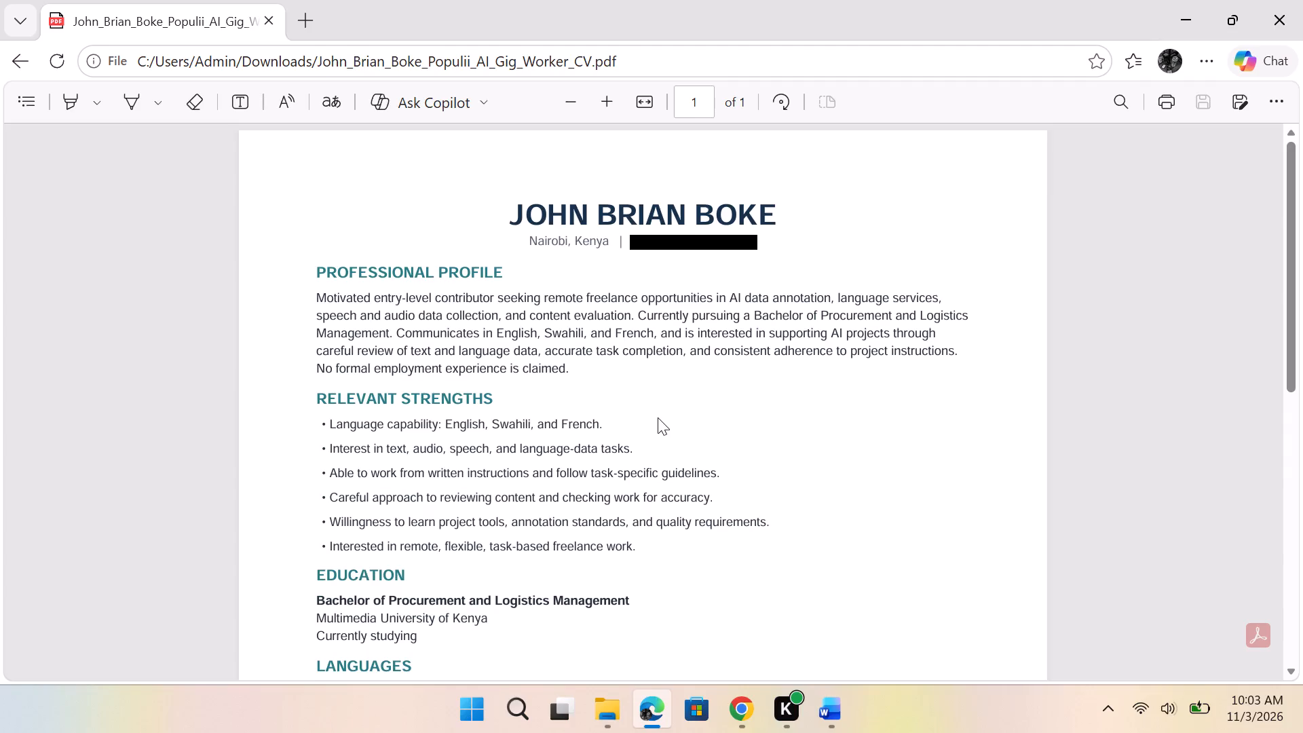
pyautogui.scroll(-5, 658, 417)
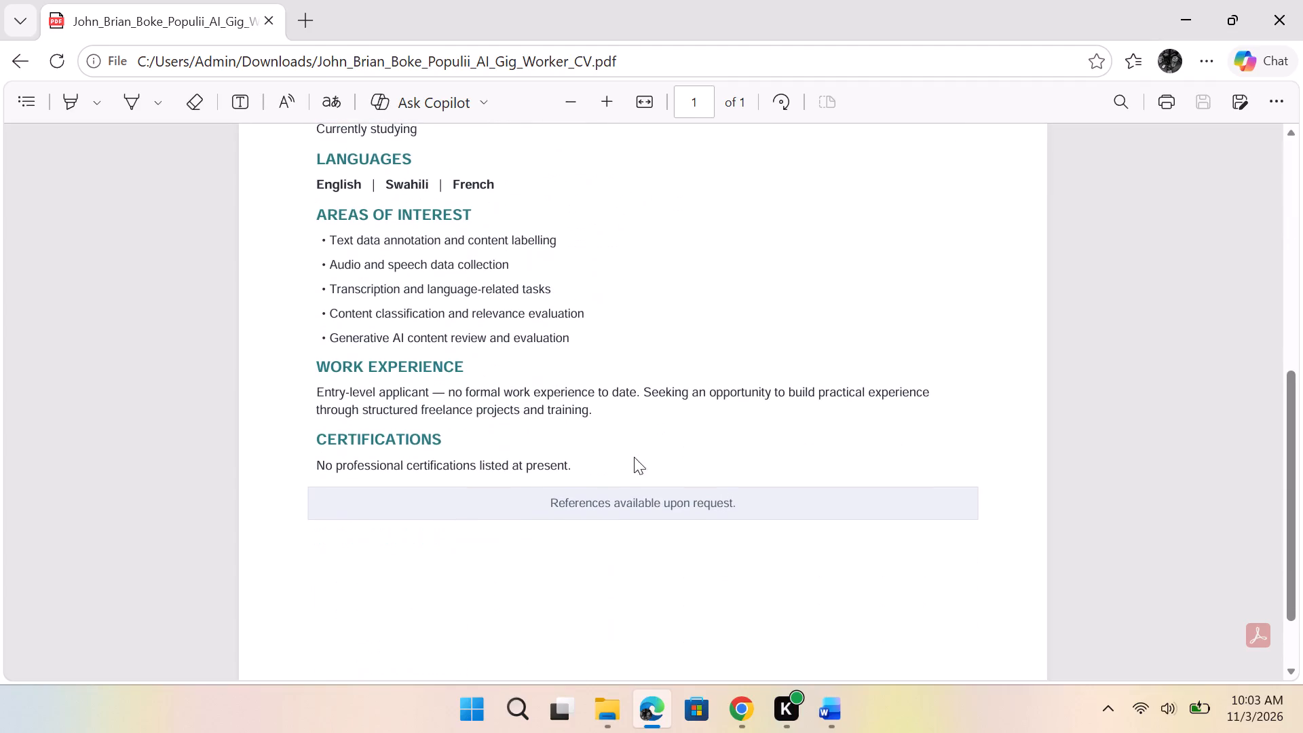
pyautogui.moveTo(620, 463); pyautogui.dragTo(391, 400)
pyautogui.moveTo(586, 469); pyautogui.dragTo(542, 446)
pyautogui.moveTo(542, 446); pyautogui.dragTo(482, 384)
pyautogui.scroll(4, 436, 364)
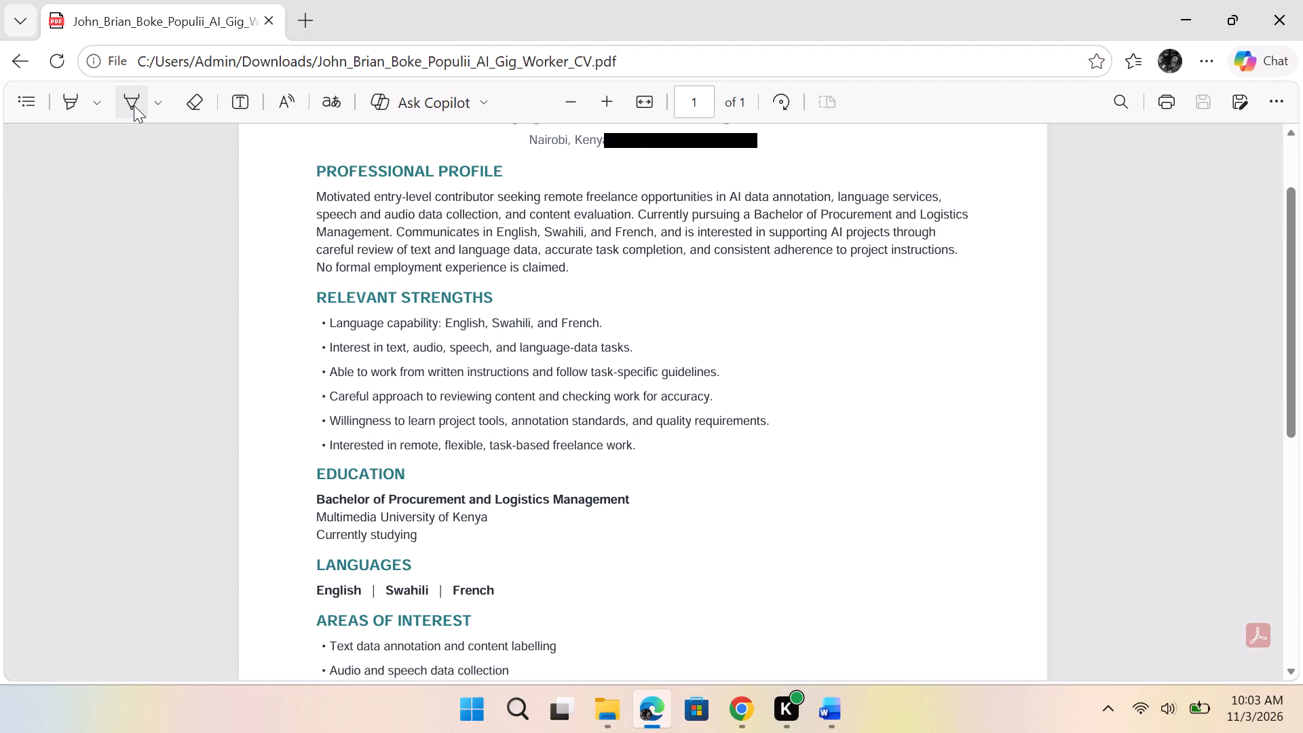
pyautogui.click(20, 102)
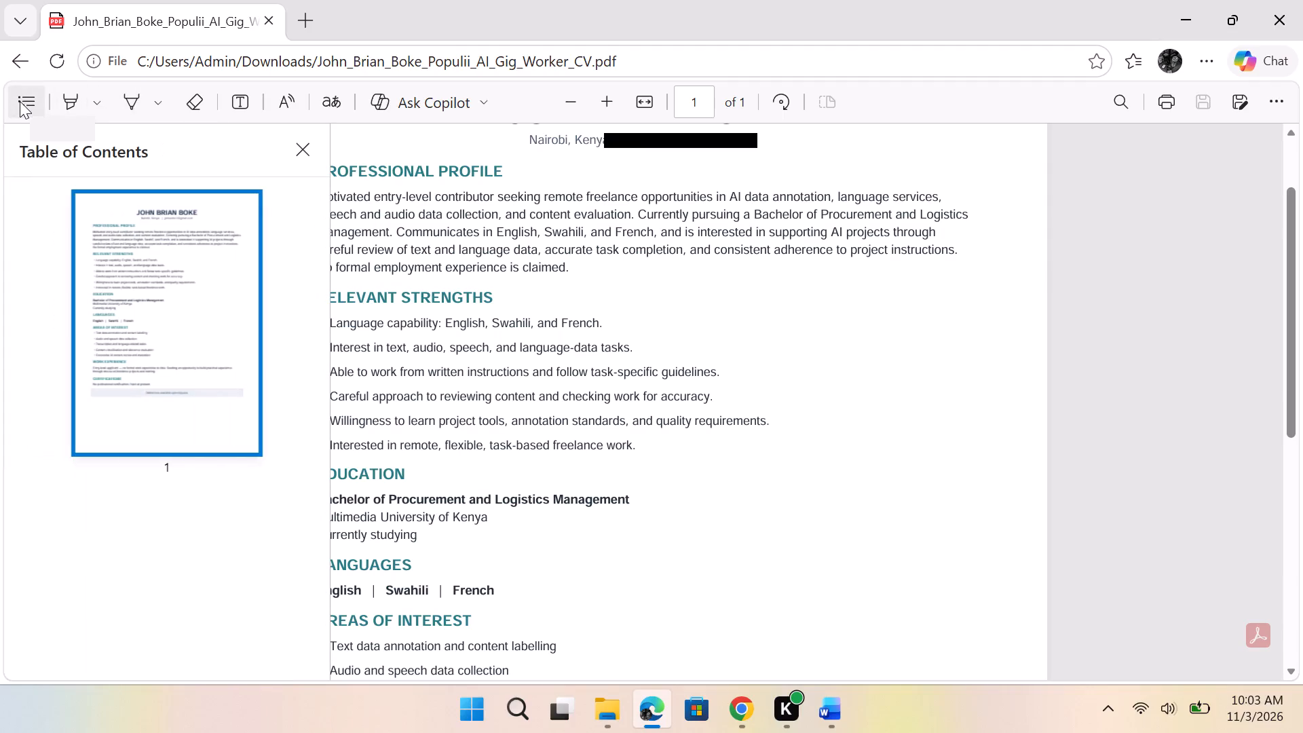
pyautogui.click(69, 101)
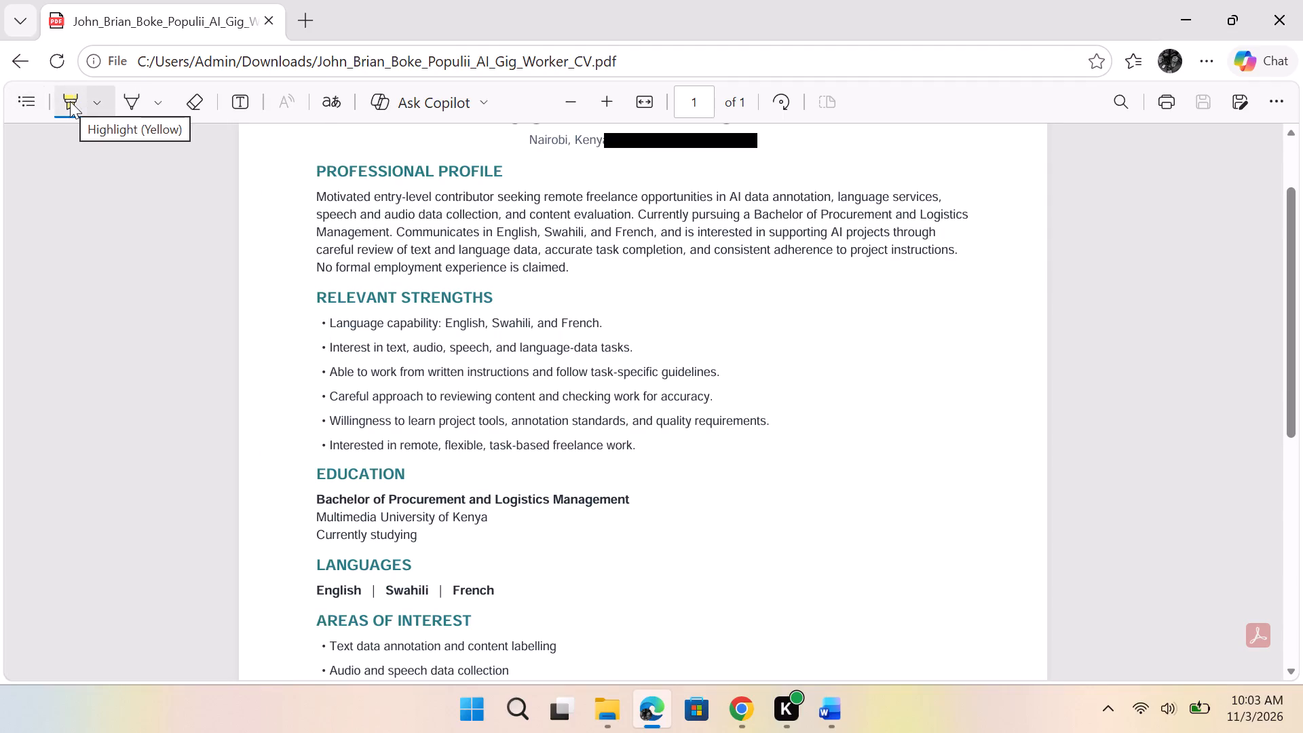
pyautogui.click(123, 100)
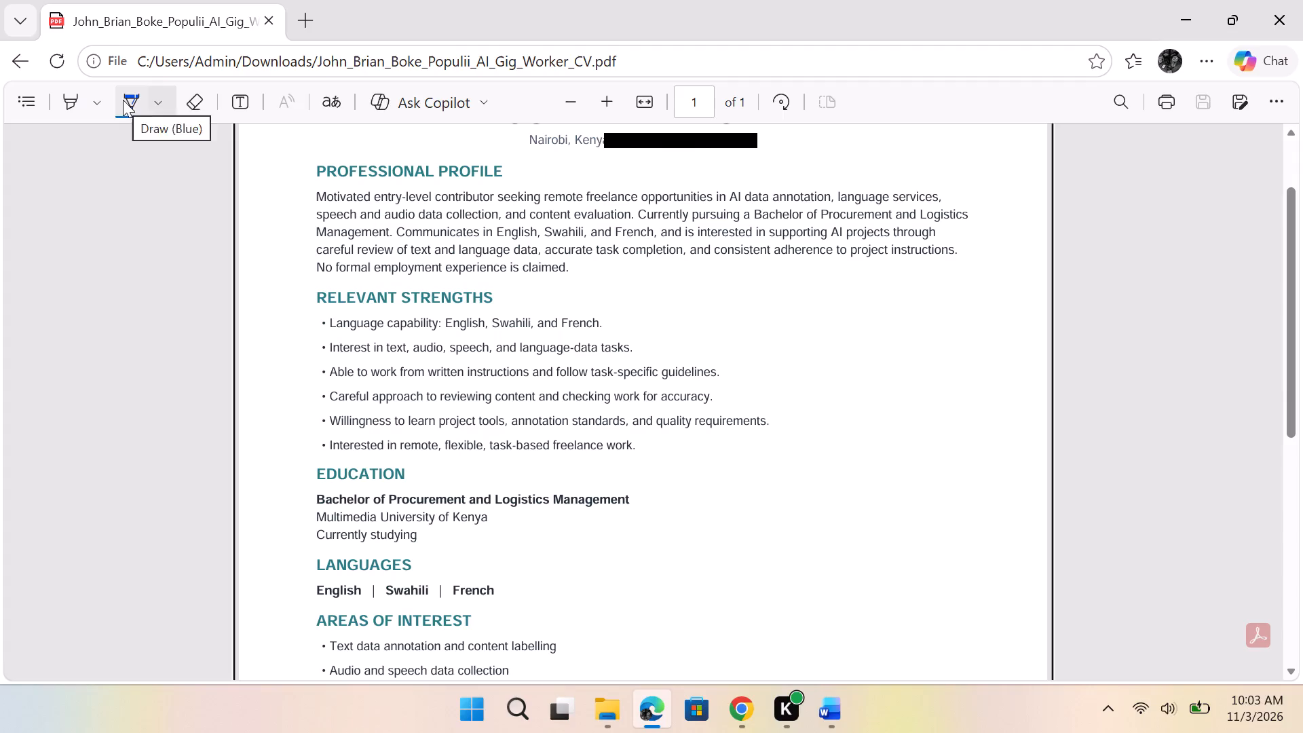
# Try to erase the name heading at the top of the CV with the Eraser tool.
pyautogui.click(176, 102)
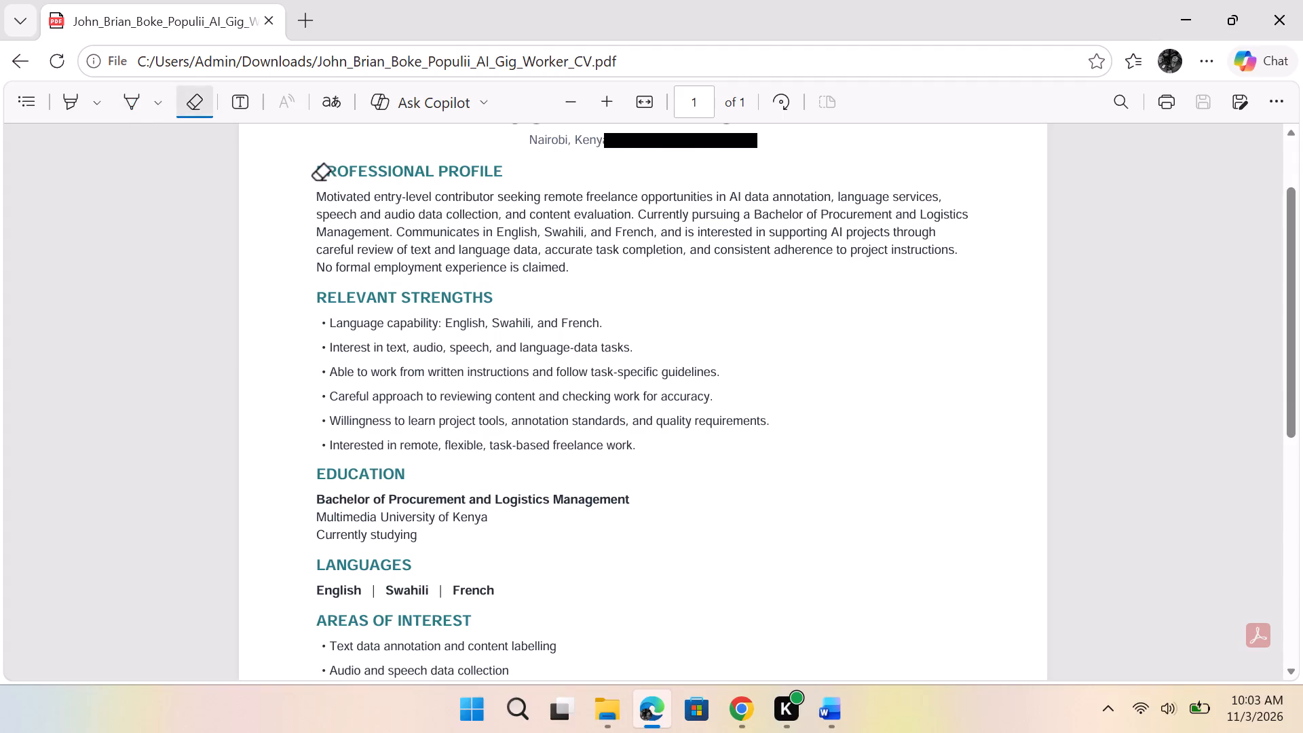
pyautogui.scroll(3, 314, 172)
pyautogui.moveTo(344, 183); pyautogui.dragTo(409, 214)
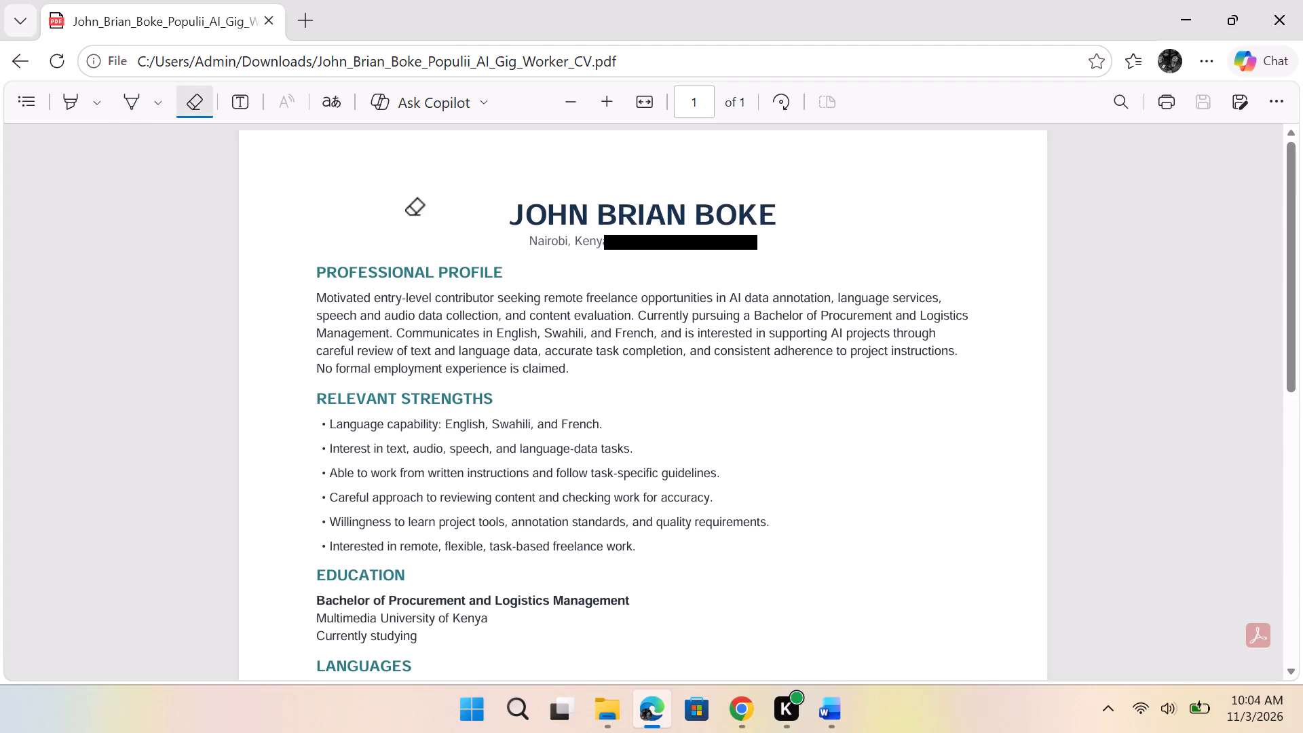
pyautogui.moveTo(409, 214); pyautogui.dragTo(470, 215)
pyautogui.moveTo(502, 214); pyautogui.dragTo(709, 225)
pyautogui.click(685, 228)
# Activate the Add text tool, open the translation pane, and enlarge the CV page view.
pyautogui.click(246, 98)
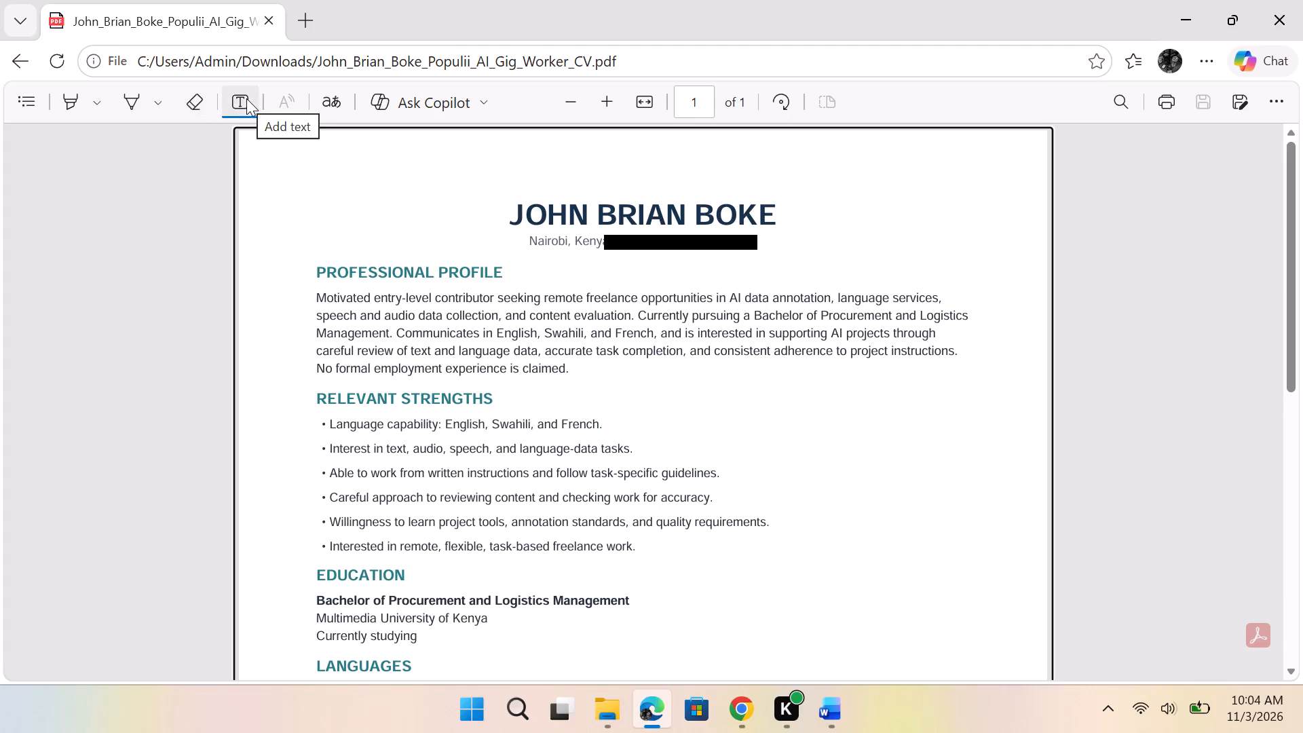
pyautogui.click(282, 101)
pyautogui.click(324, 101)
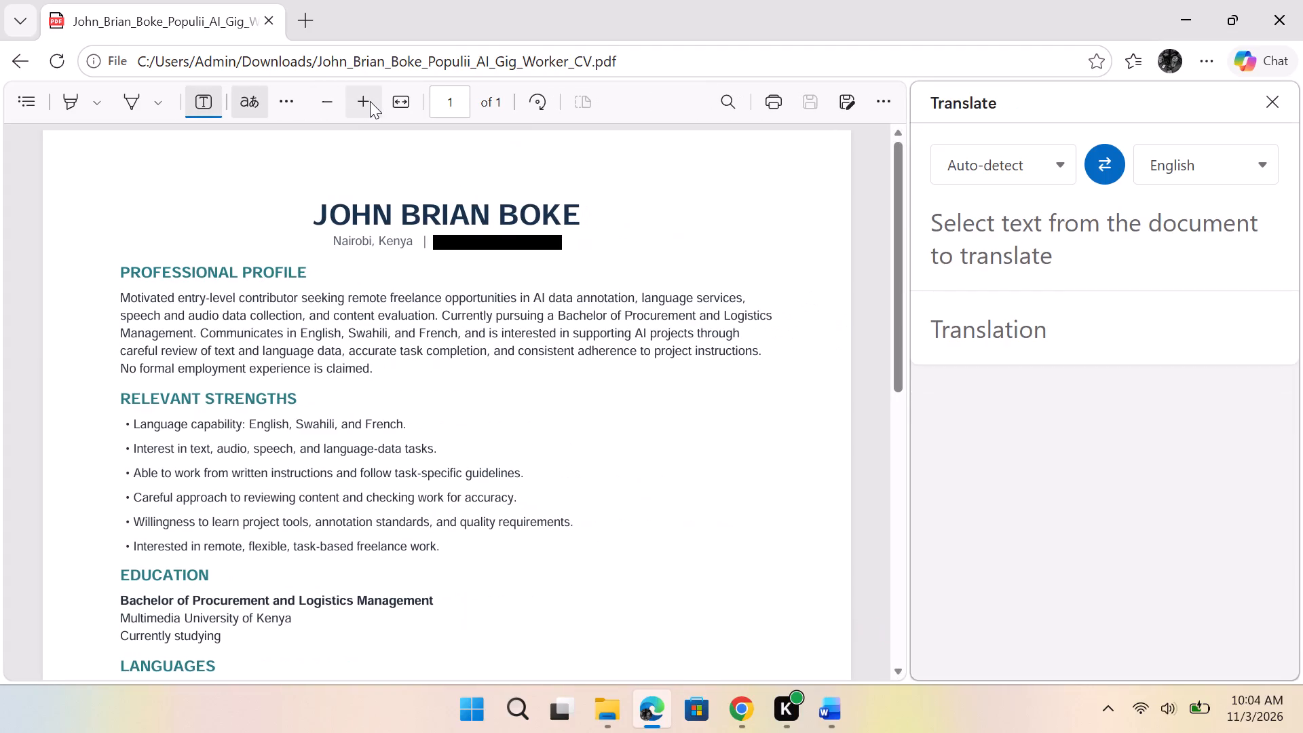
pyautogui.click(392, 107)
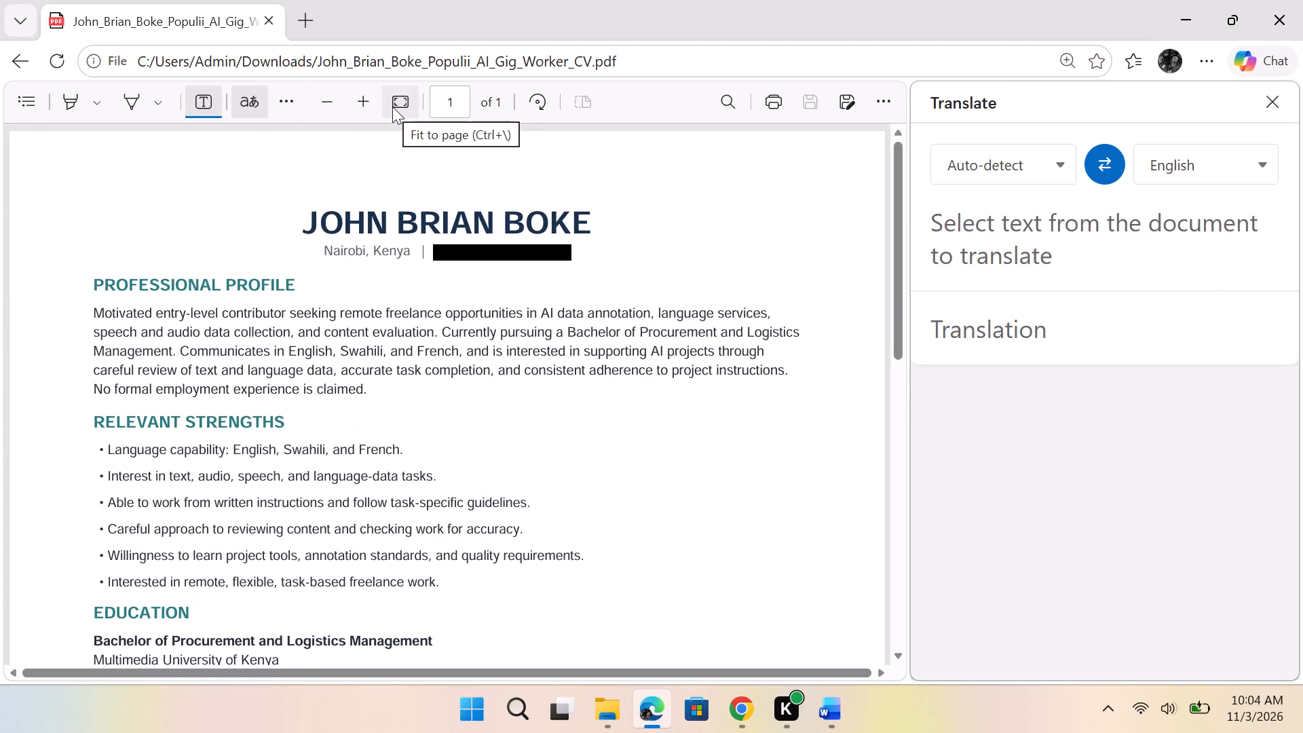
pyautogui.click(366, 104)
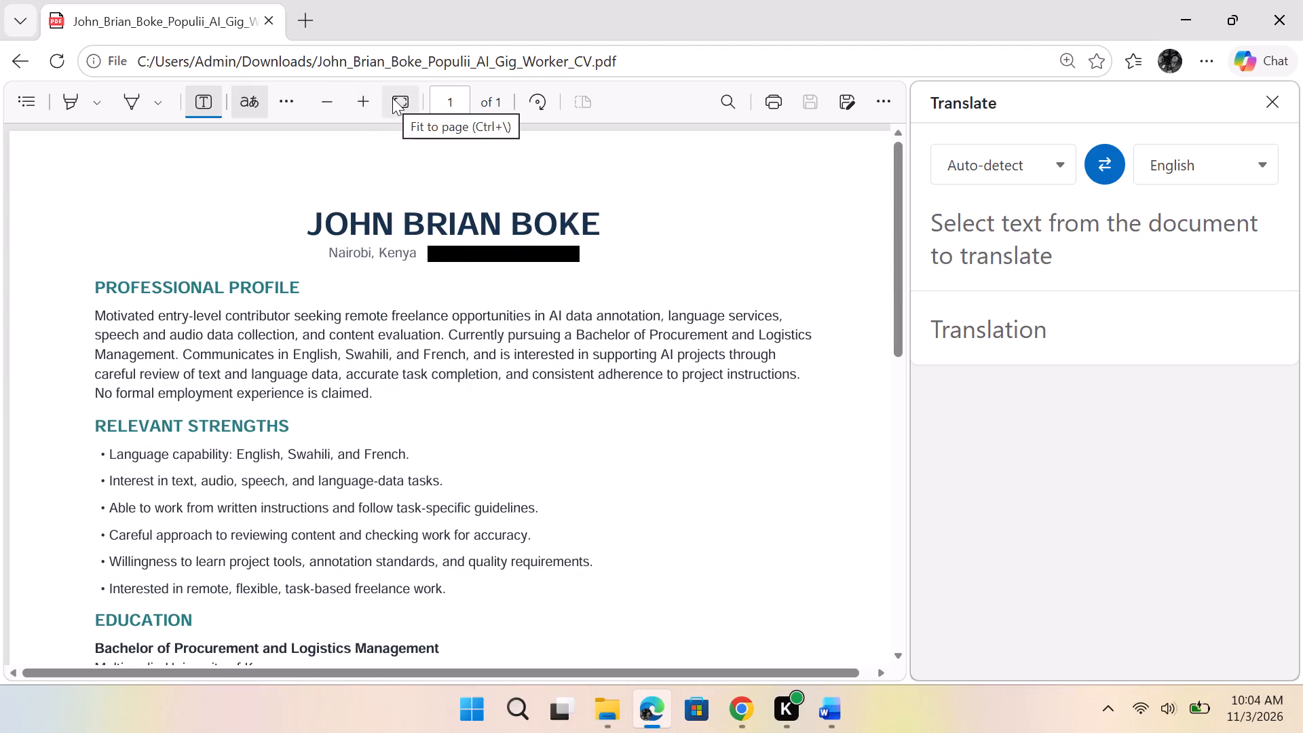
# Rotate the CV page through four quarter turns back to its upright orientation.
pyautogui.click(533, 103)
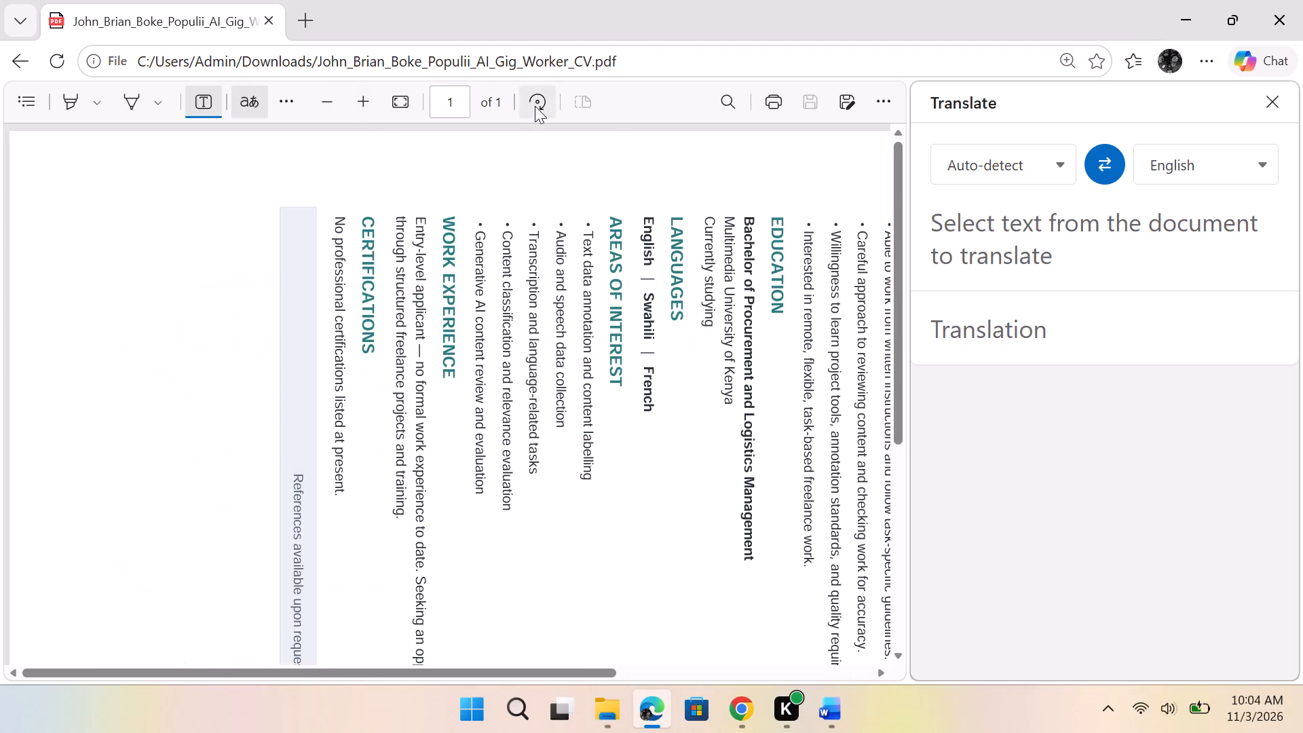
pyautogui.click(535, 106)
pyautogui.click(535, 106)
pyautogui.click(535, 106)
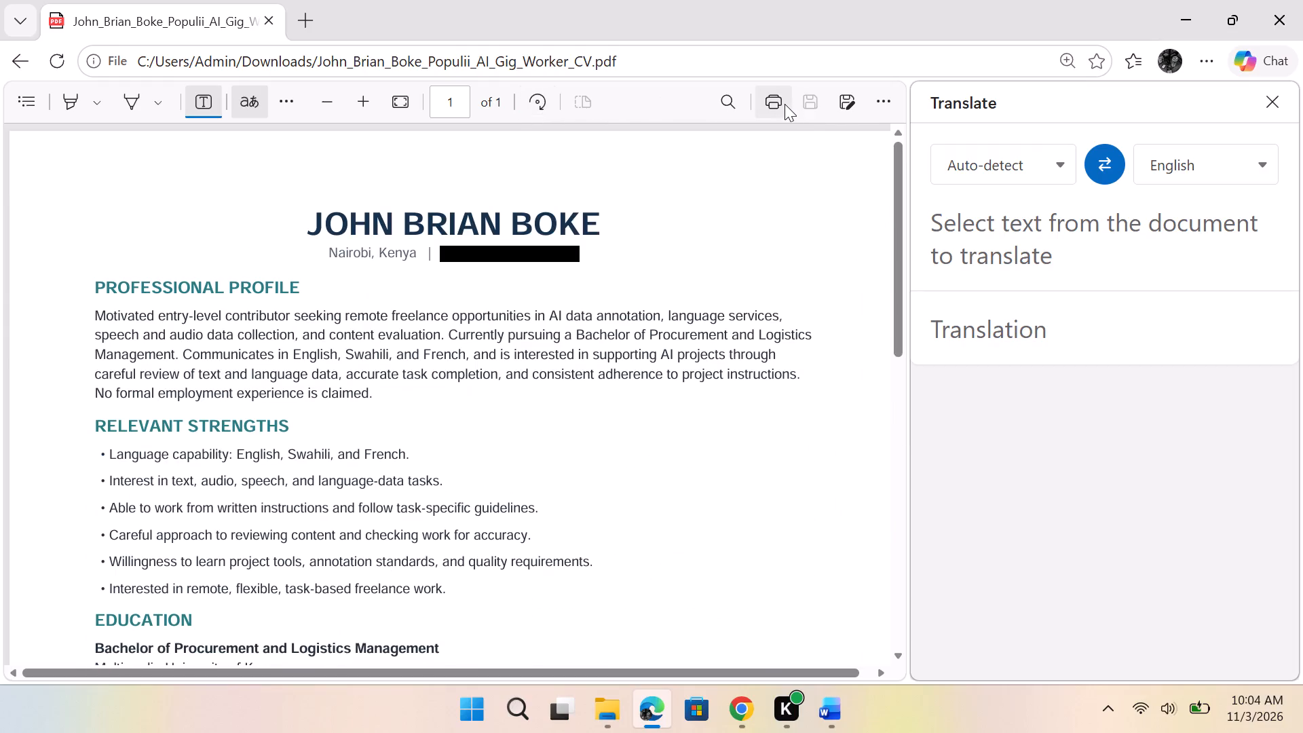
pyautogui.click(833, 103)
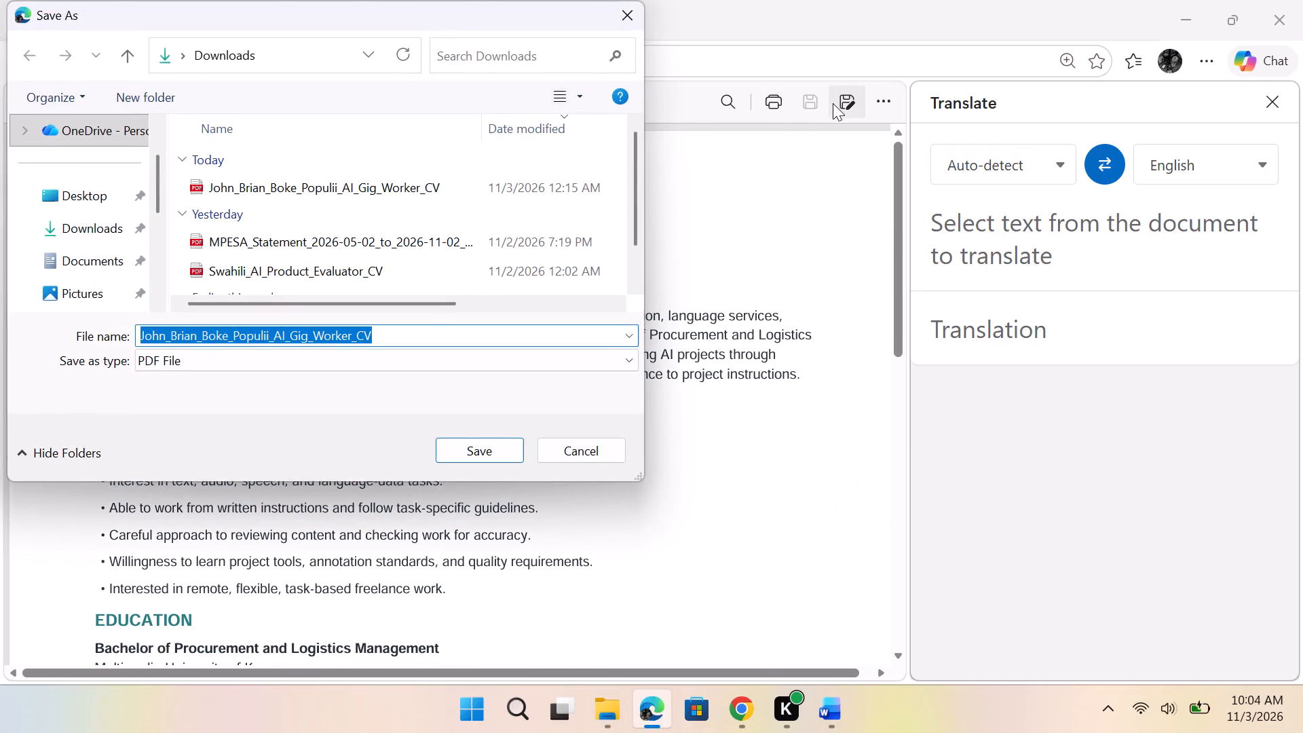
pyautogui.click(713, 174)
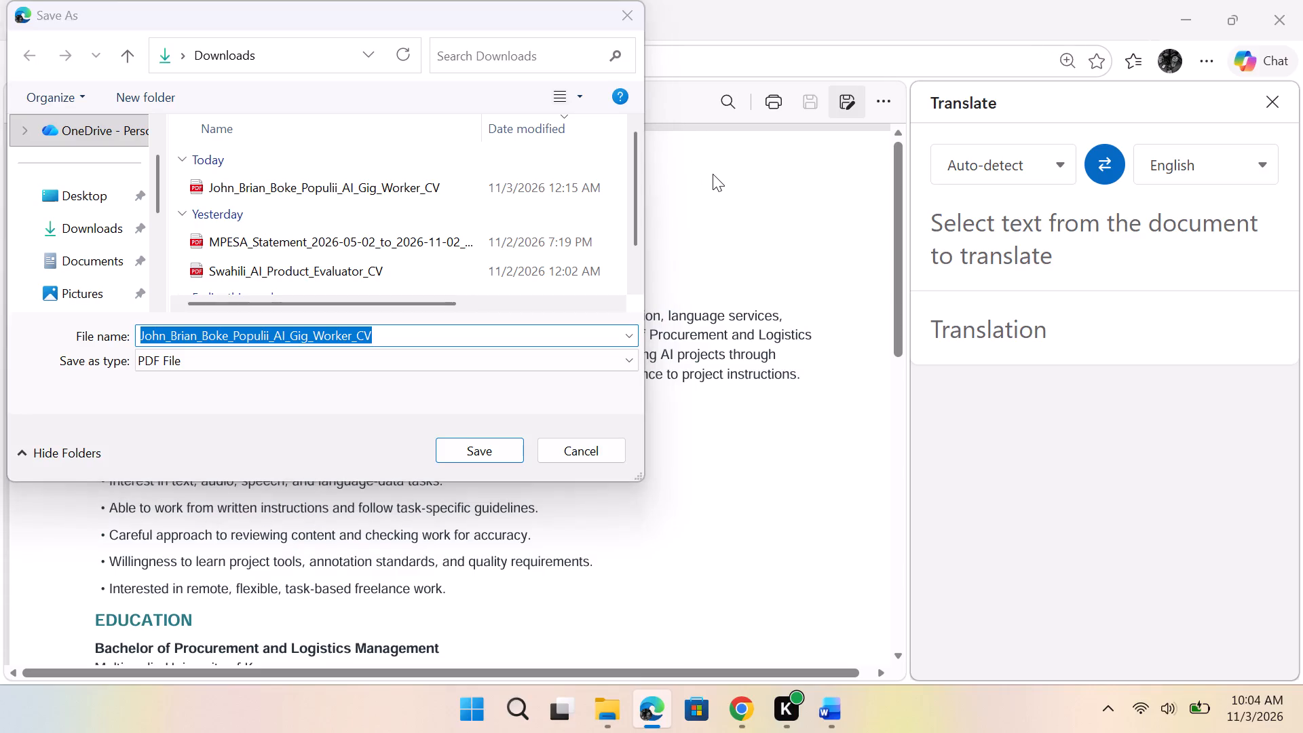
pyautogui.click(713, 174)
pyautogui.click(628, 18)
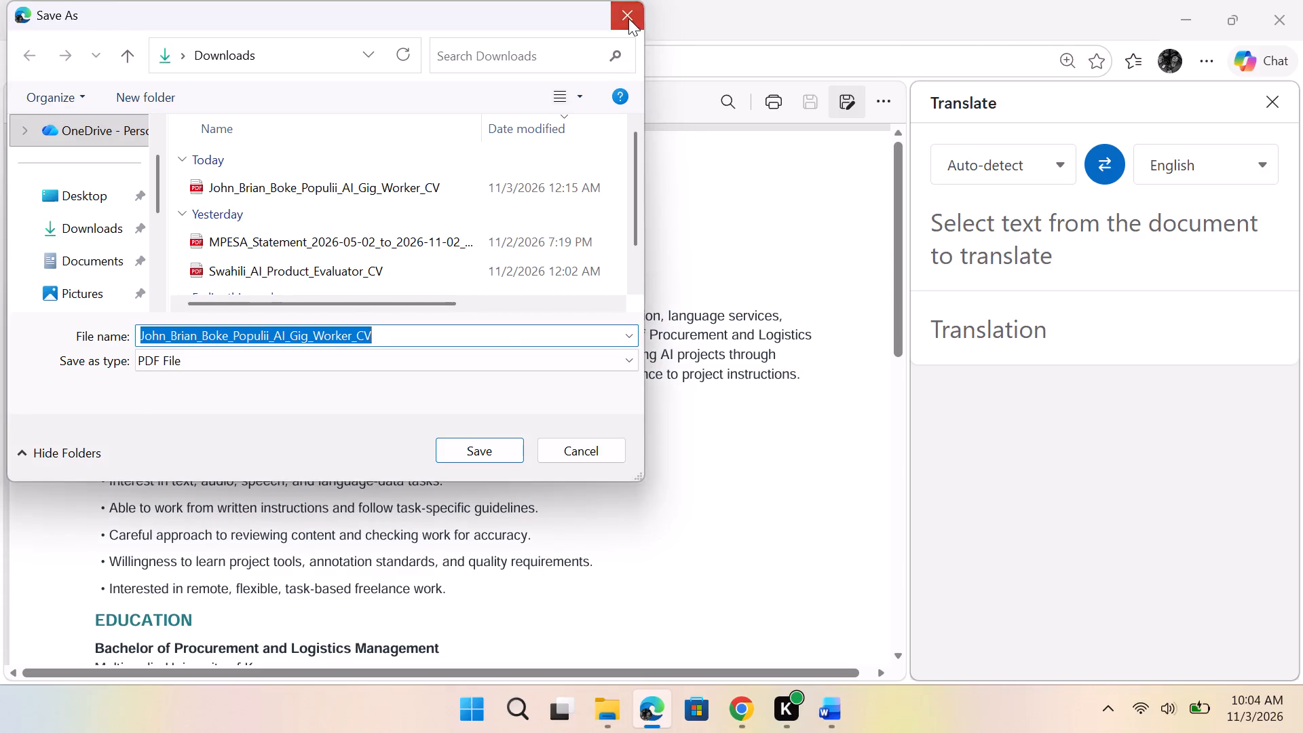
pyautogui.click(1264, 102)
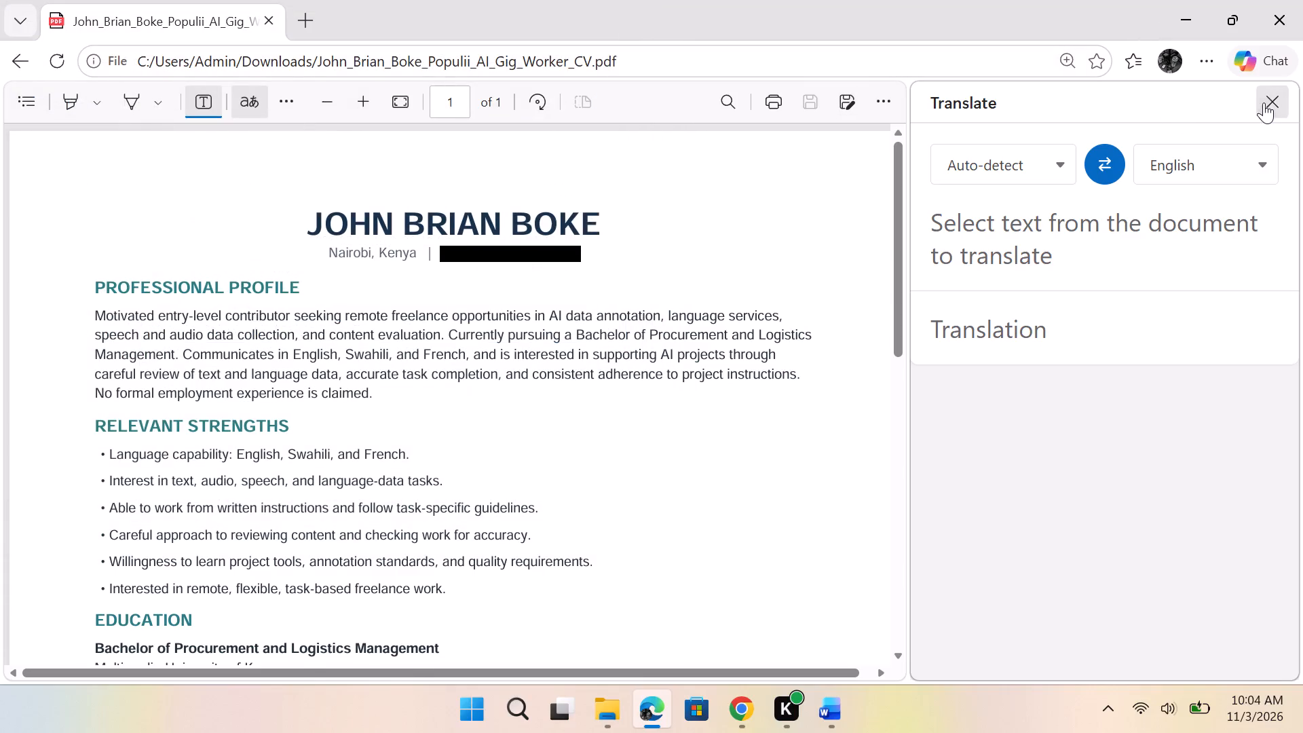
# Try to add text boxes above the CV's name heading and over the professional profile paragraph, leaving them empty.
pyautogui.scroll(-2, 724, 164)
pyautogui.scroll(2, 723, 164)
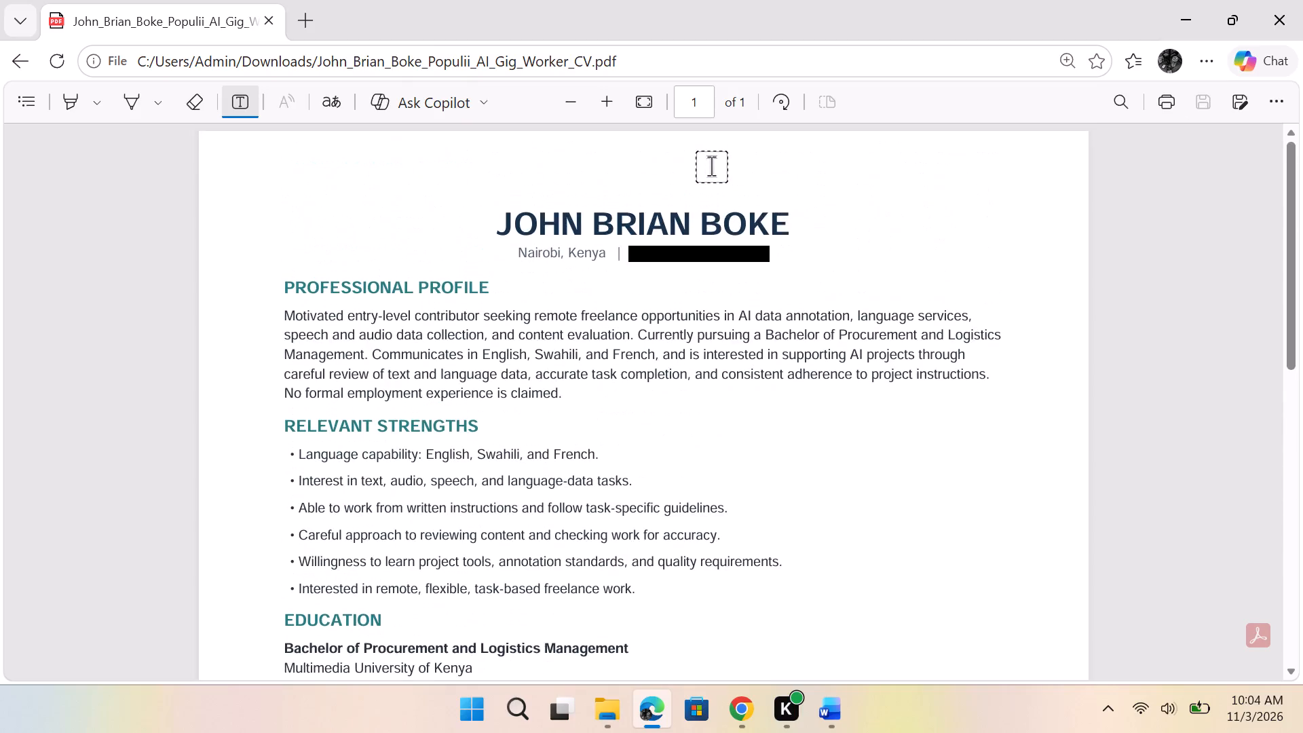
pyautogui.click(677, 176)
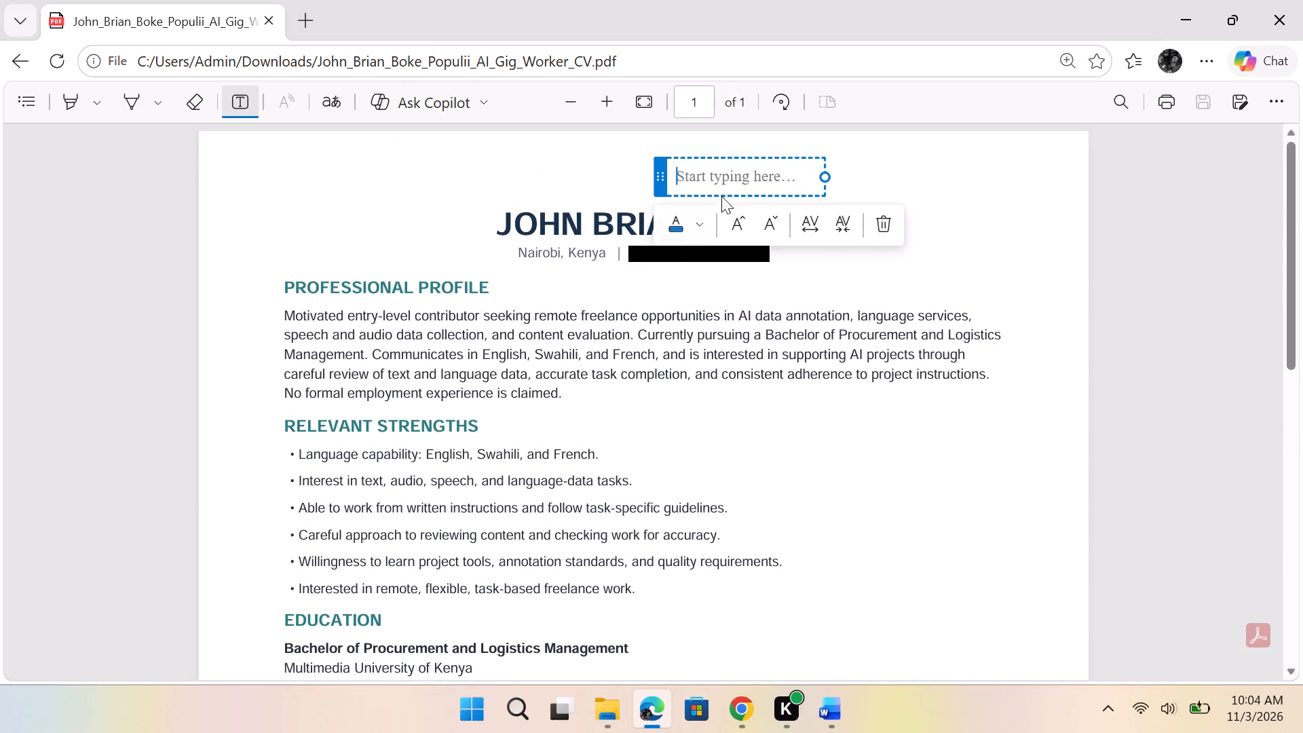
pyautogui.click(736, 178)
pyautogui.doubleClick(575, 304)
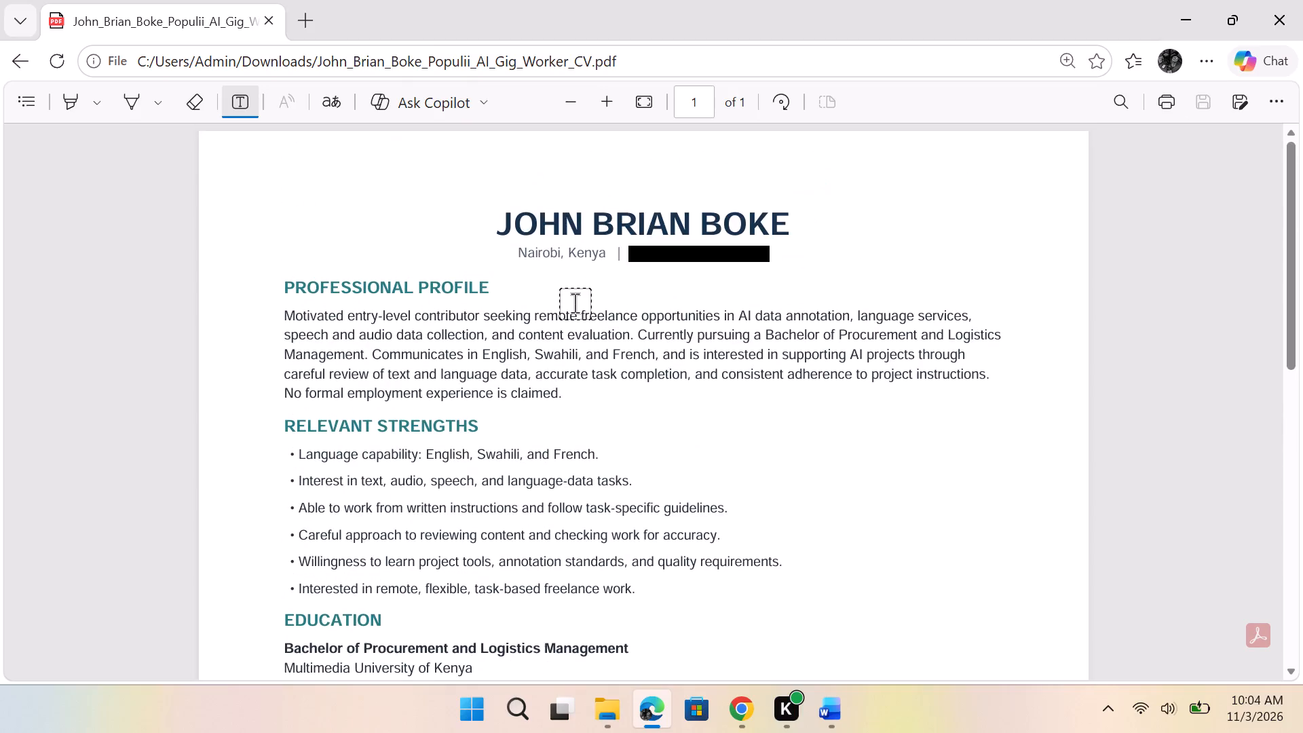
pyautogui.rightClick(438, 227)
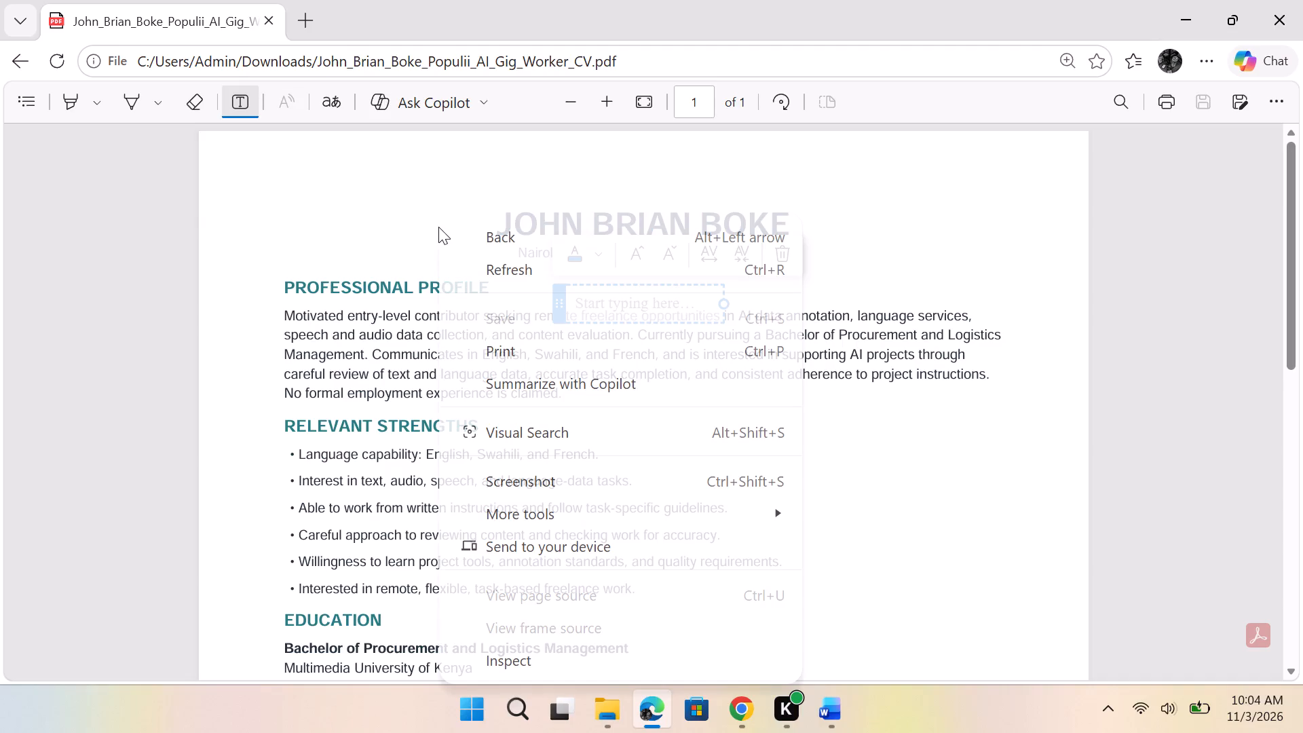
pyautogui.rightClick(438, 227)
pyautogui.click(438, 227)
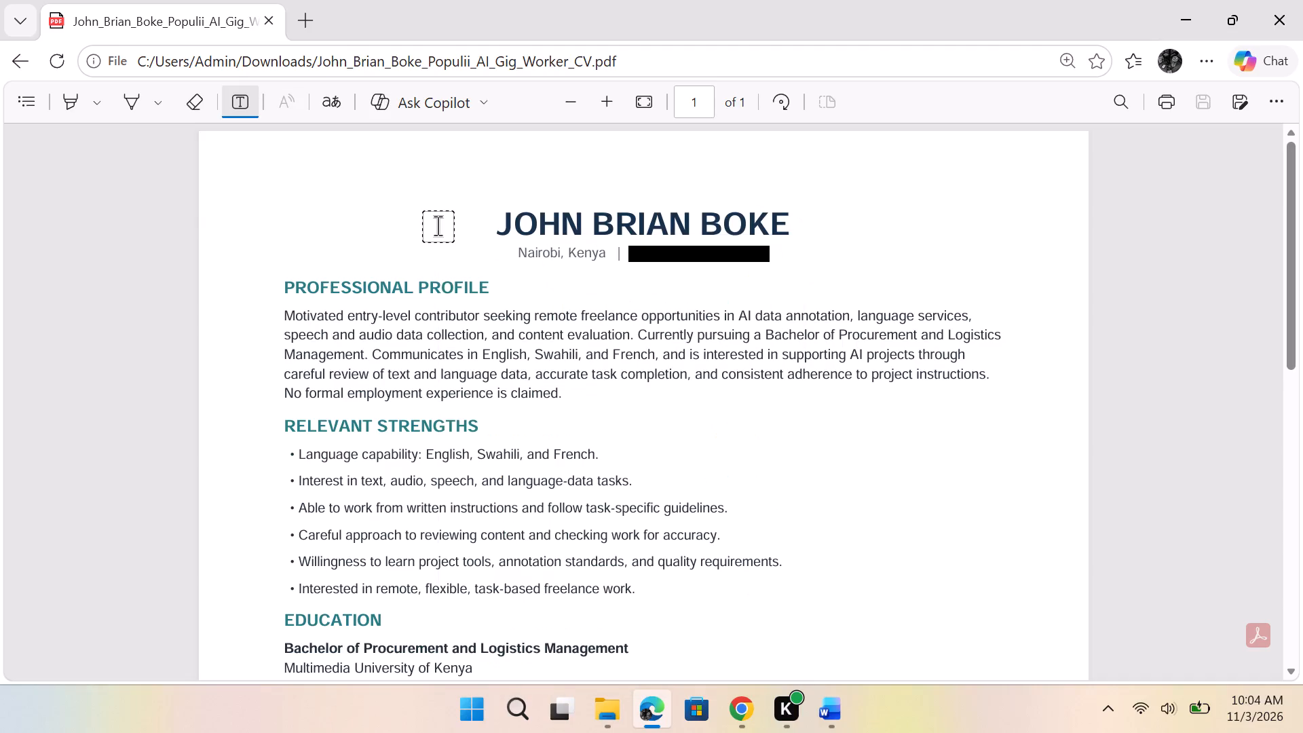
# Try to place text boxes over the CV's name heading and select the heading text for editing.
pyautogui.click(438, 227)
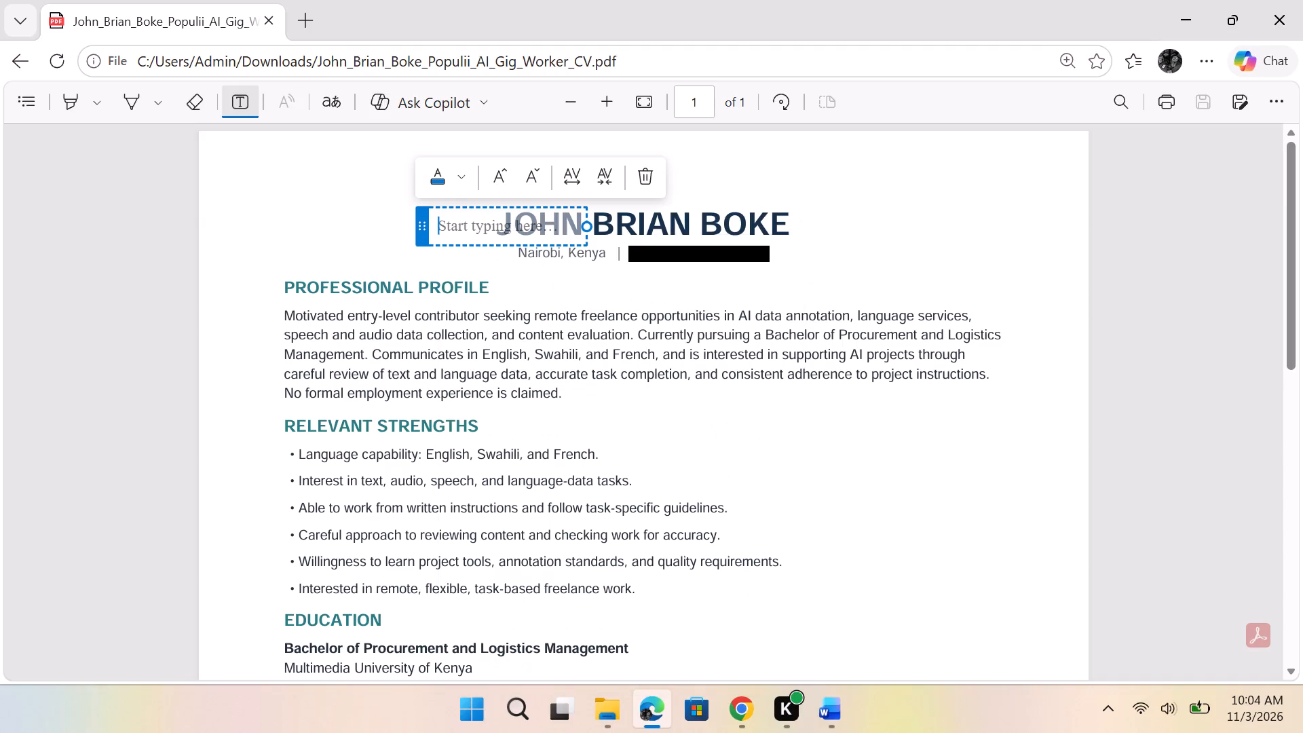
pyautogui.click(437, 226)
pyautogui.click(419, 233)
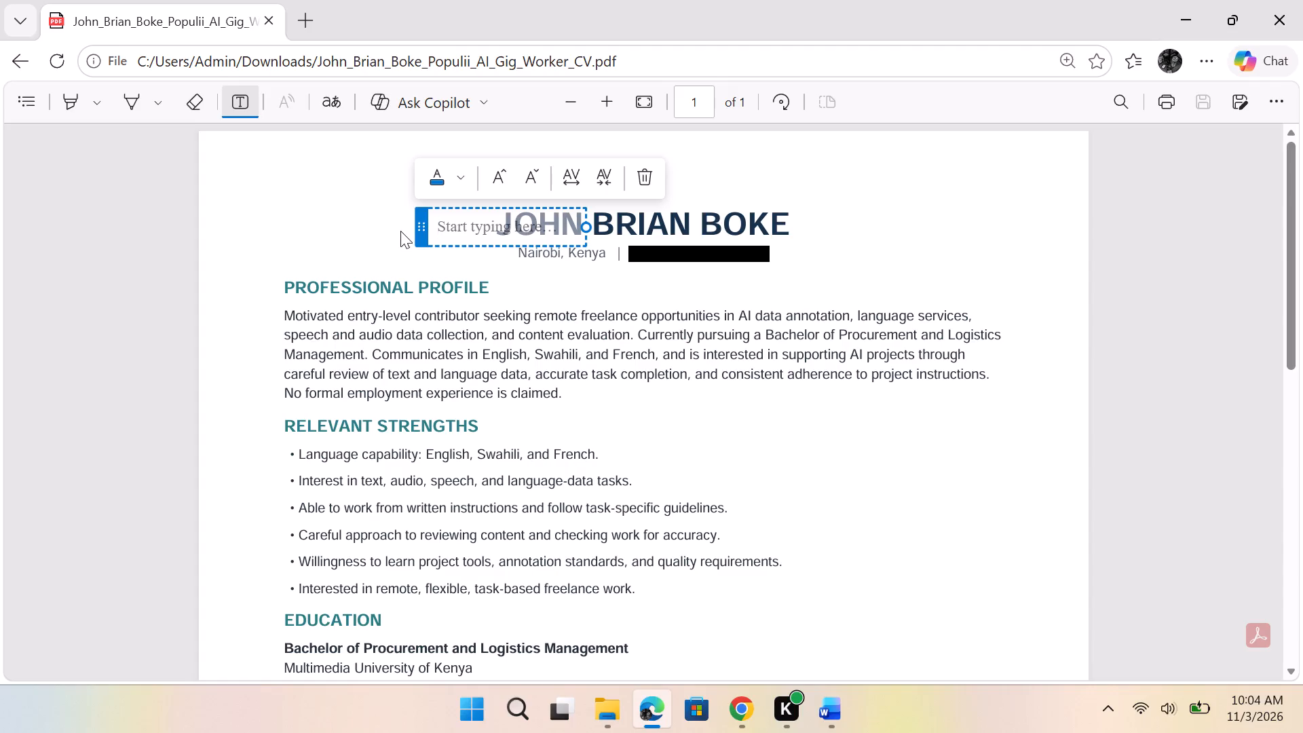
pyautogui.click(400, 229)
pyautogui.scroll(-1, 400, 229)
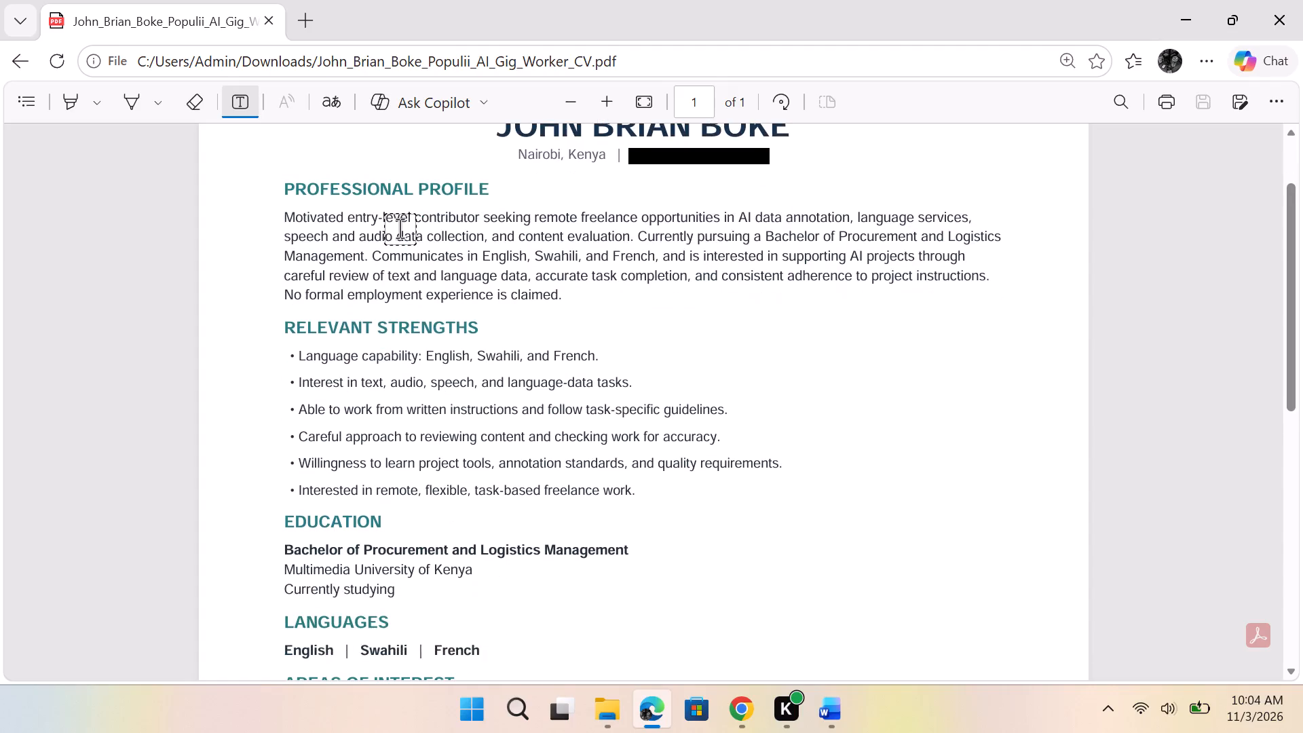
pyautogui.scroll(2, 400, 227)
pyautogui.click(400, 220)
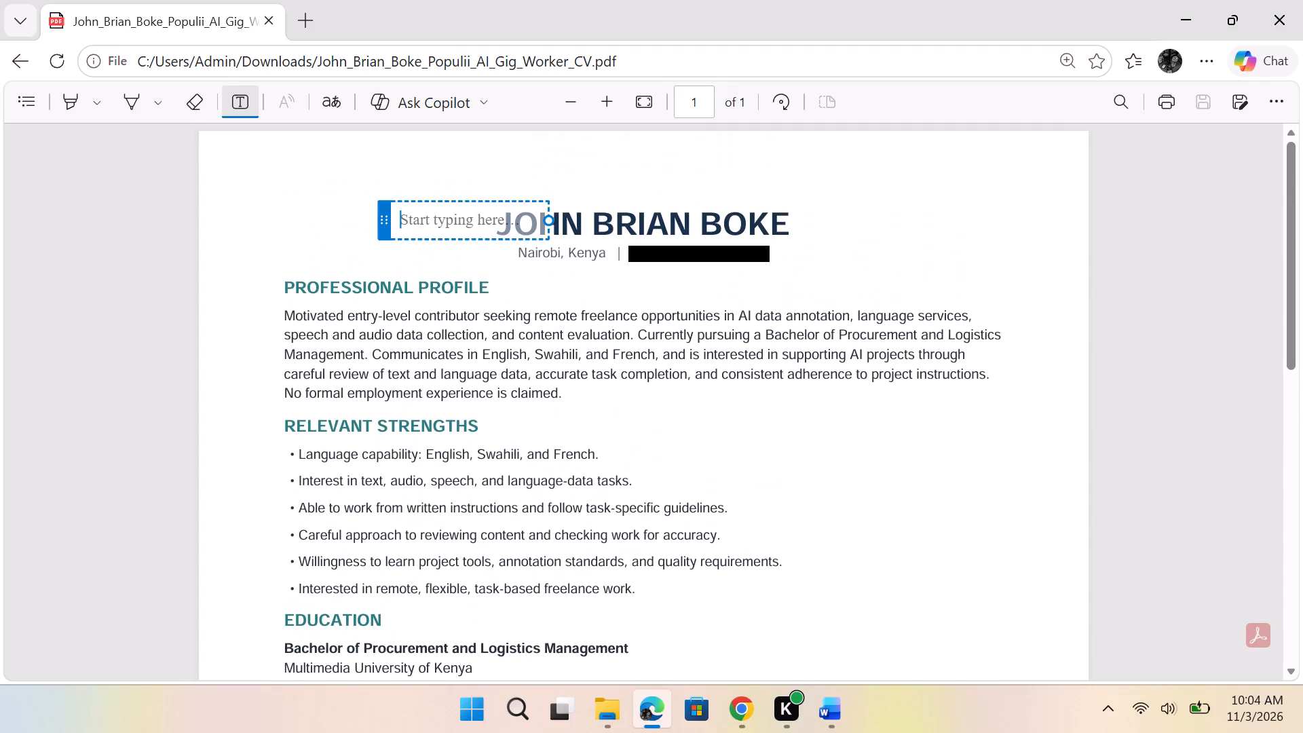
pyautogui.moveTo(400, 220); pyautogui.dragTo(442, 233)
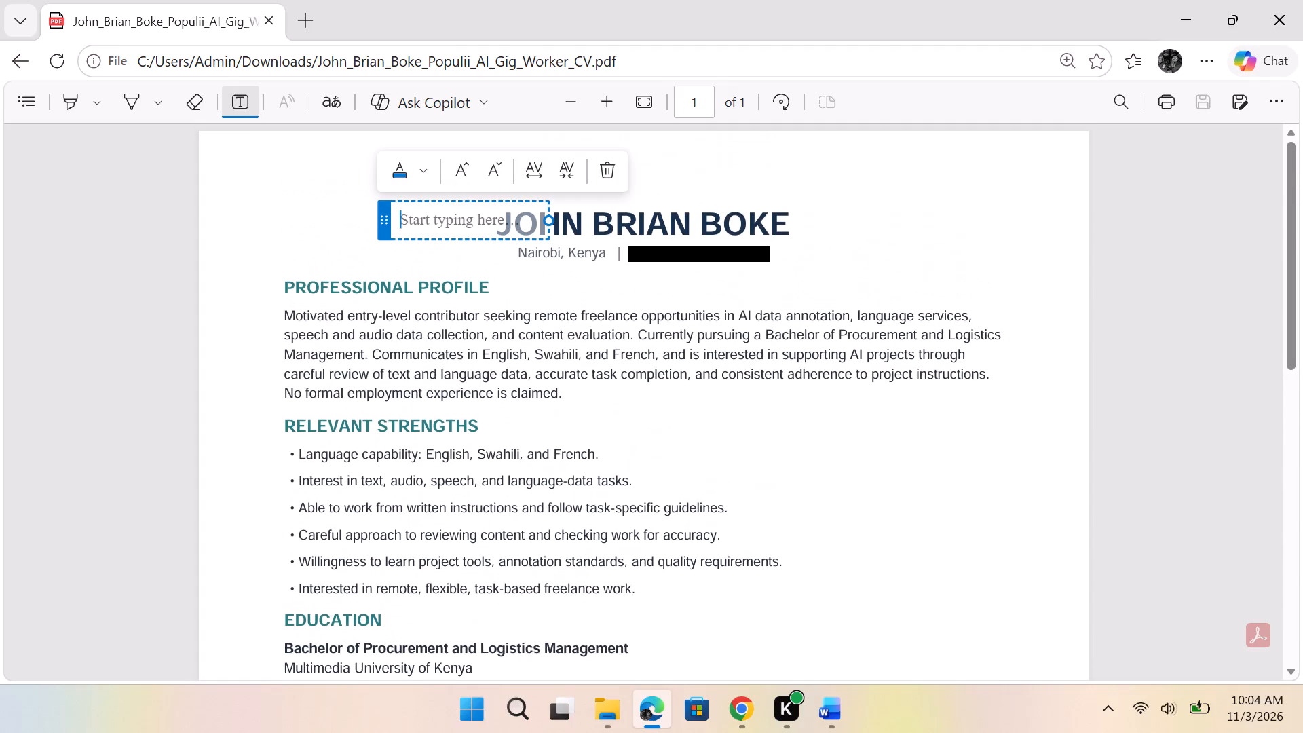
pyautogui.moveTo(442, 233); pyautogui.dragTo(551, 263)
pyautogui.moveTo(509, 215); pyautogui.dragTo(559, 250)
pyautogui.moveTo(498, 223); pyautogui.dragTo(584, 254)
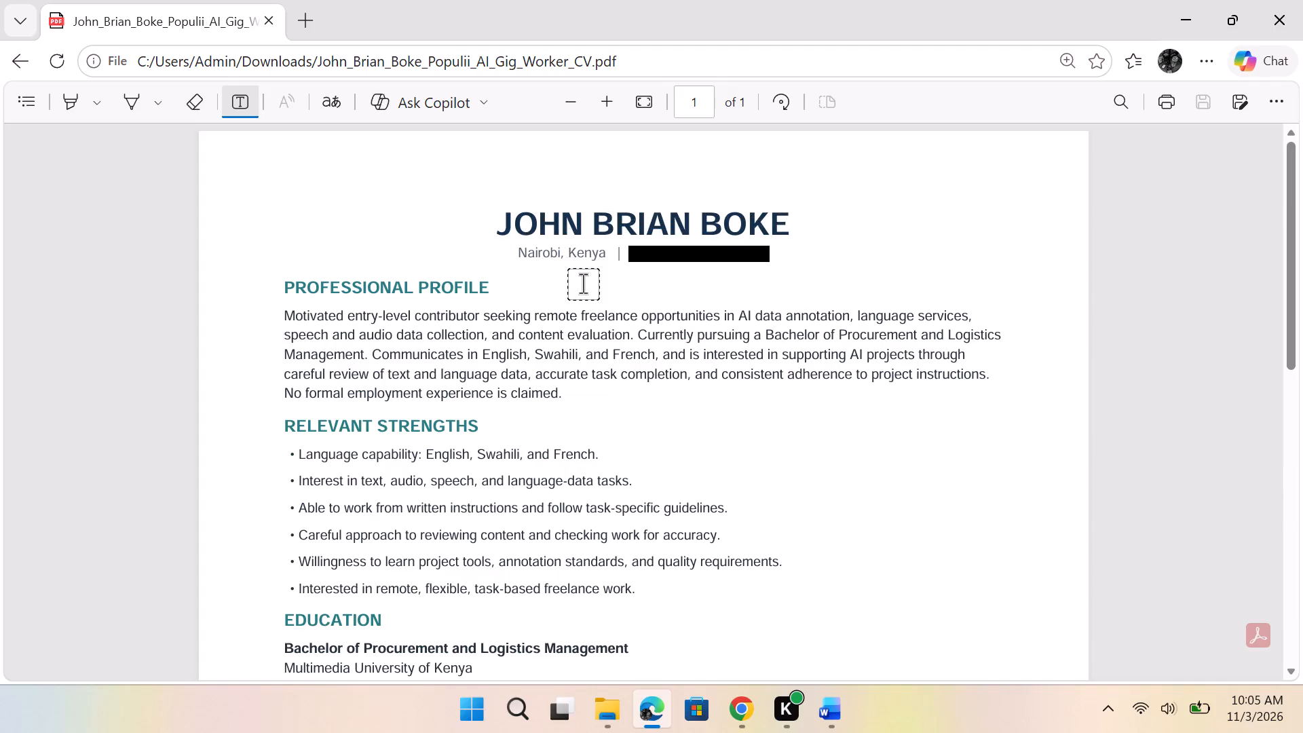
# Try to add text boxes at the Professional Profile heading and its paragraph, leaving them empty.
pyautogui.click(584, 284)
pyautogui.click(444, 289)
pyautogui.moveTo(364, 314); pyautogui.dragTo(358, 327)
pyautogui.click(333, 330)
# Check the Eraser, Draw and Highlight options and the table of contents for ways to edit the CV, and leave the PDF.
pyautogui.scroll(-2, 404, 340)
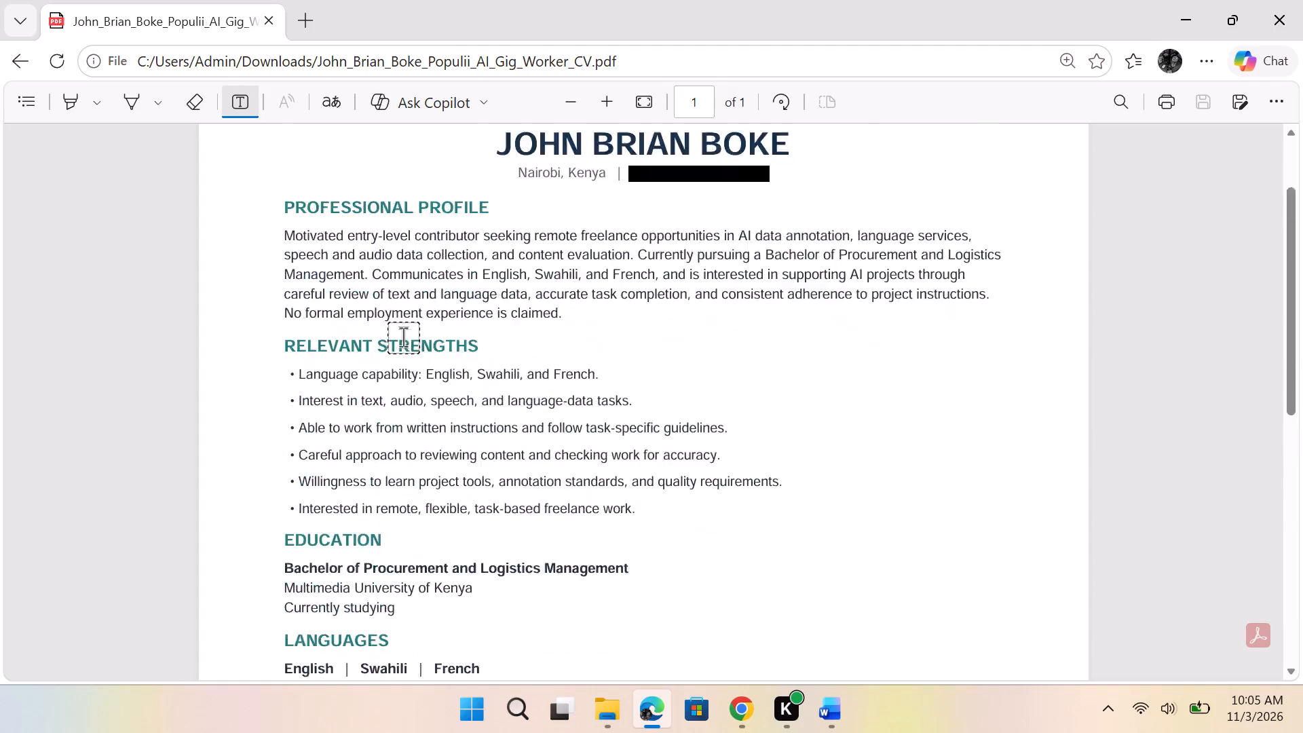
pyautogui.scroll(-16, 404, 334)
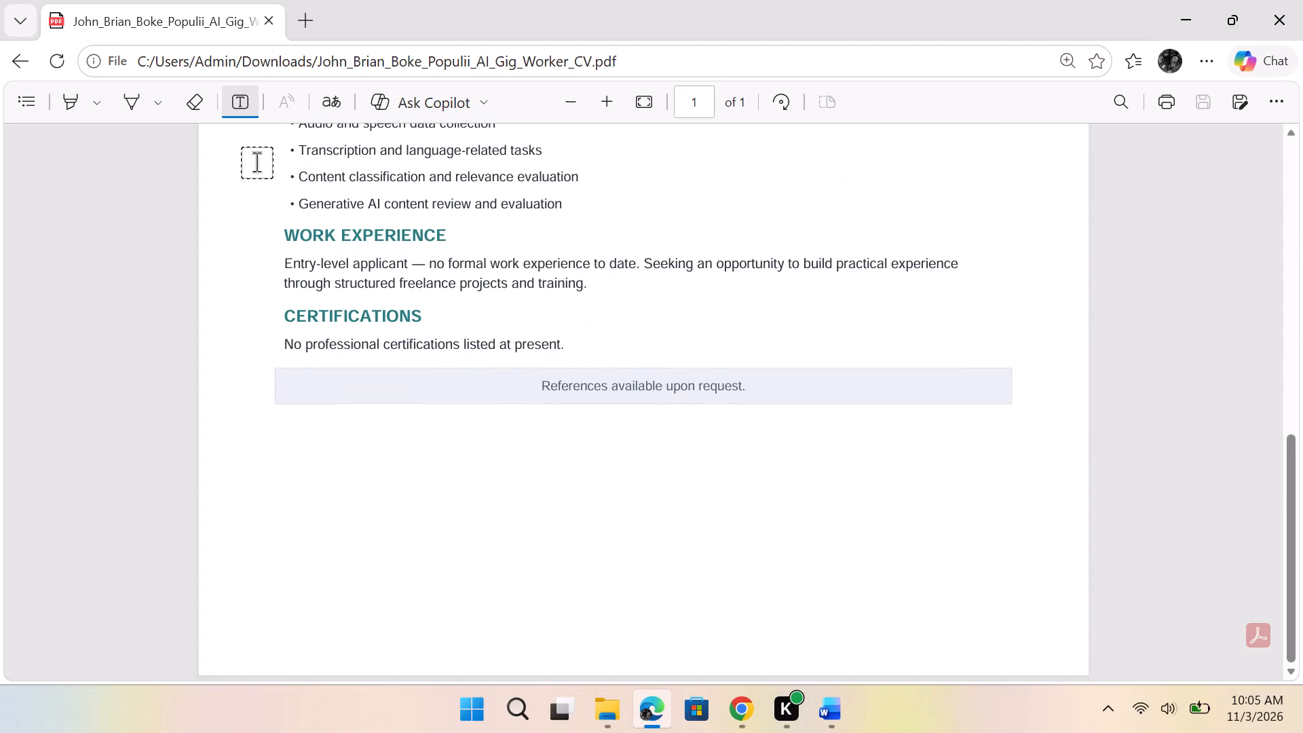
pyautogui.click(203, 93)
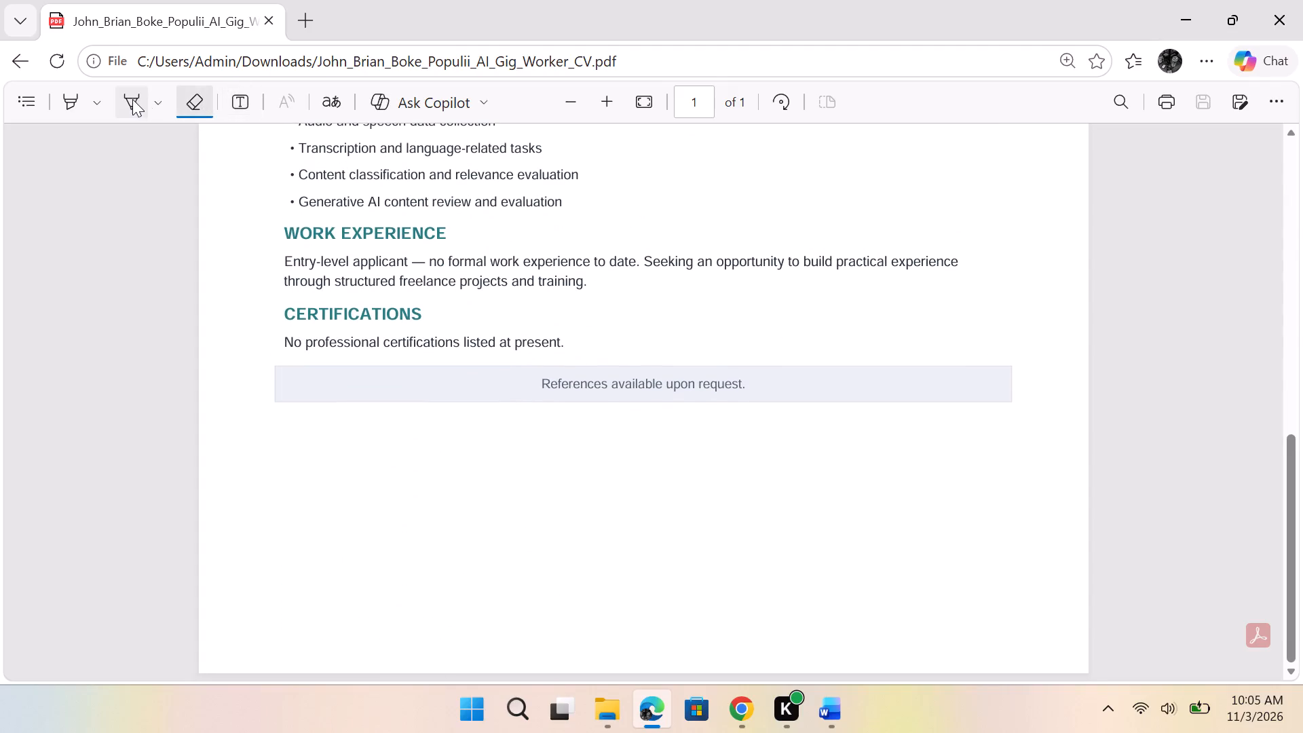
pyautogui.click(130, 99)
pyautogui.click(172, 102)
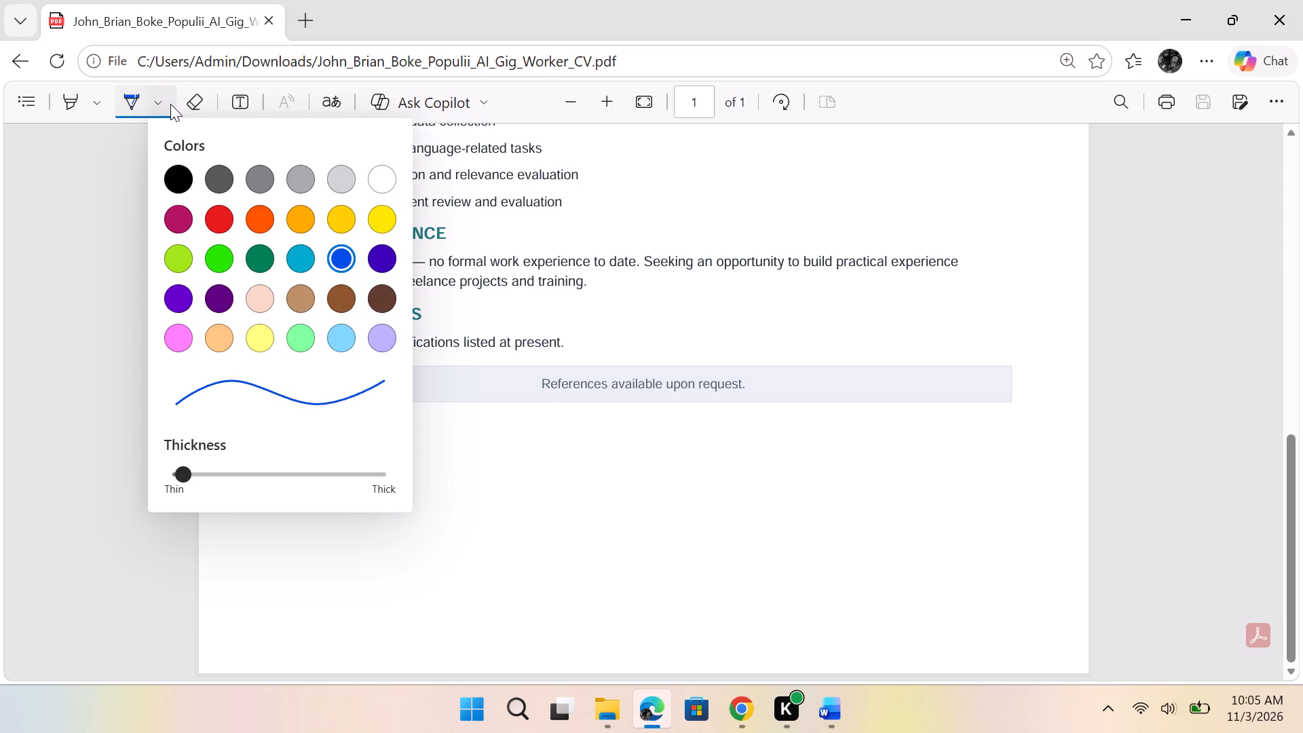
pyautogui.click(96, 103)
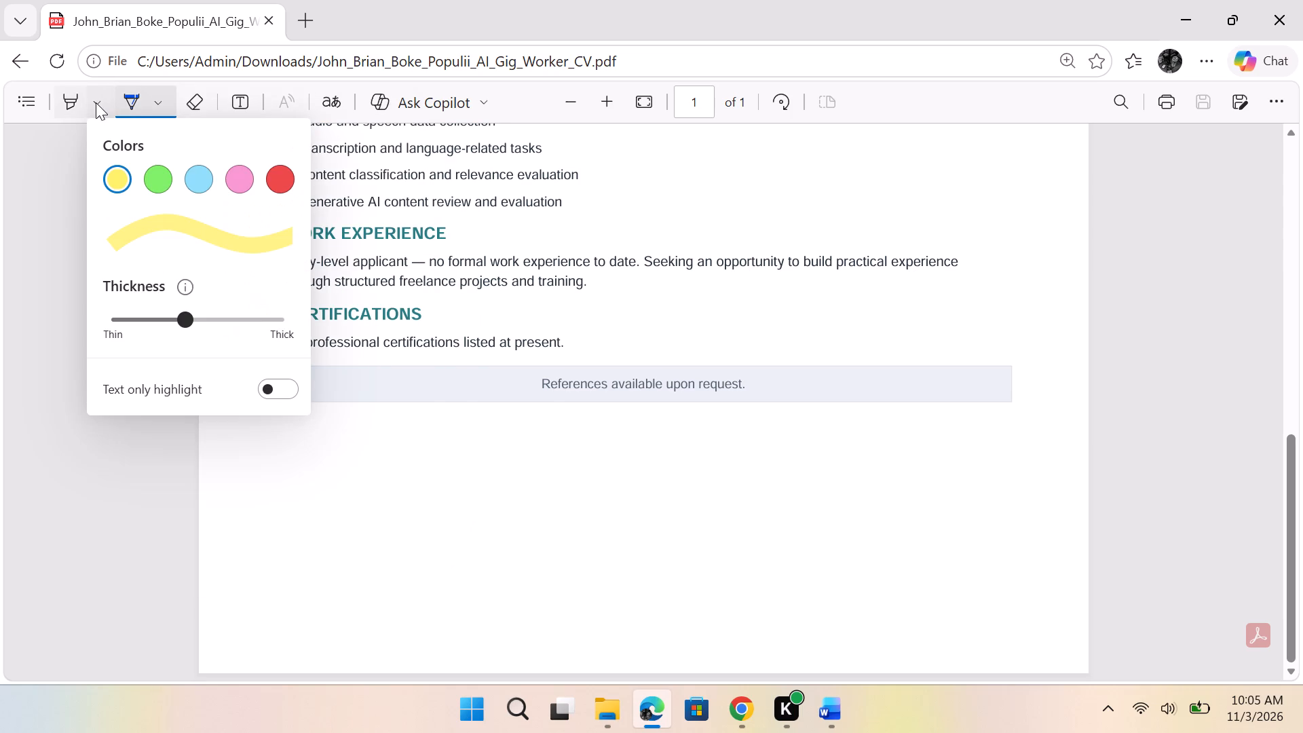
pyautogui.click(75, 98)
pyautogui.click(24, 96)
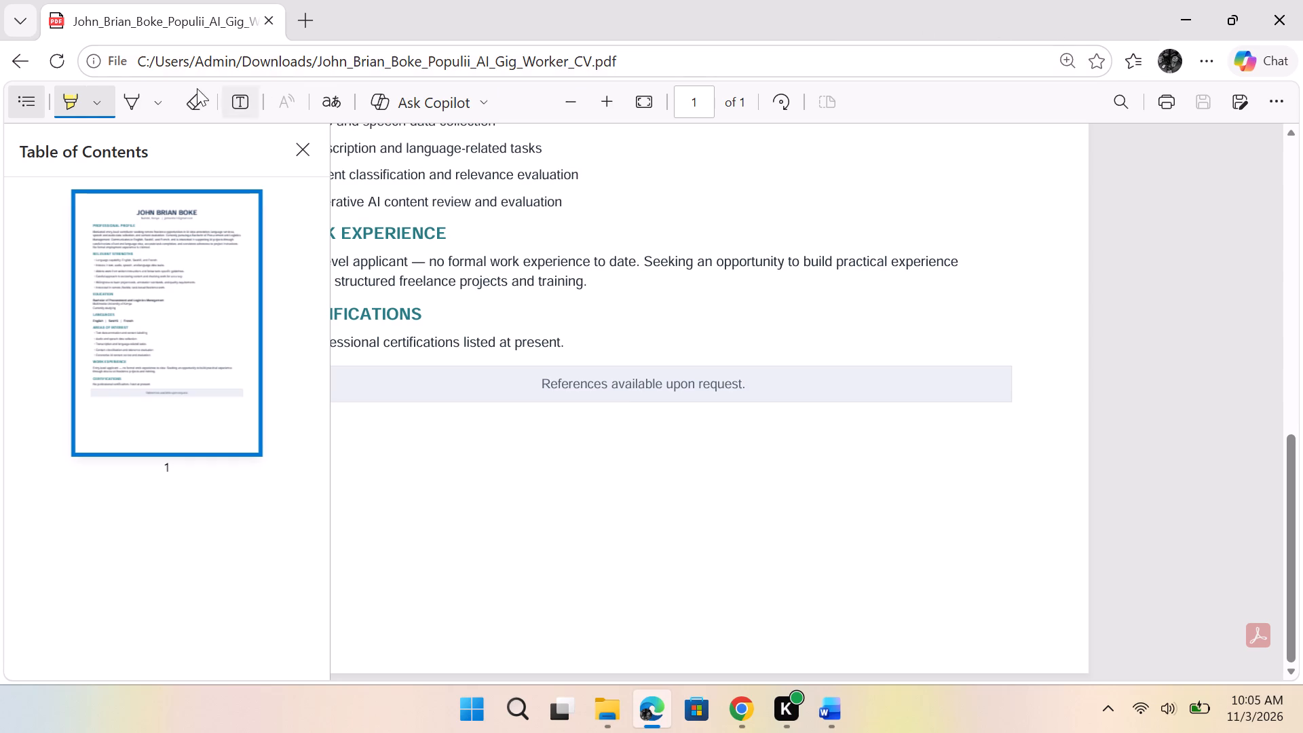
pyautogui.click(16, 64)
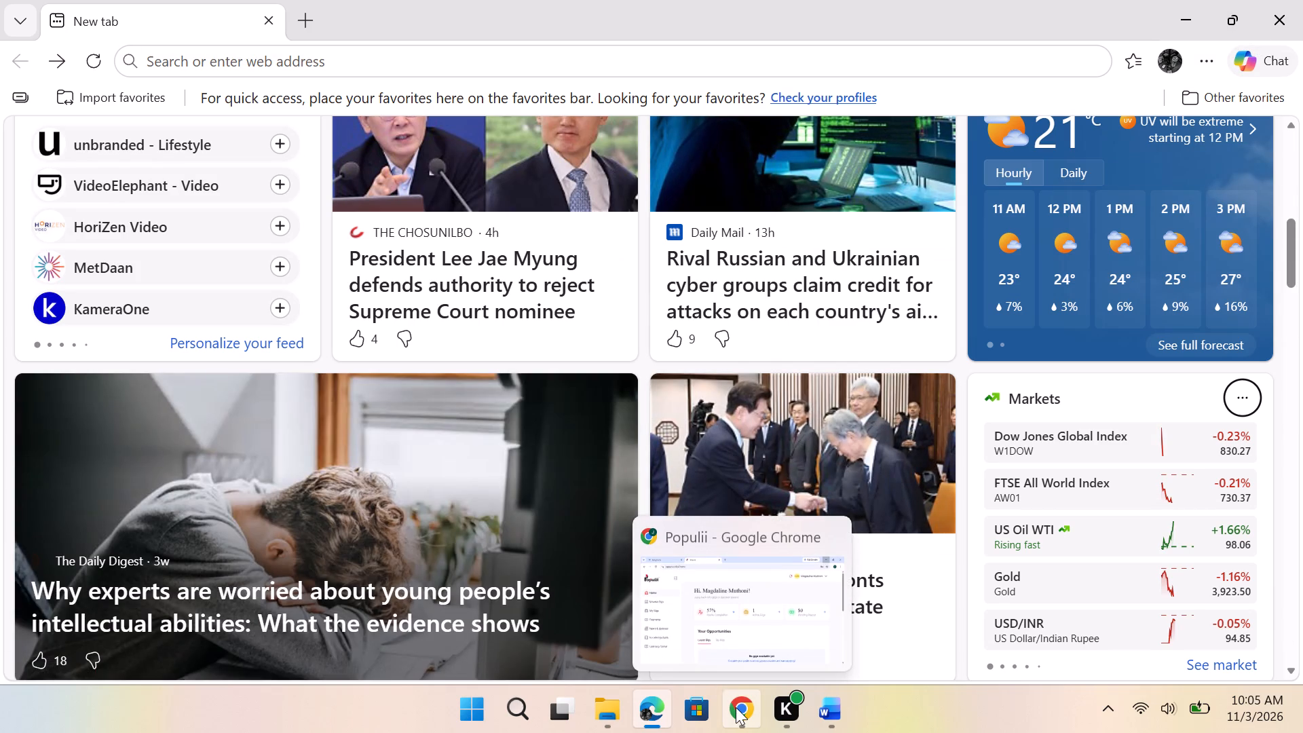
# Reopen the Populii AI gig worker CV PDF from the Downloads folder in Edge, view it from the top, and close it.
pyautogui.click(608, 707)
pyautogui.rightClick(645, 206)
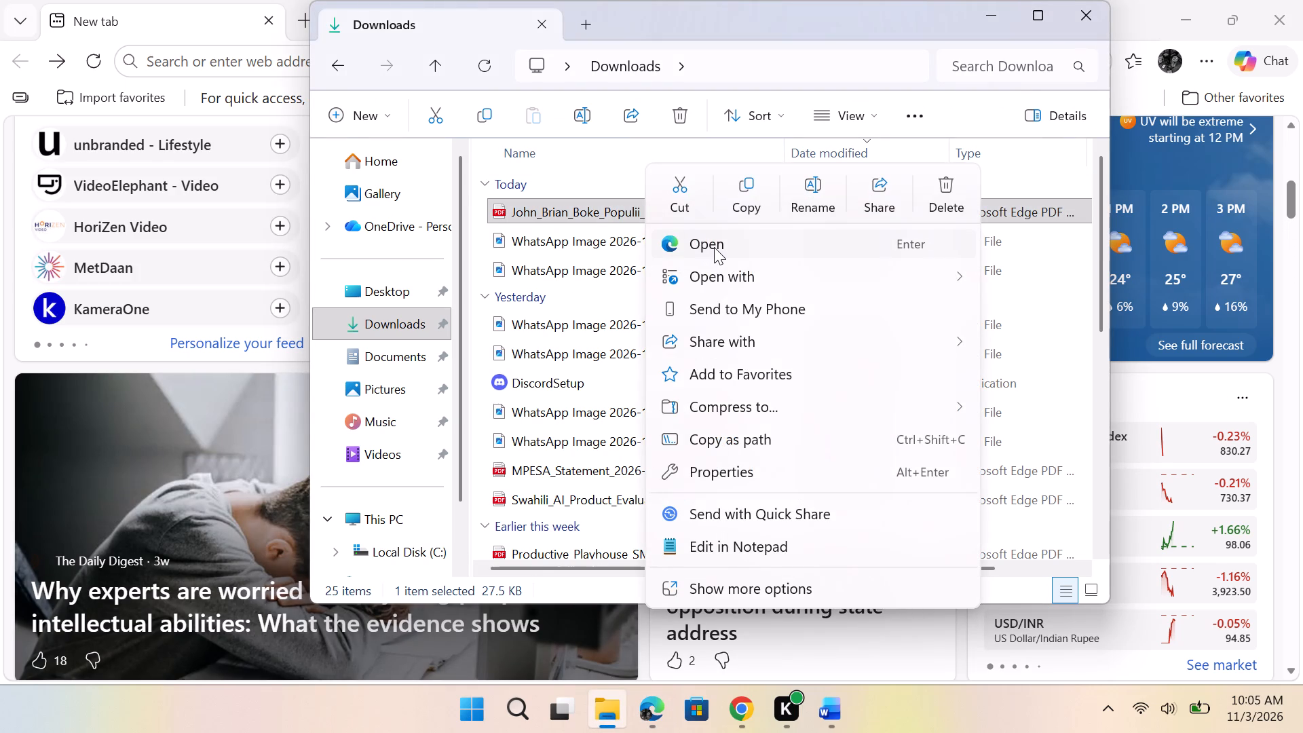
pyautogui.scroll(-2, 715, 246)
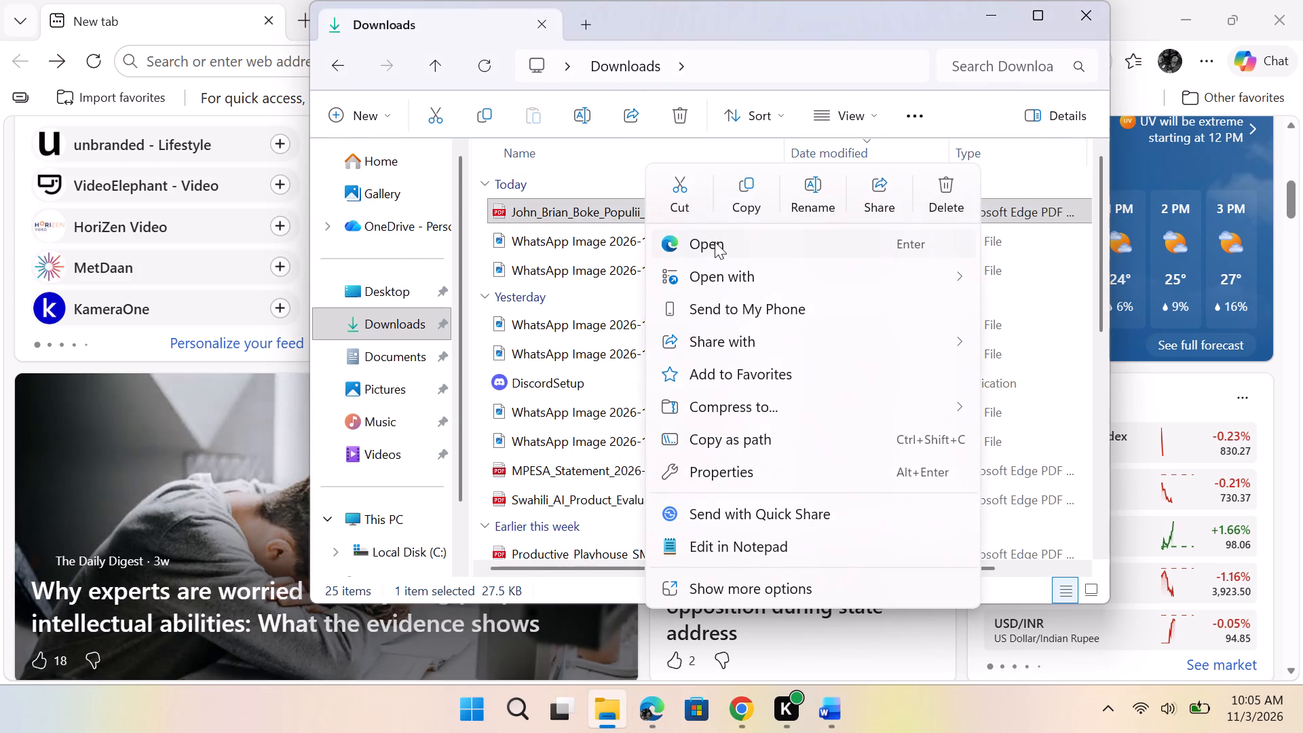
pyautogui.click(723, 238)
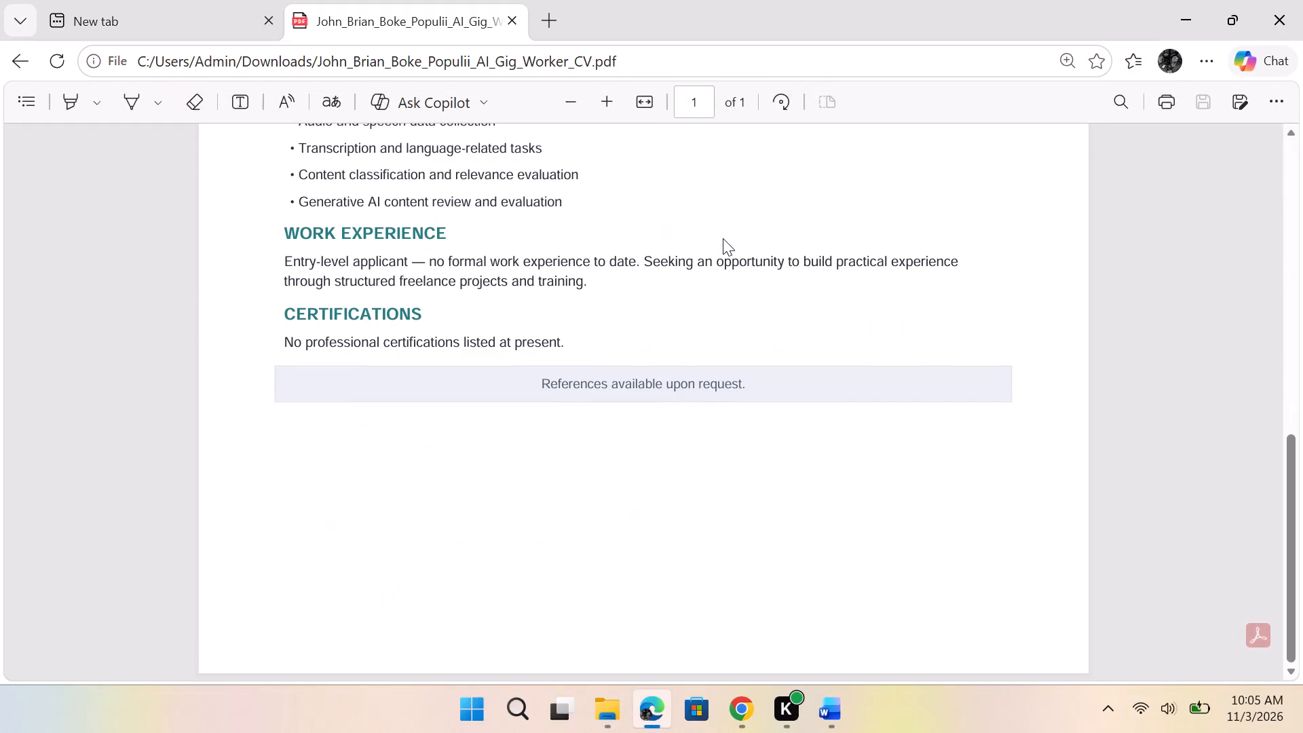
pyautogui.scroll(10, 722, 238)
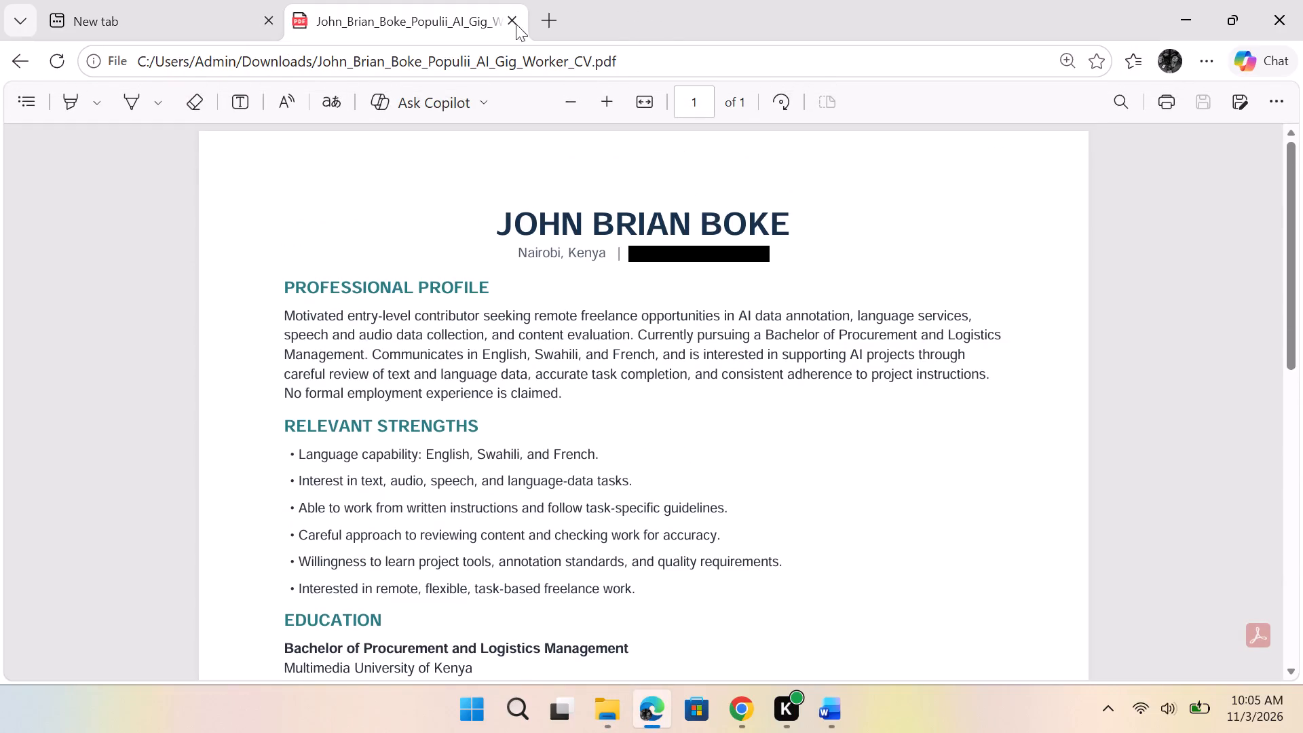
pyautogui.click(506, 18)
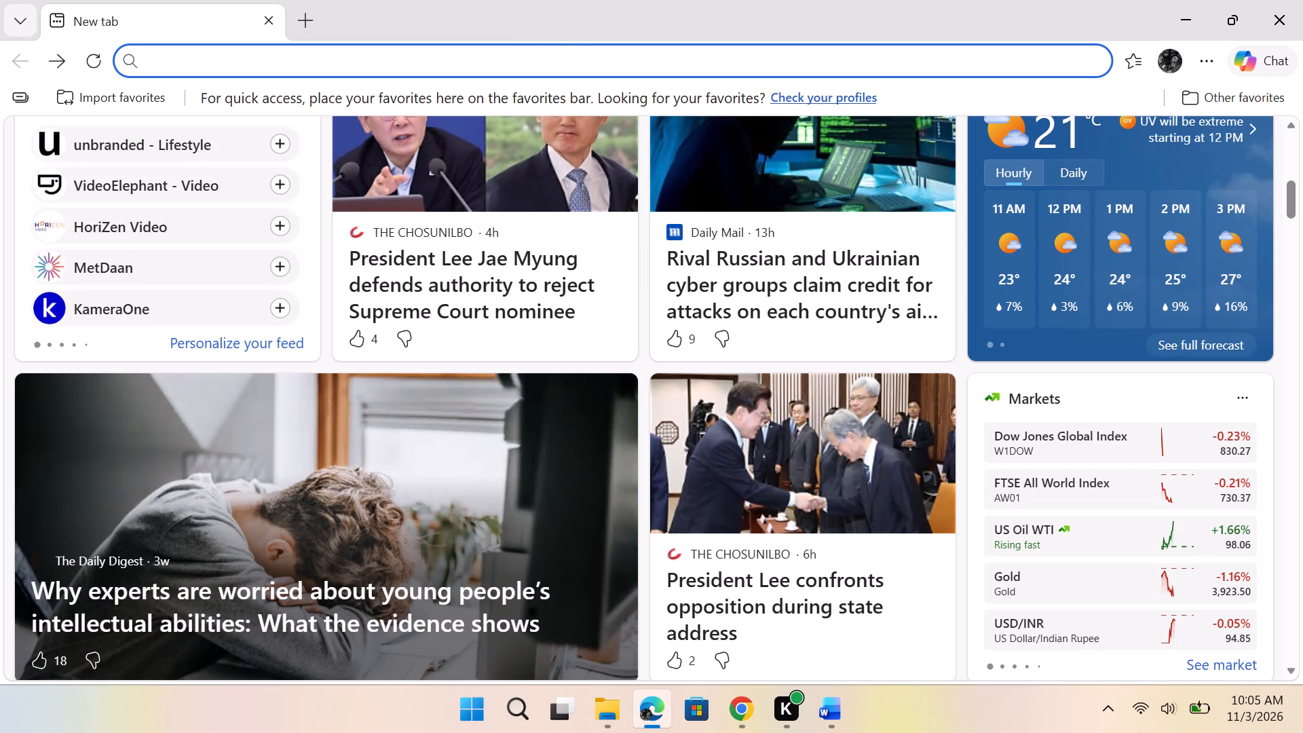
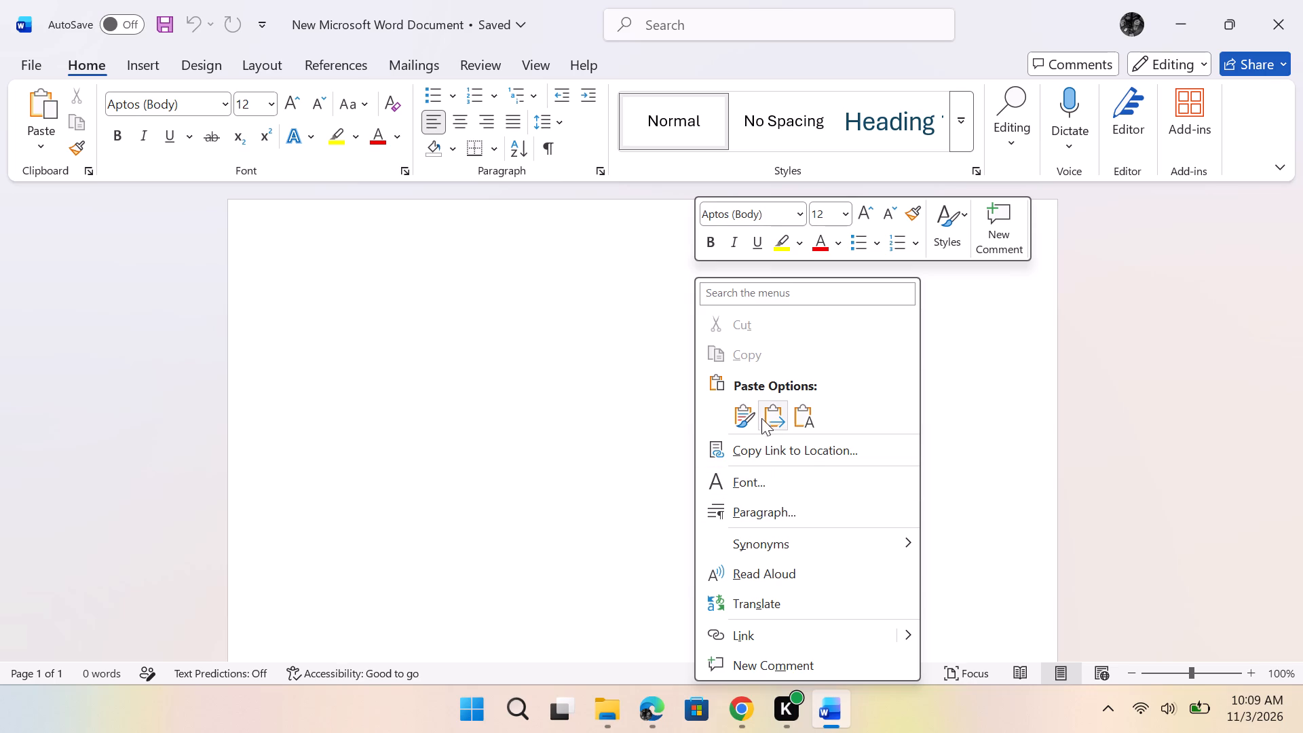
pyautogui.rightClick(654, 386)
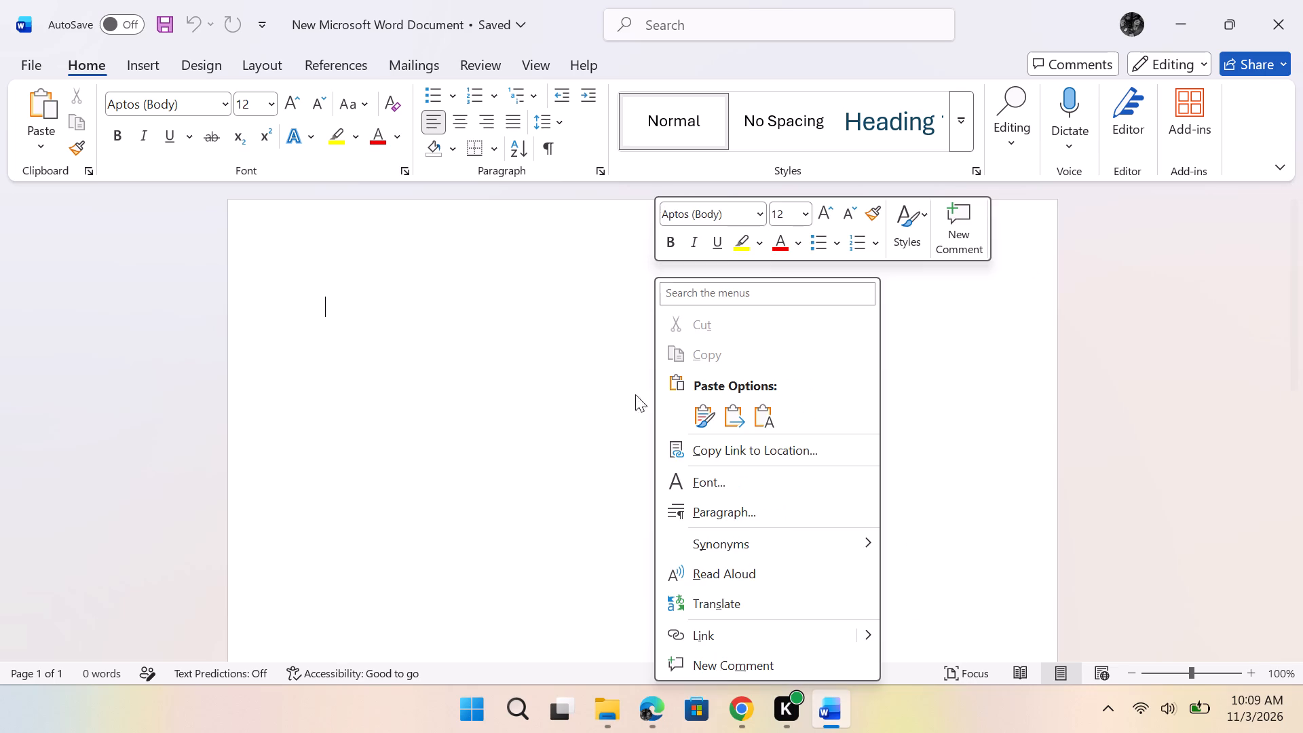
pyautogui.click(629, 398)
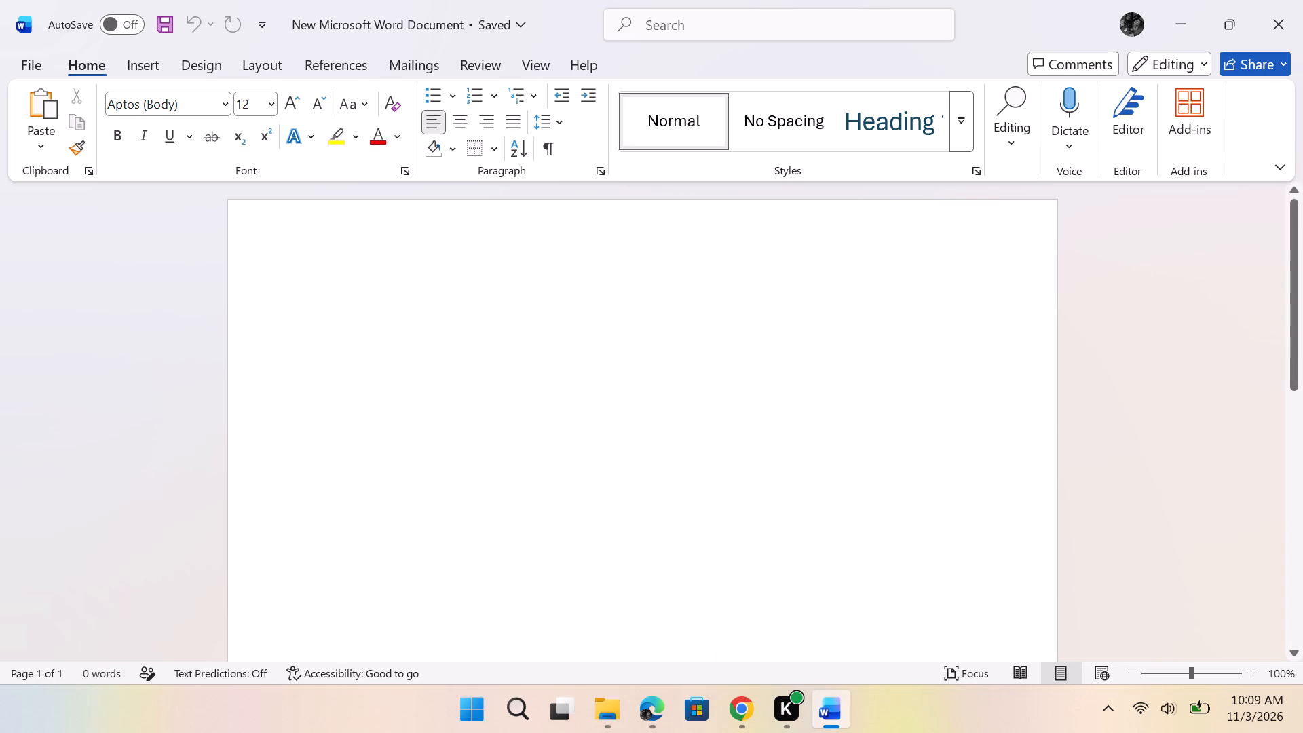
pyautogui.hotkey('ctrl', 'v')
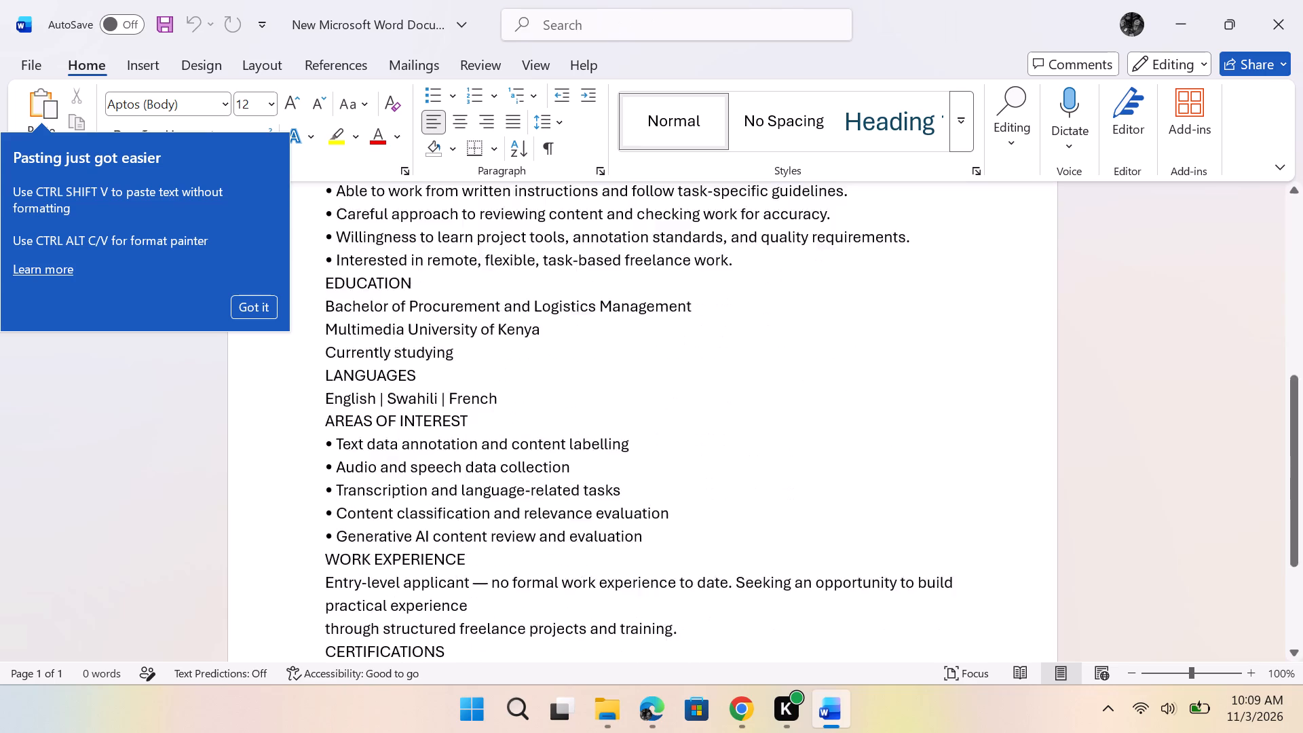
pyautogui.scroll(7, 624, 389)
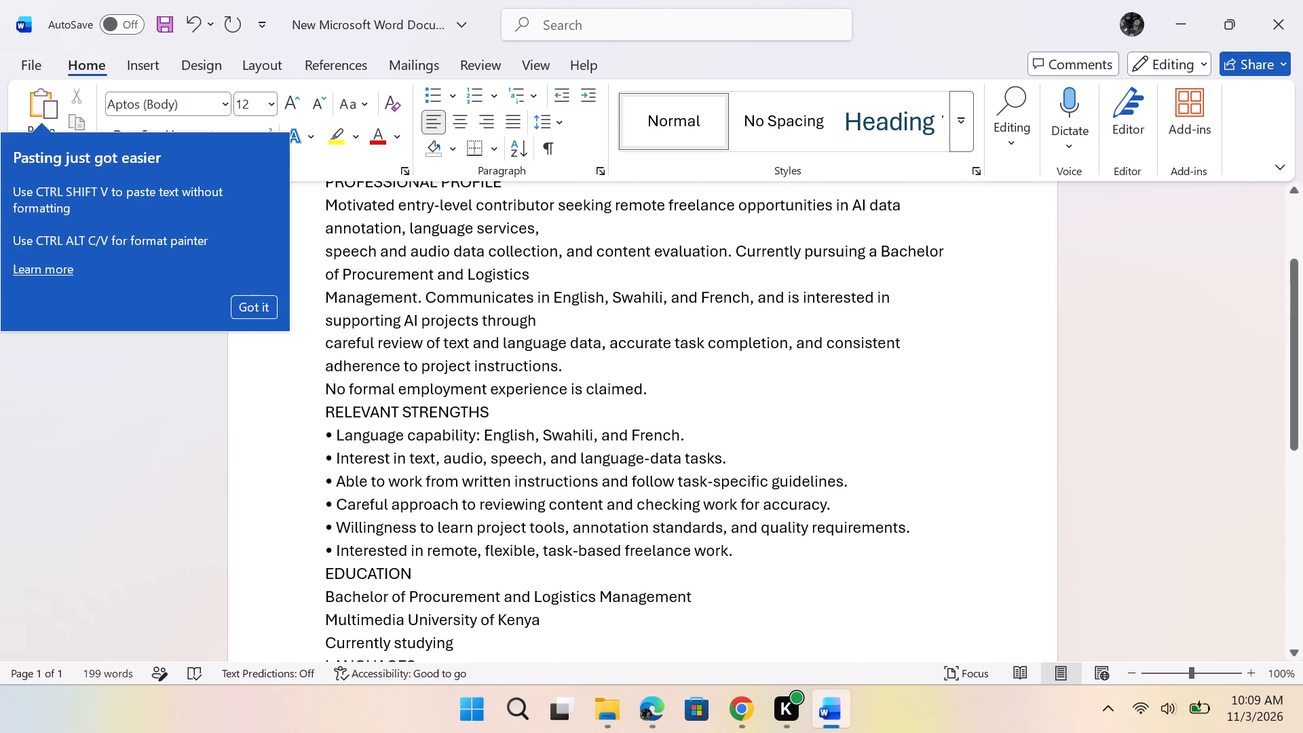
pyautogui.click(264, 307)
# Delete the final S of the RELEVANT STRENGTHS heading so it reads RELEVANT STRENGTH.
pyautogui.scroll(4, 483, 424)
pyautogui.scroll(-1, 483, 424)
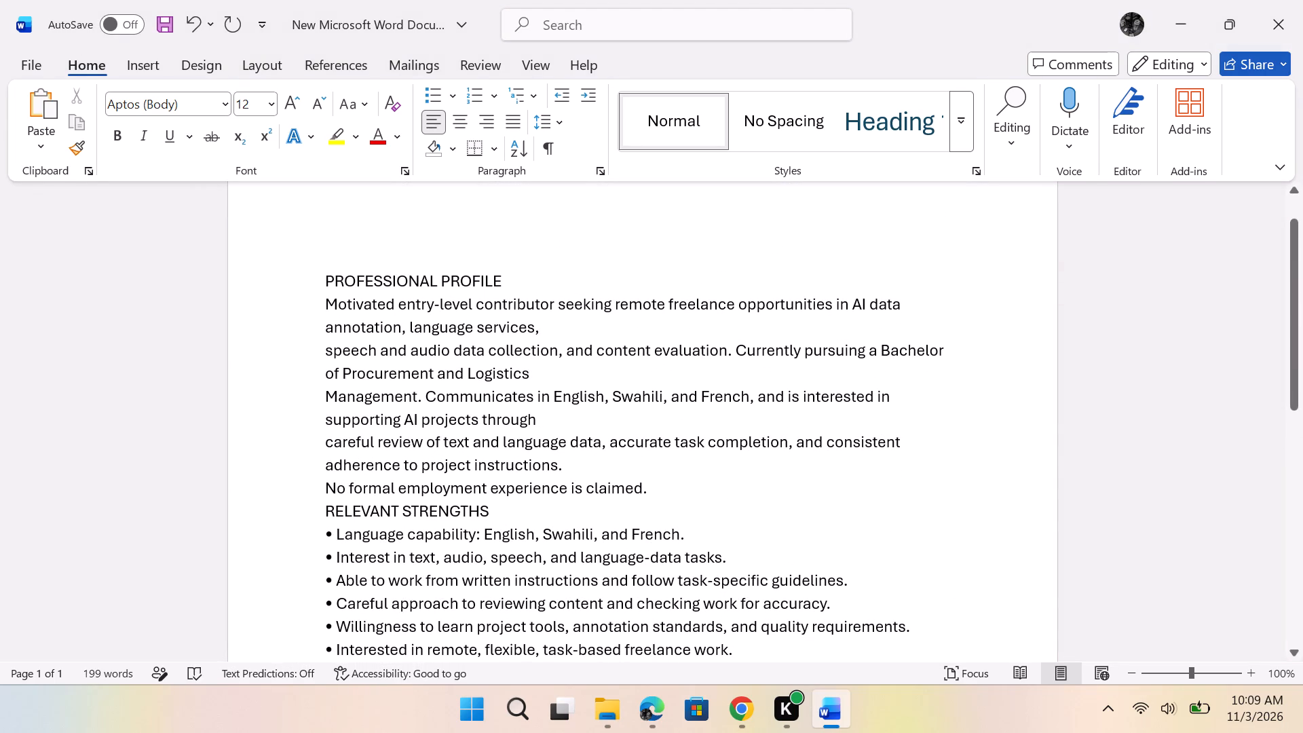
pyautogui.click(645, 492)
pyautogui.click(650, 492)
pyautogui.press('Down')
pyautogui.press('BackSpace')
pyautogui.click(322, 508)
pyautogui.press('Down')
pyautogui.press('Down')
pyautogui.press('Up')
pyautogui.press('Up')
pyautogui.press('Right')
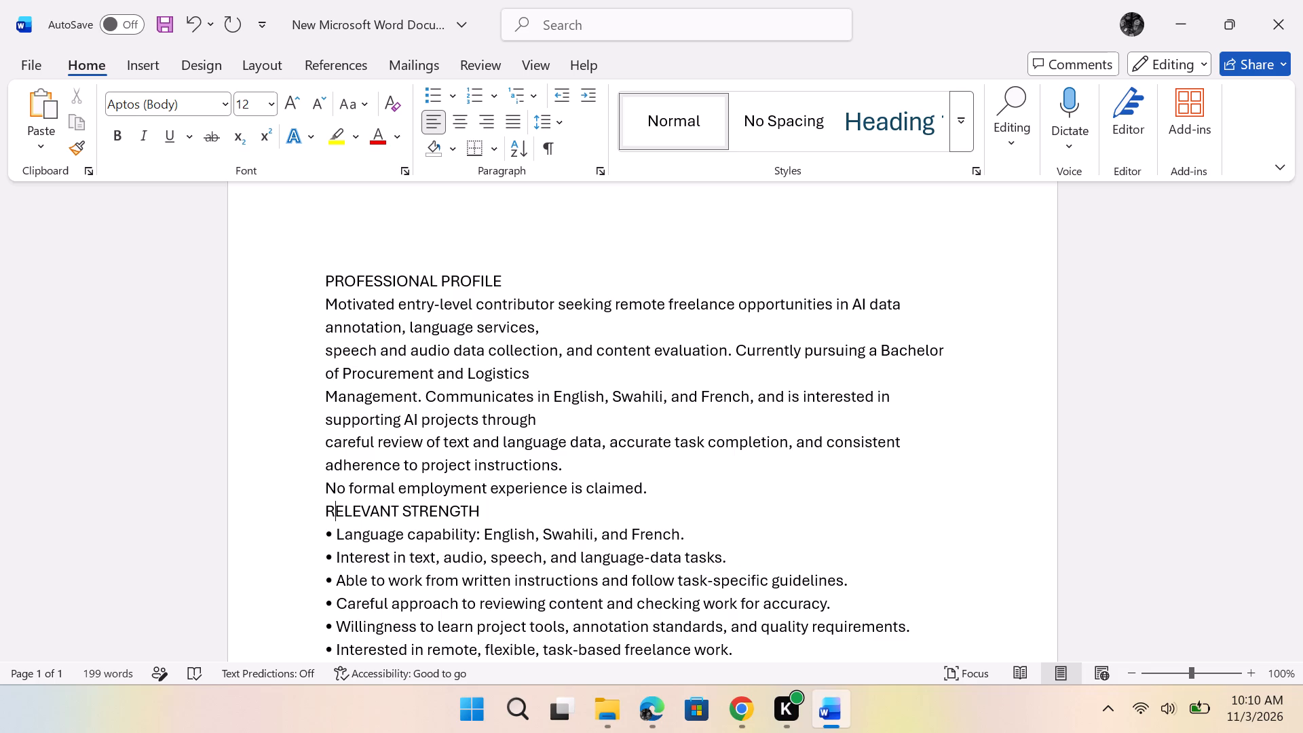
# Examine the pasted CV text from the Professional Profile section down to the Certifications section.
pyautogui.scroll(-1, 322, 508)
pyautogui.scroll(2, 388, 509)
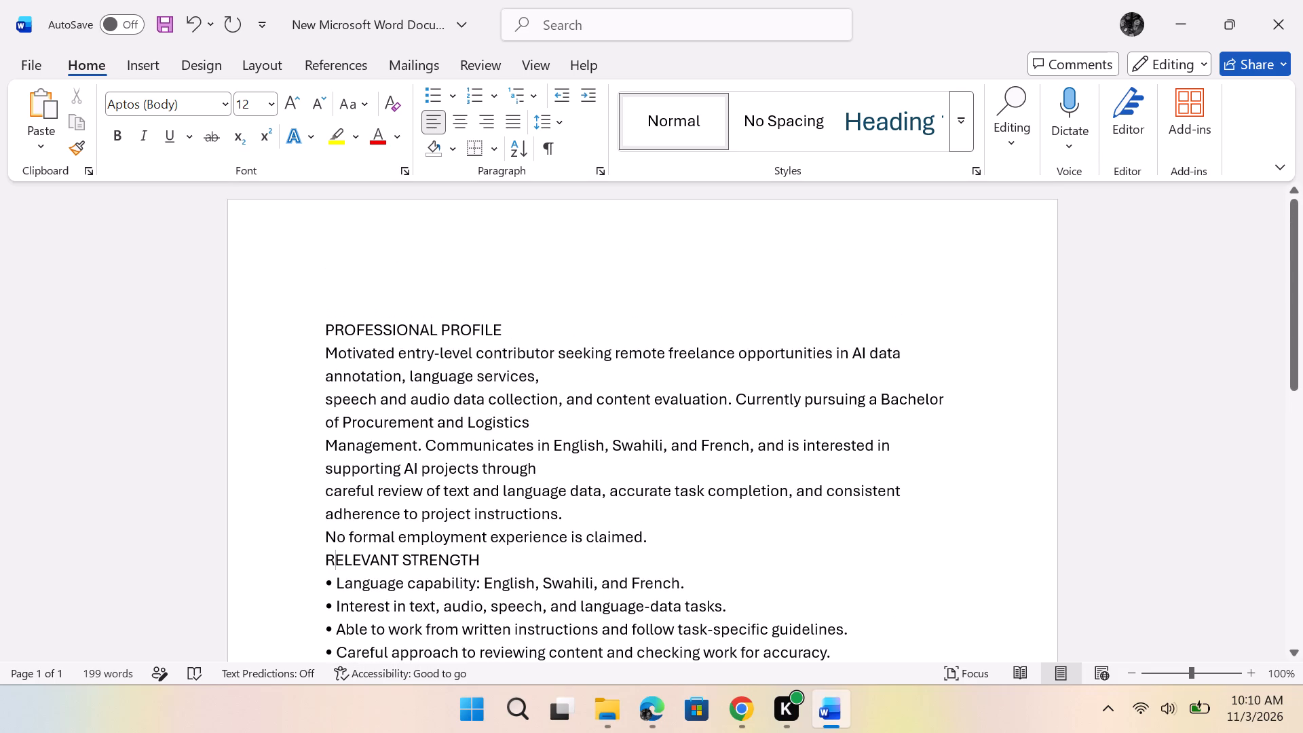
pyautogui.scroll(1, 507, 559)
pyautogui.scroll(-2, 507, 556)
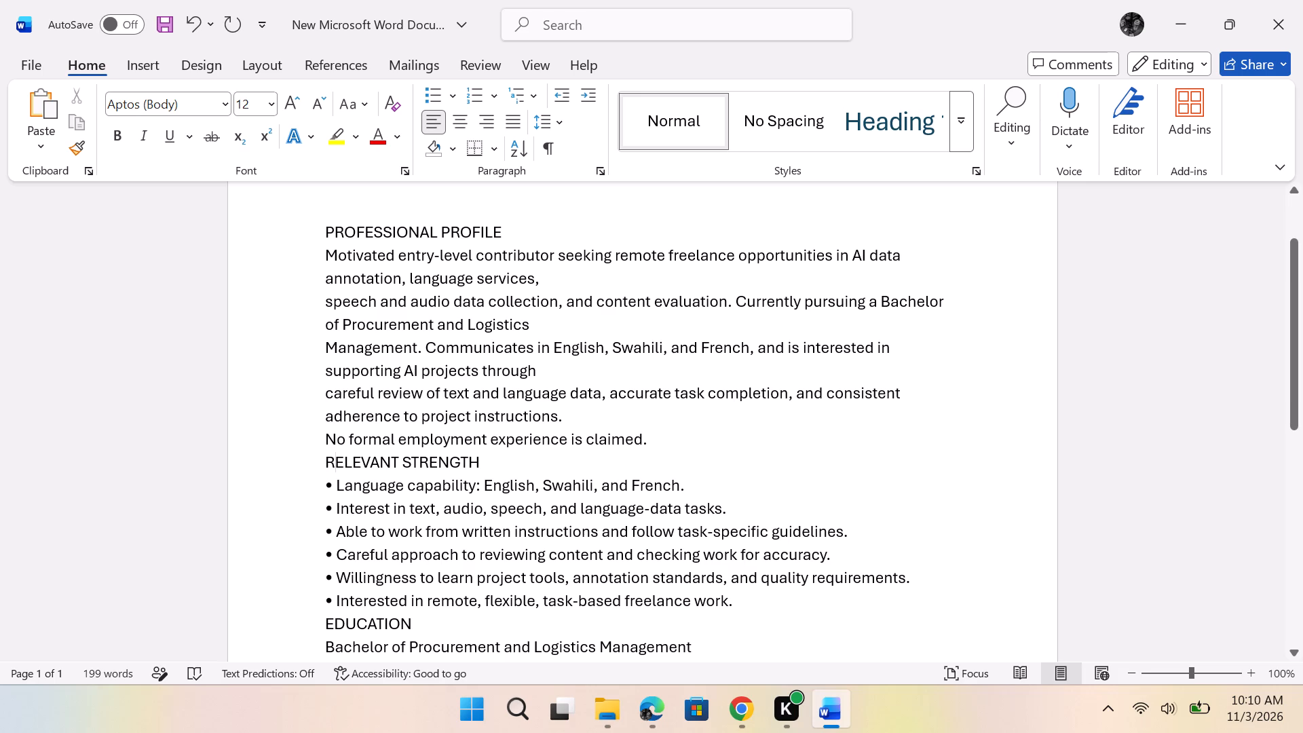
pyautogui.scroll(-9, 622, 513)
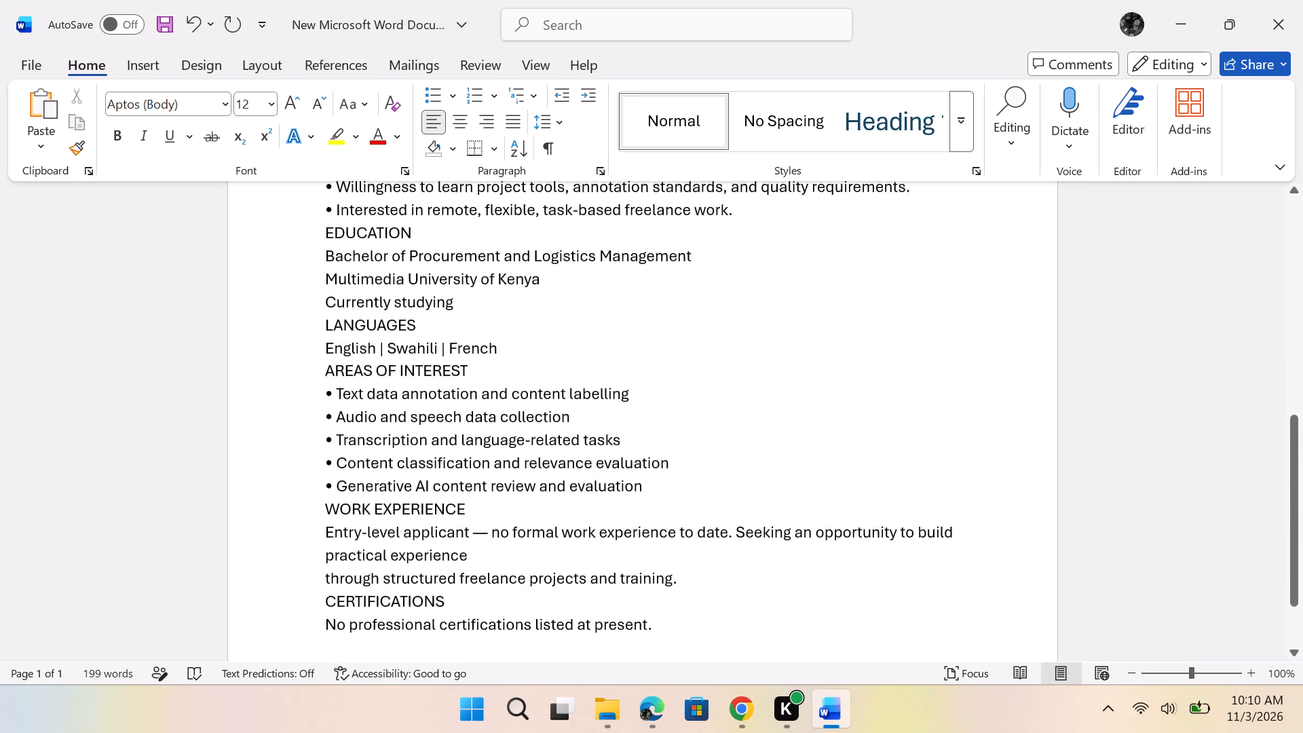
pyautogui.scroll(-1, 622, 516)
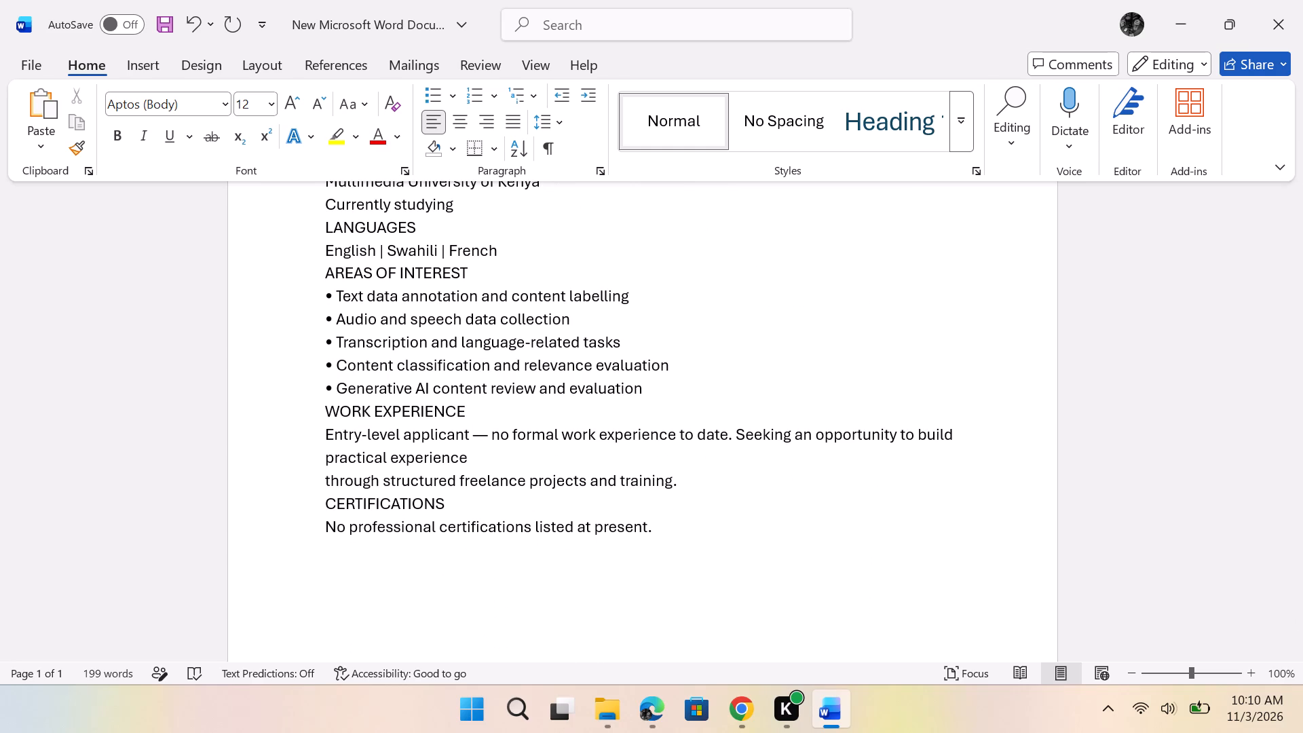
pyautogui.scroll(2, 622, 516)
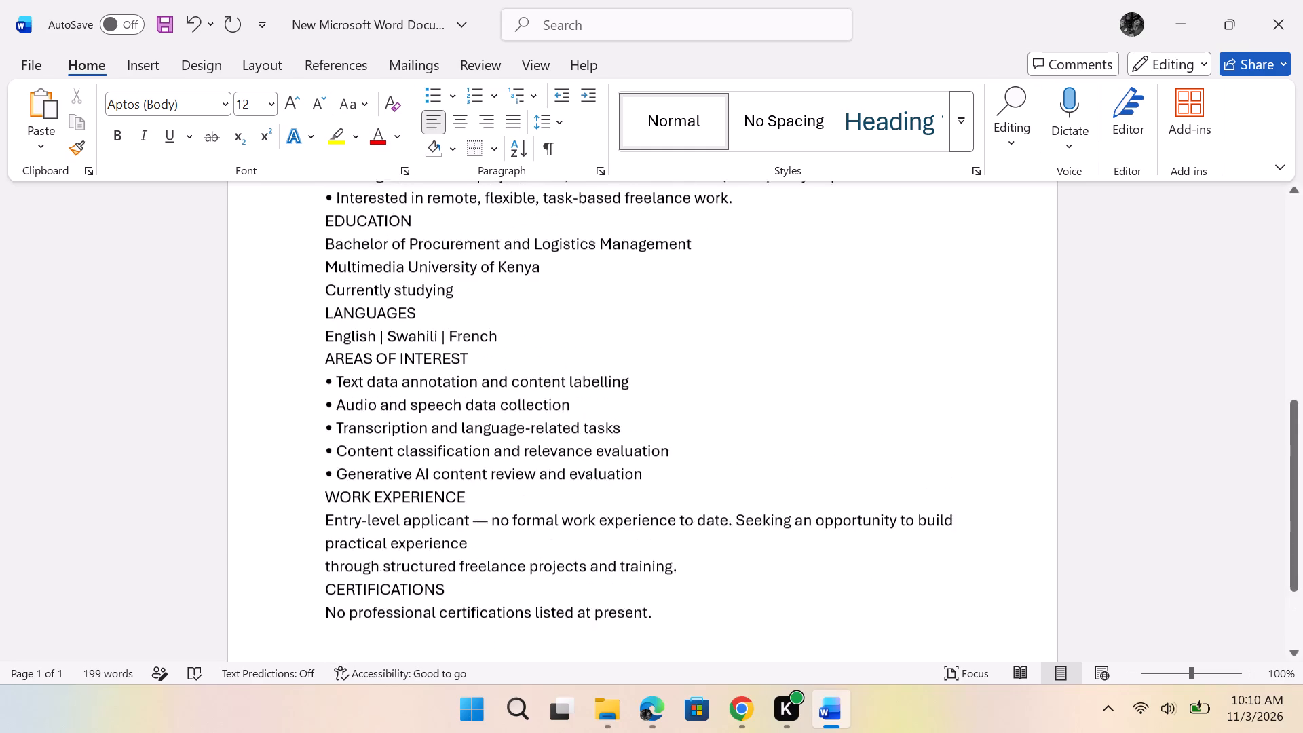
pyautogui.scroll(1, 622, 516)
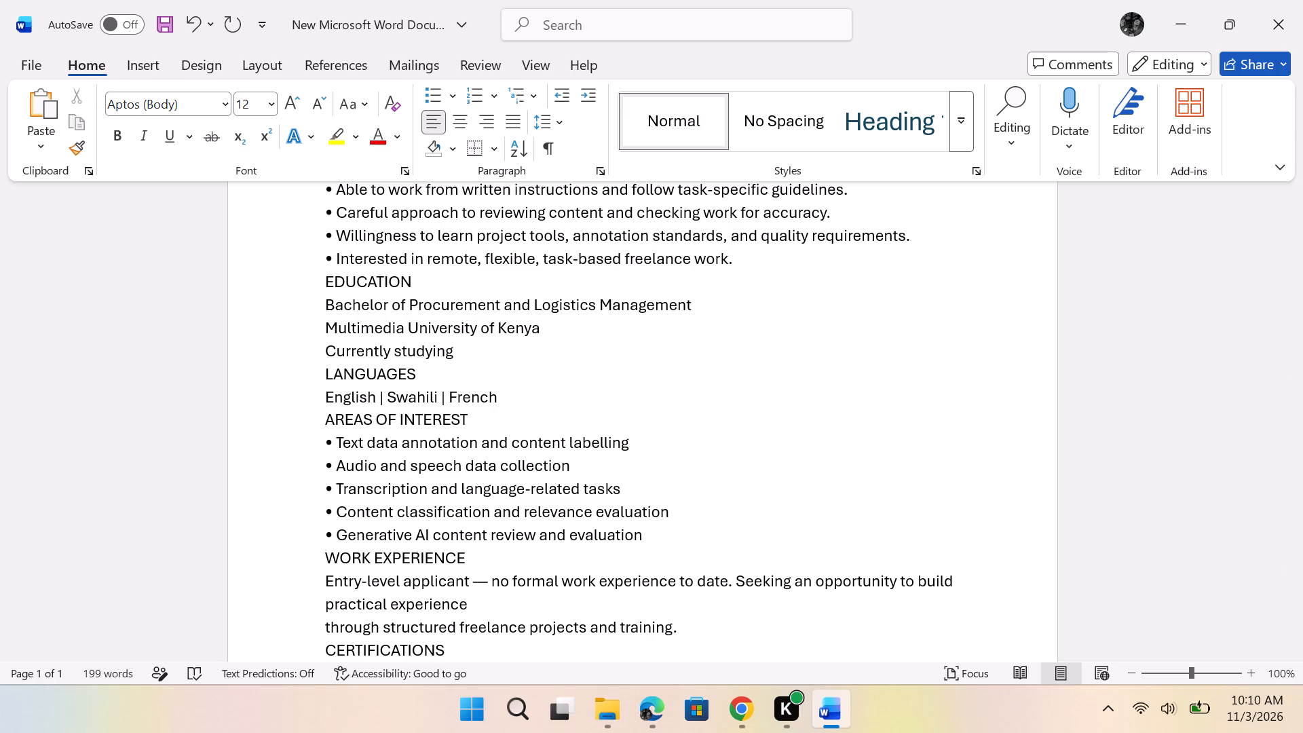
pyautogui.scroll(2, 622, 516)
pyautogui.scroll(-3, 622, 516)
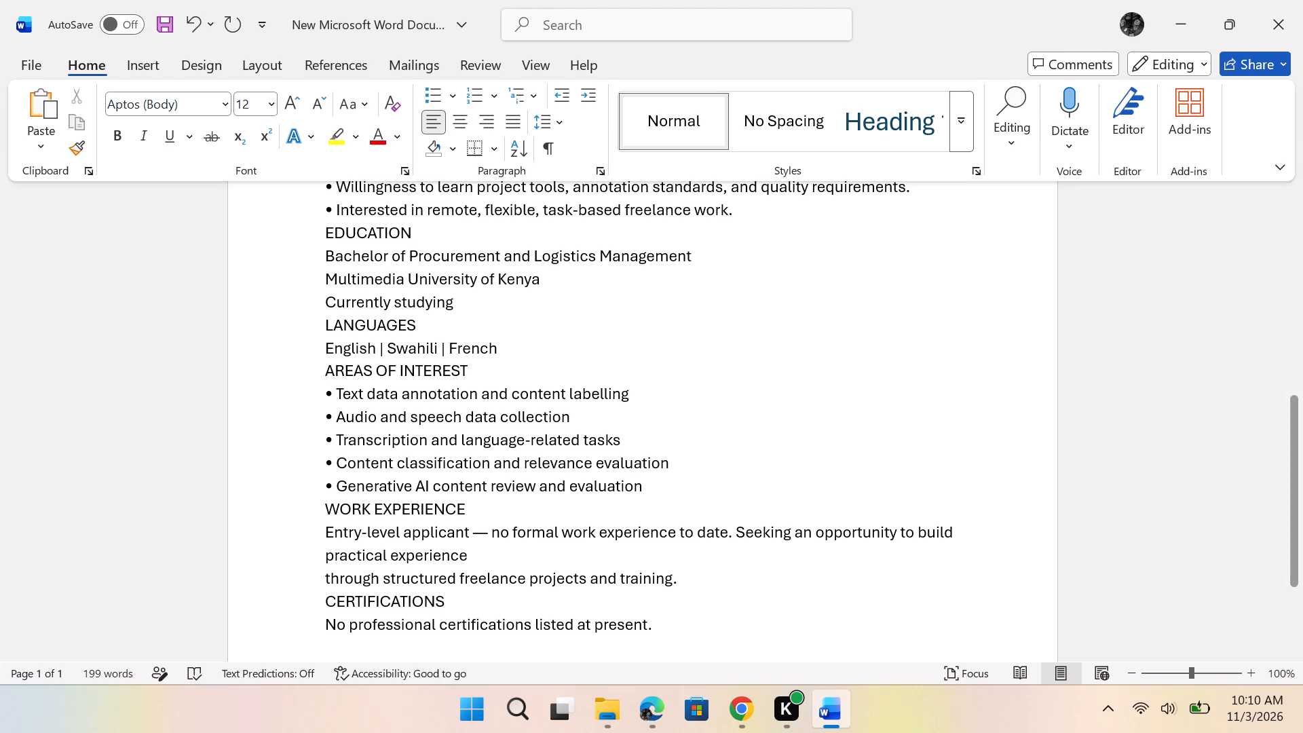
pyautogui.scroll(-2, 616, 514)
pyautogui.scroll(3, 616, 514)
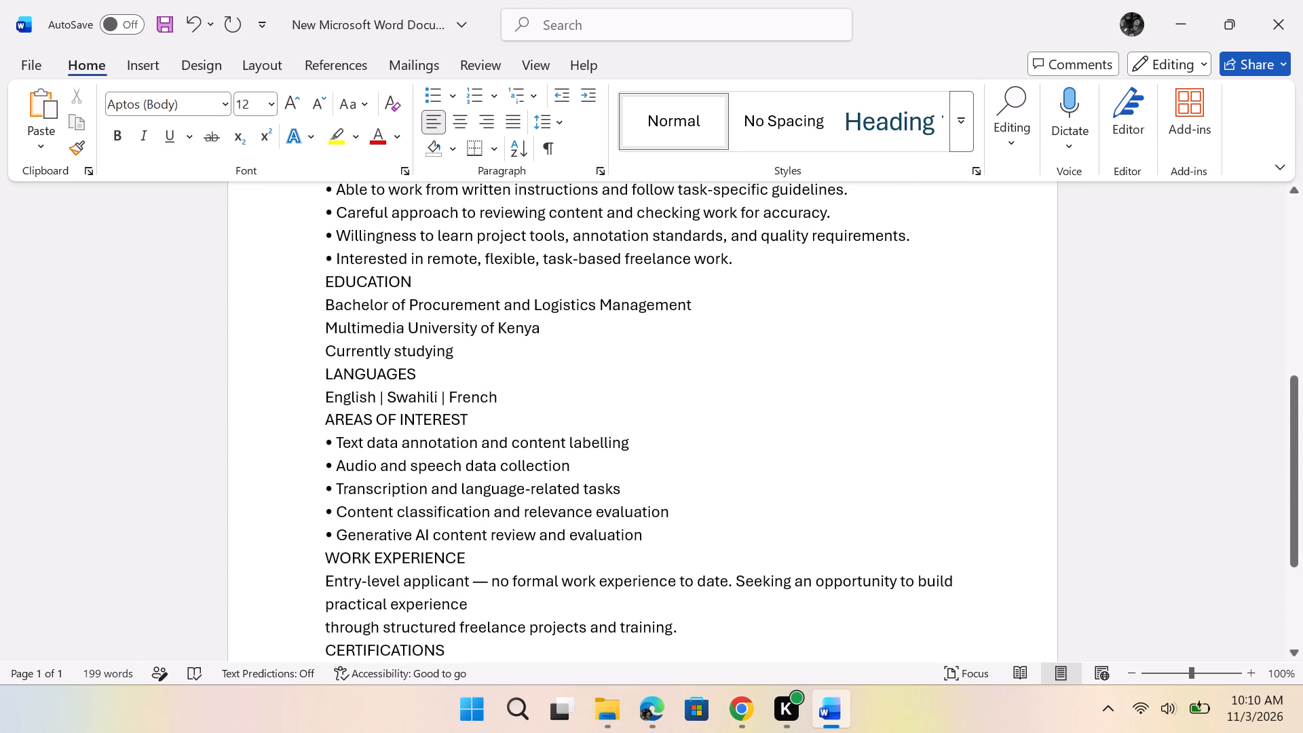
pyautogui.scroll(2, 616, 513)
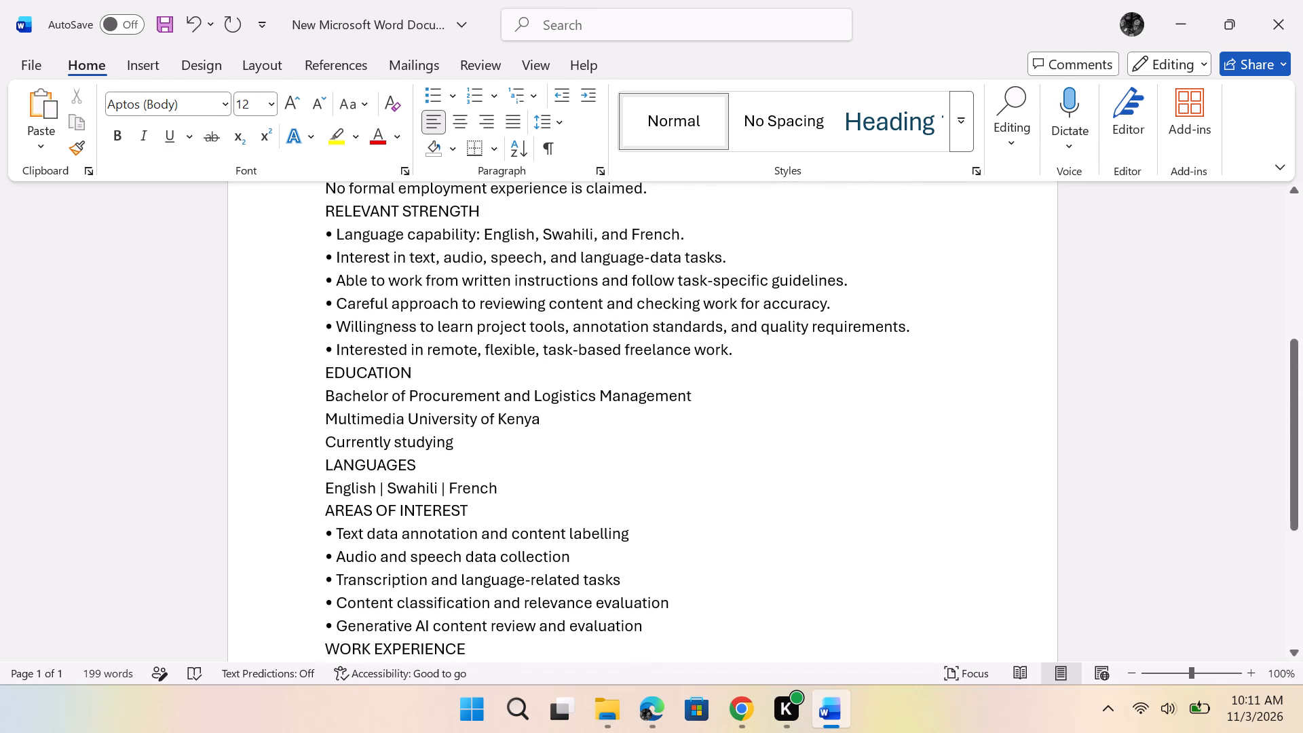
pyautogui.scroll(-3, 616, 513)
pyautogui.scroll(3, 616, 513)
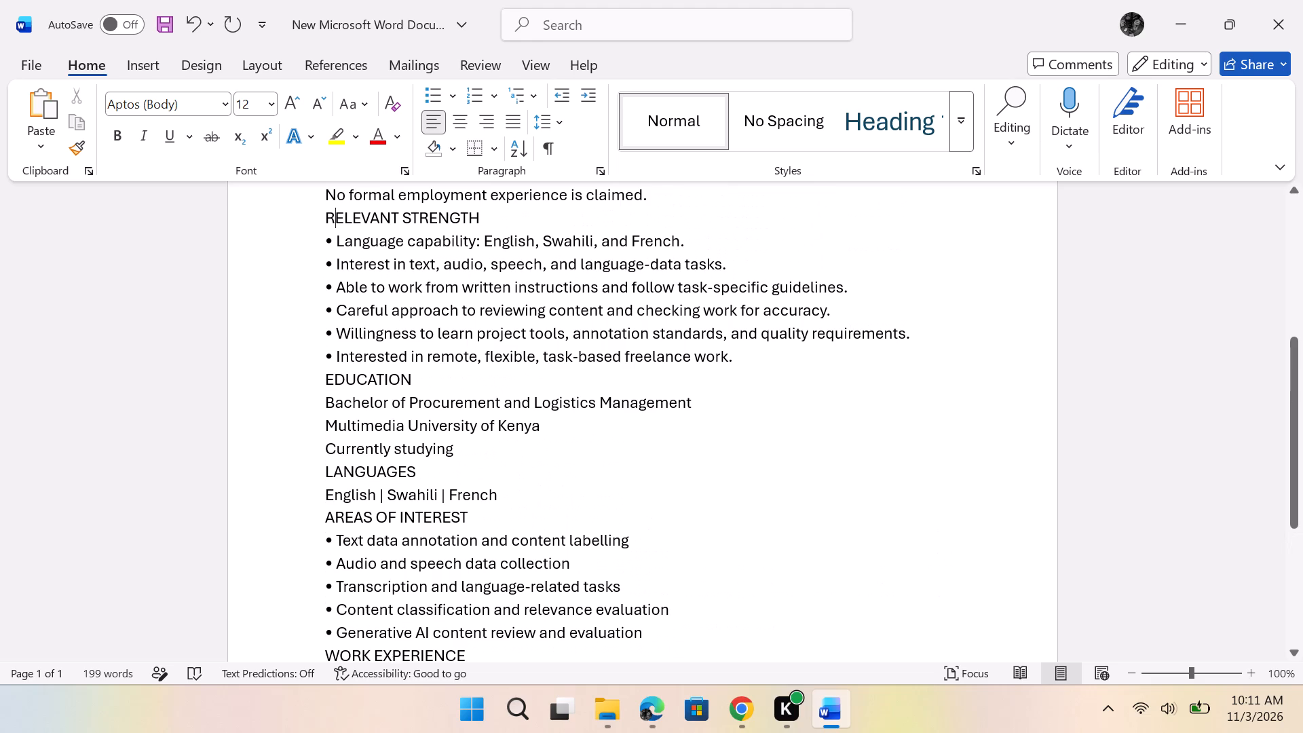
# Insert a blank line between the Professional Profile text and the RELEVANT STRENGTH heading.
pyautogui.scroll(-1, 617, 512)
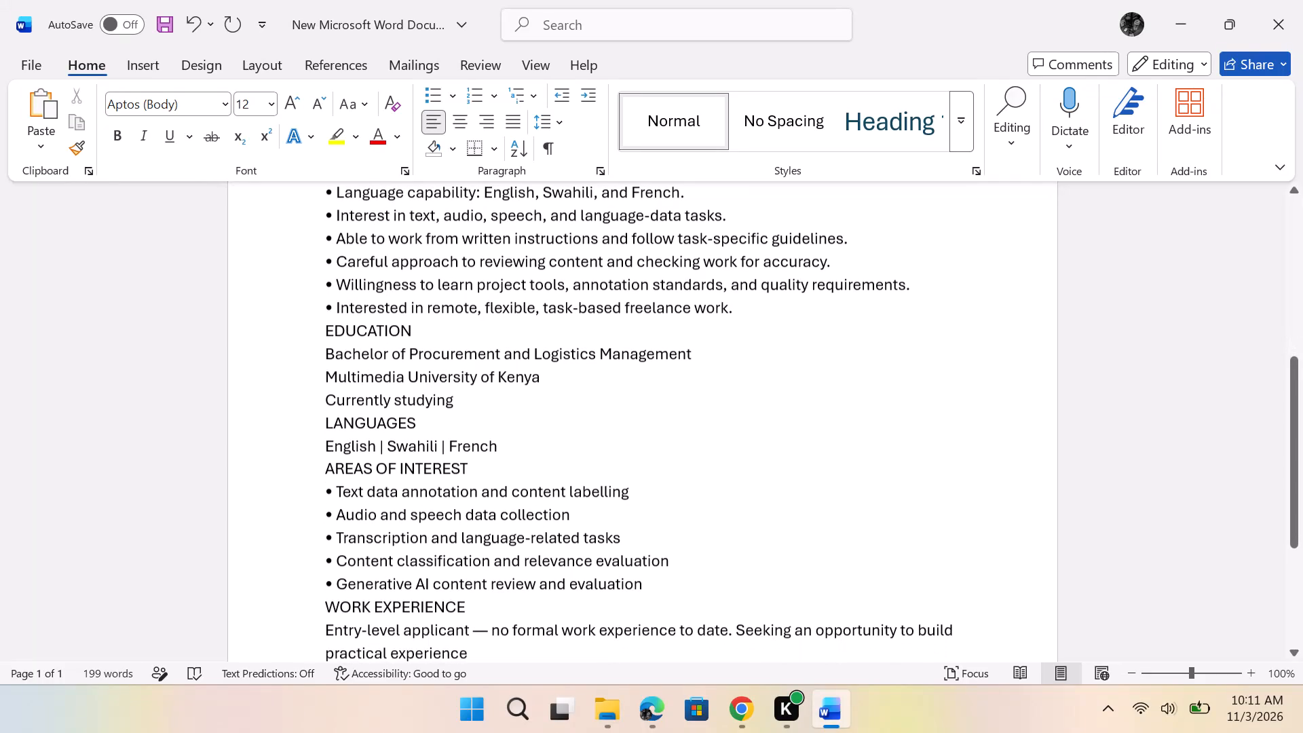
pyautogui.scroll(1, 617, 512)
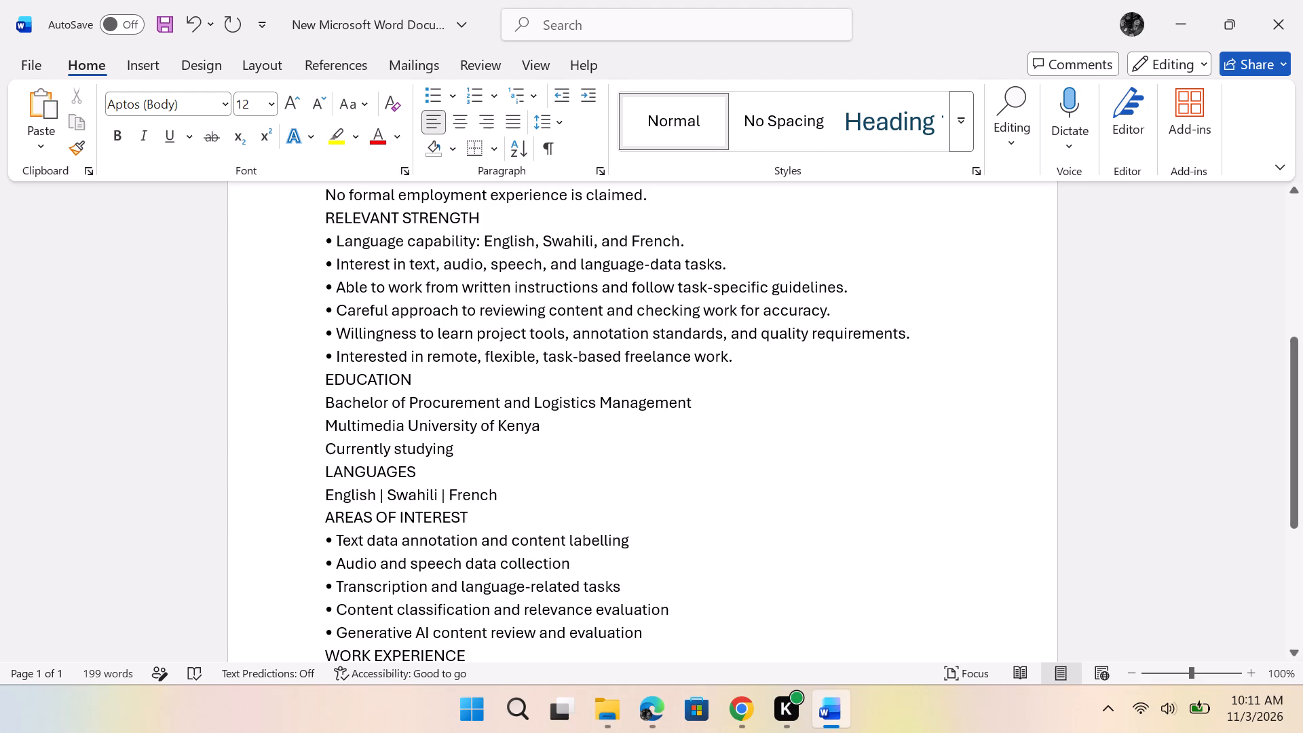
pyautogui.click(510, 219)
pyautogui.click(1241, 405)
pyautogui.click(656, 199)
pyautogui.hotkey('shift', 'Return')
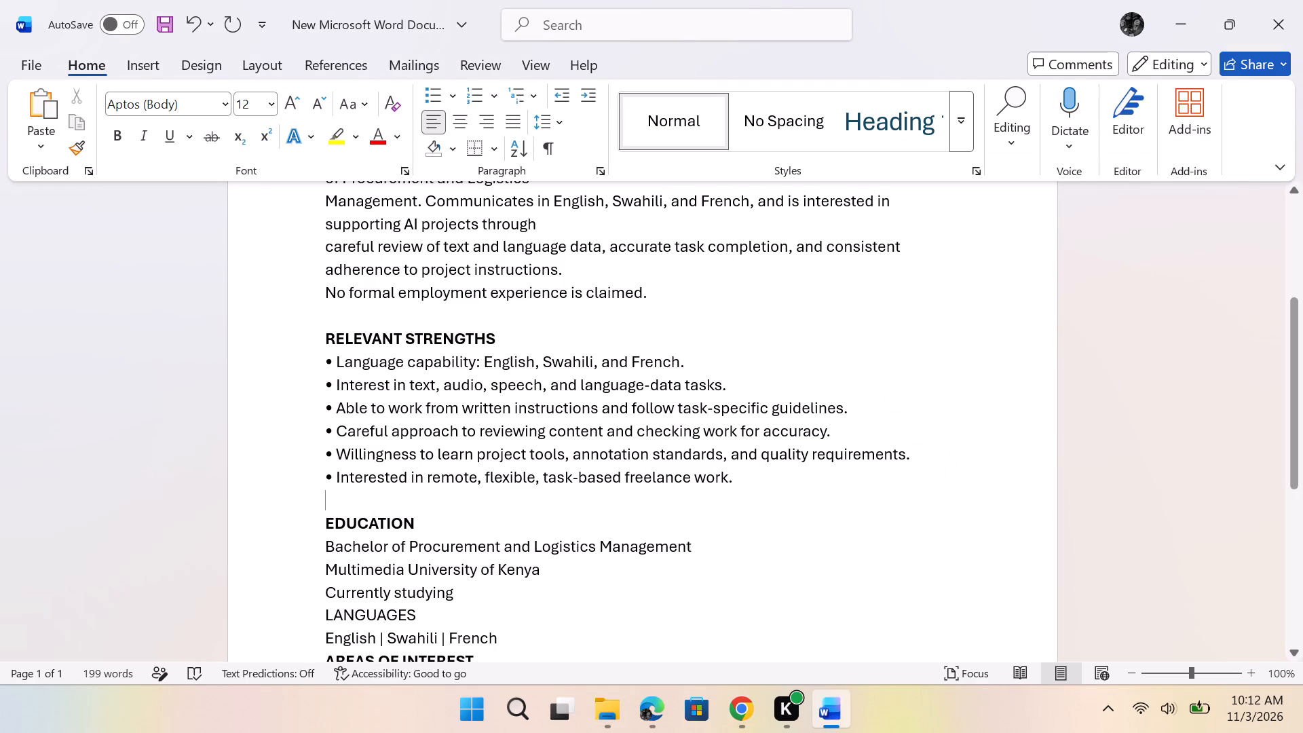
pyautogui.scroll(-3, 561, 472)
pyautogui.click(517, 496)
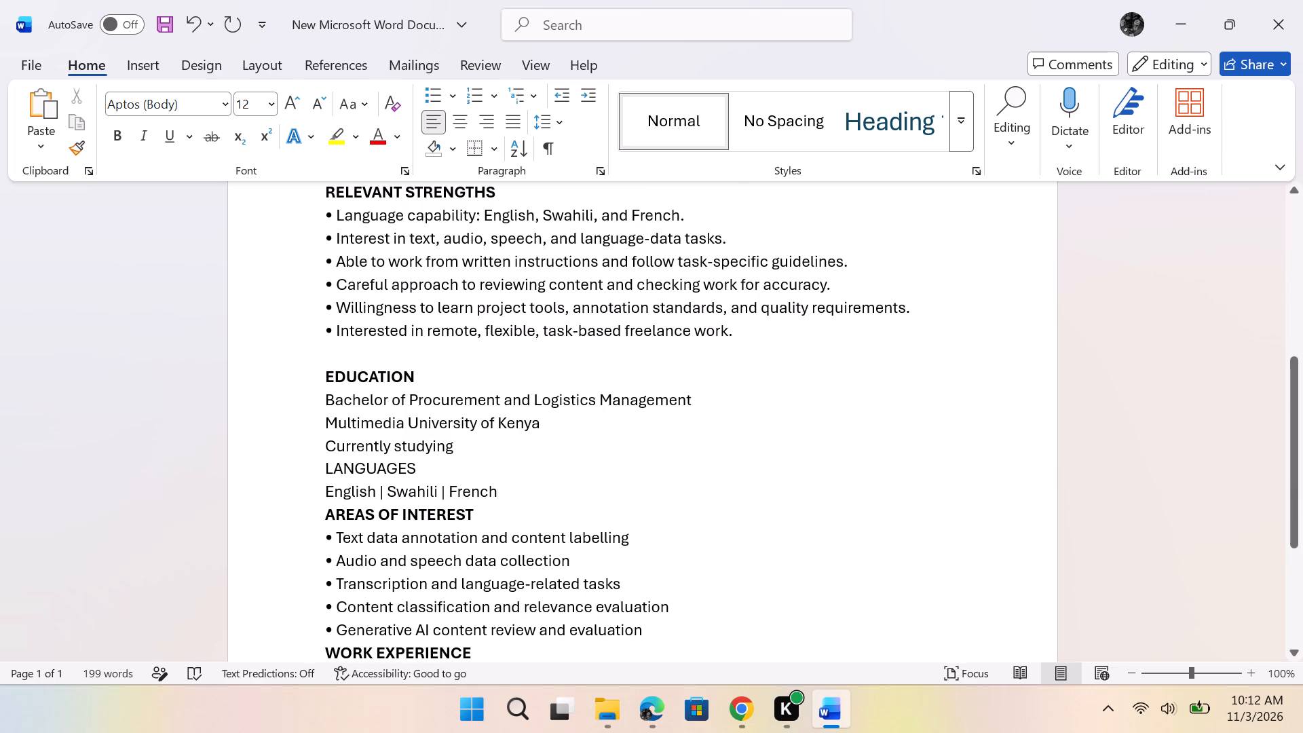
pyautogui.hotkey('shift', 'Return')
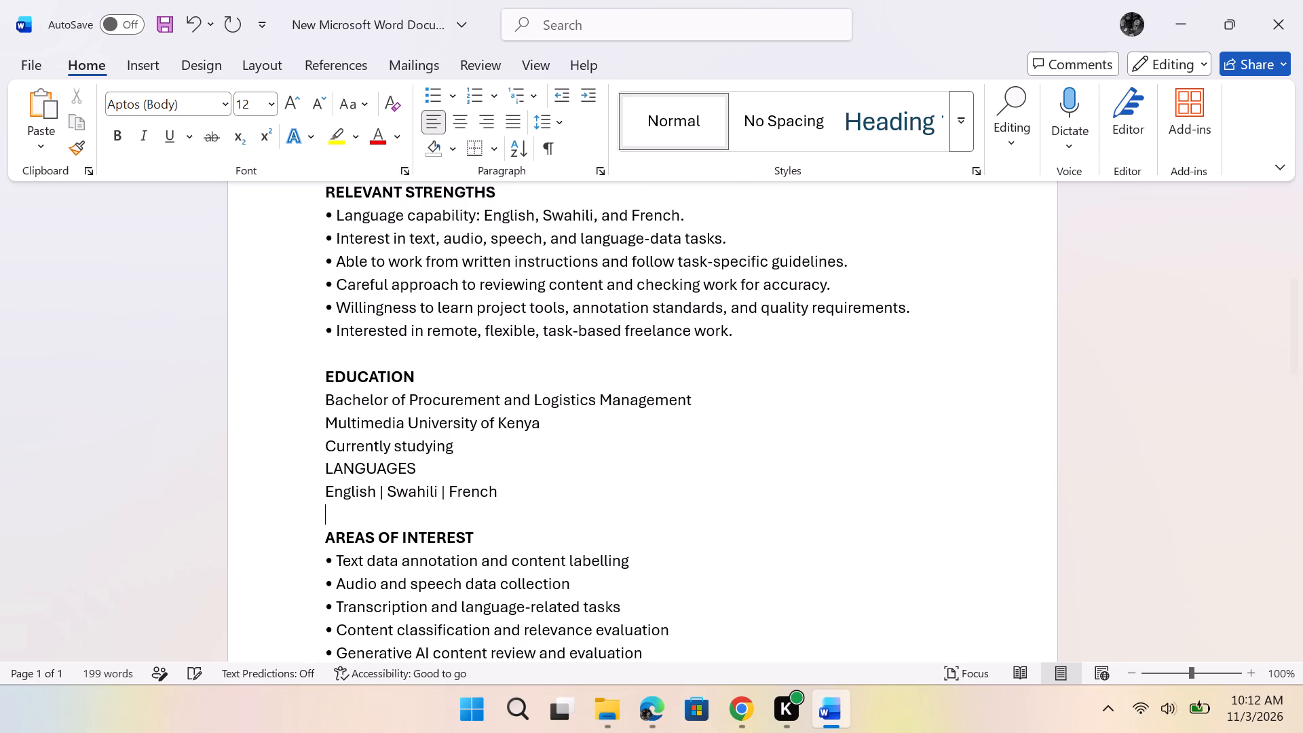
pyautogui.scroll(-4, 524, 513)
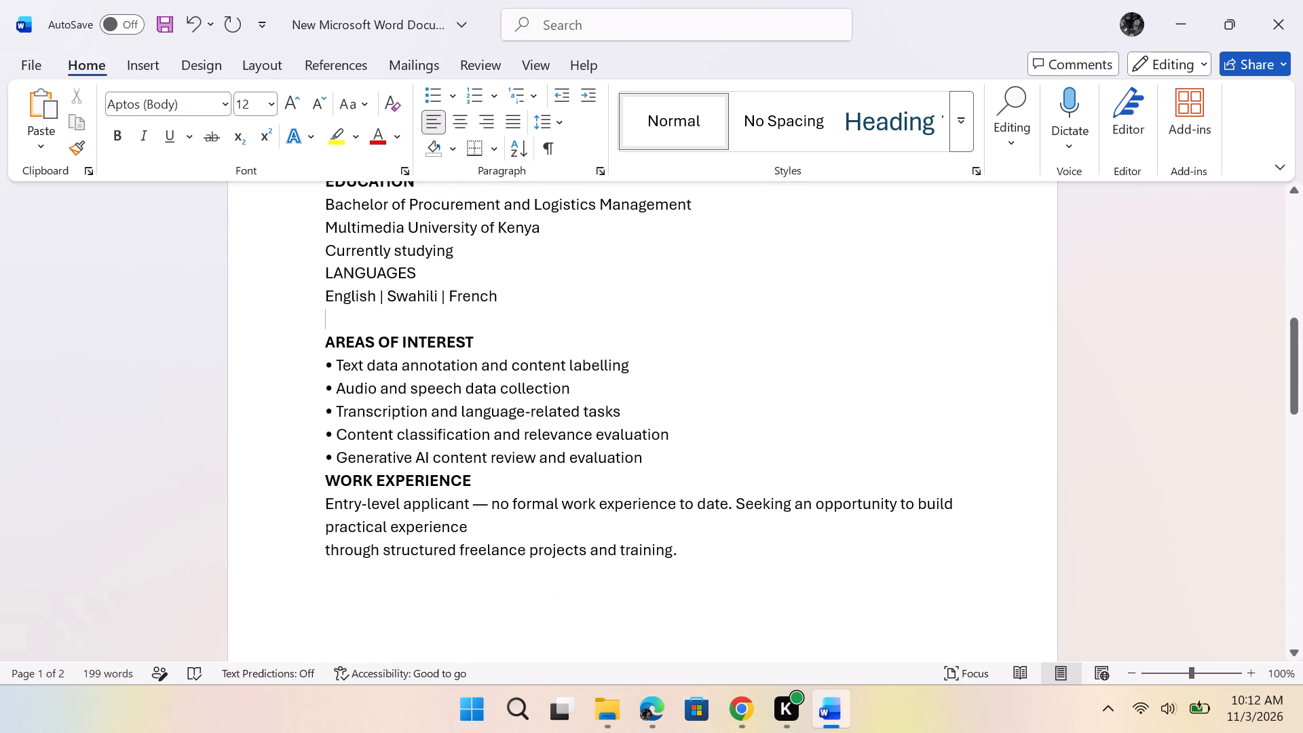
pyautogui.click(658, 457)
pyautogui.hotkey('shift', 'Return')
# Open the first page's header for editing.
pyautogui.scroll(7, 648, 451)
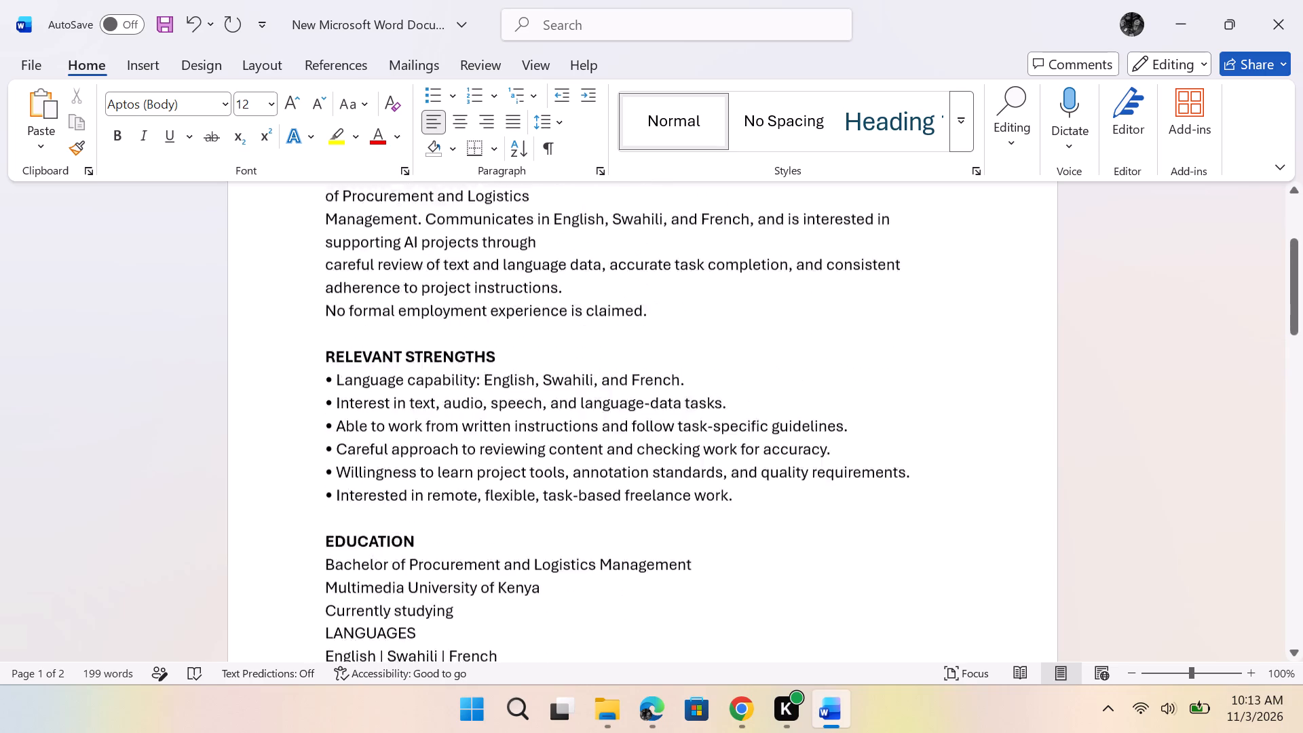
pyautogui.scroll(6, 648, 451)
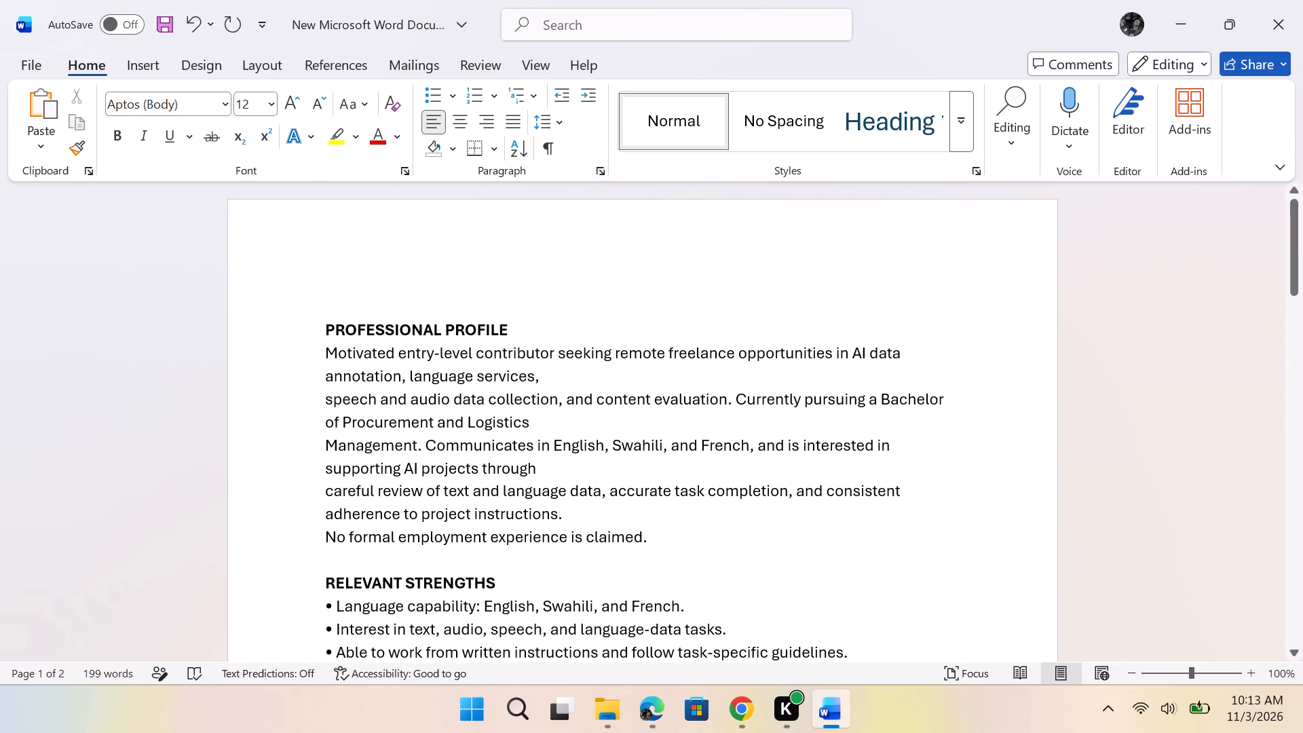
pyautogui.click(563, 248)
pyautogui.click(592, 262)
pyautogui.rightClick(583, 268)
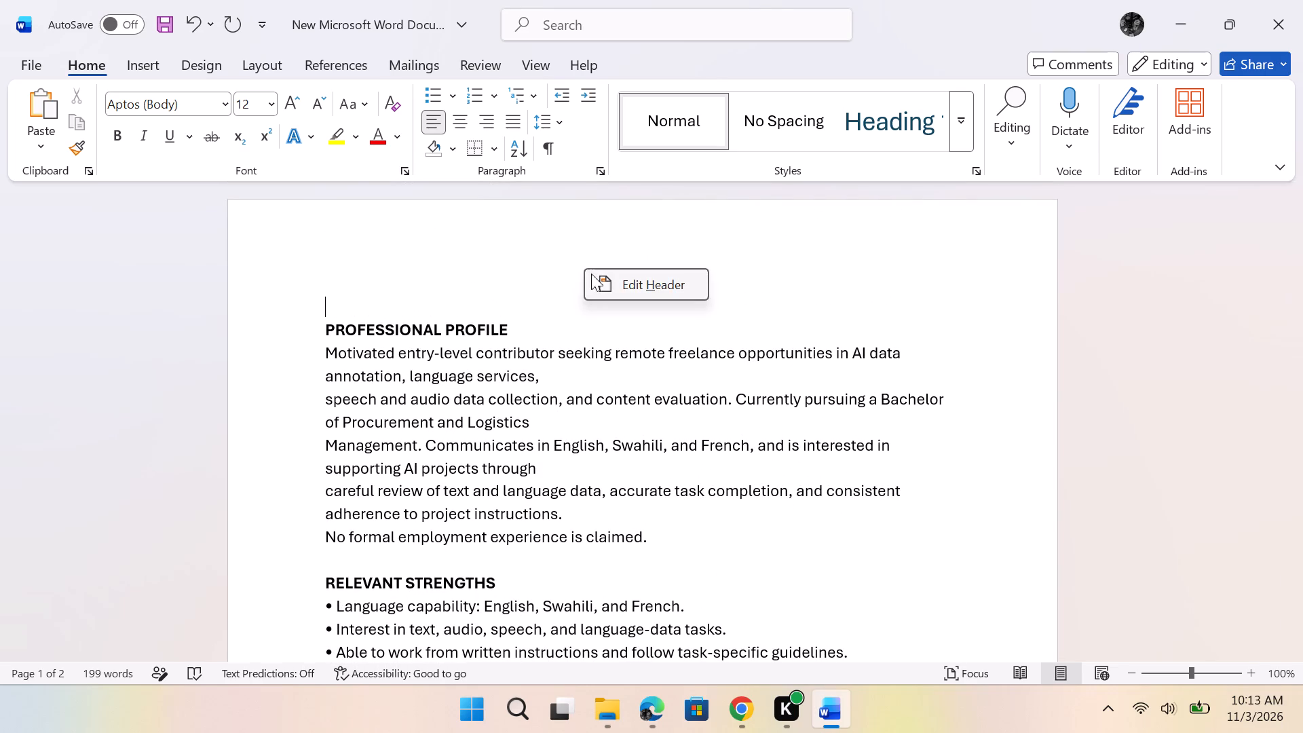
pyautogui.click(606, 277)
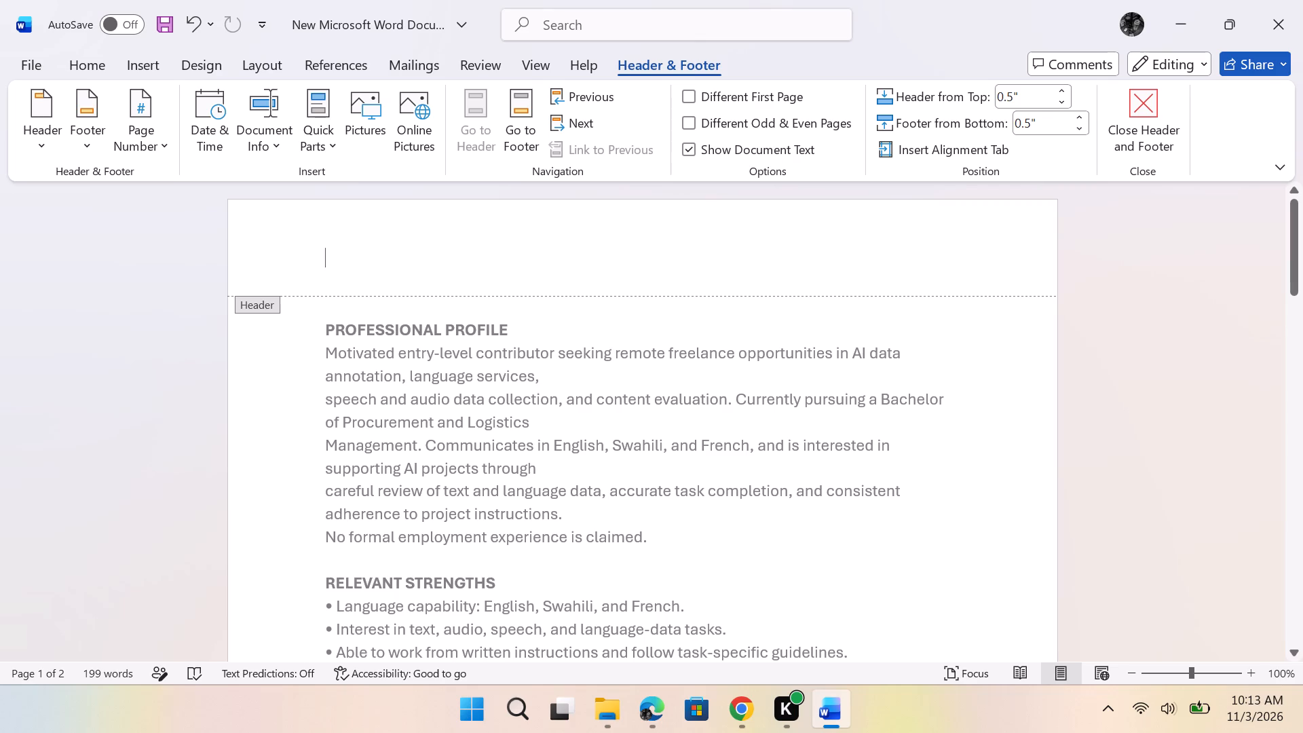
pyautogui.click(533, 286)
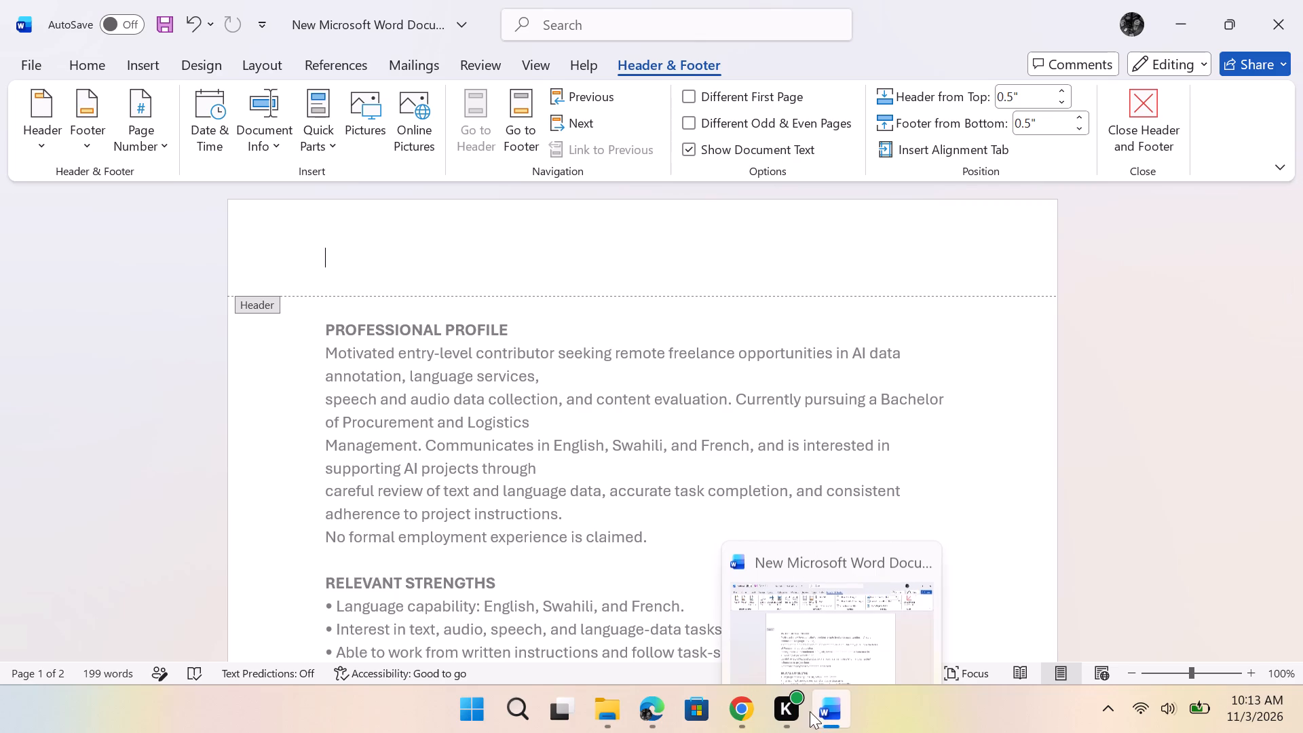
# Switch to Chrome and copy the CV PDF's top block, from the applicant's name through the PROFESSIONAL PROFILE heading.
pyautogui.click(753, 714)
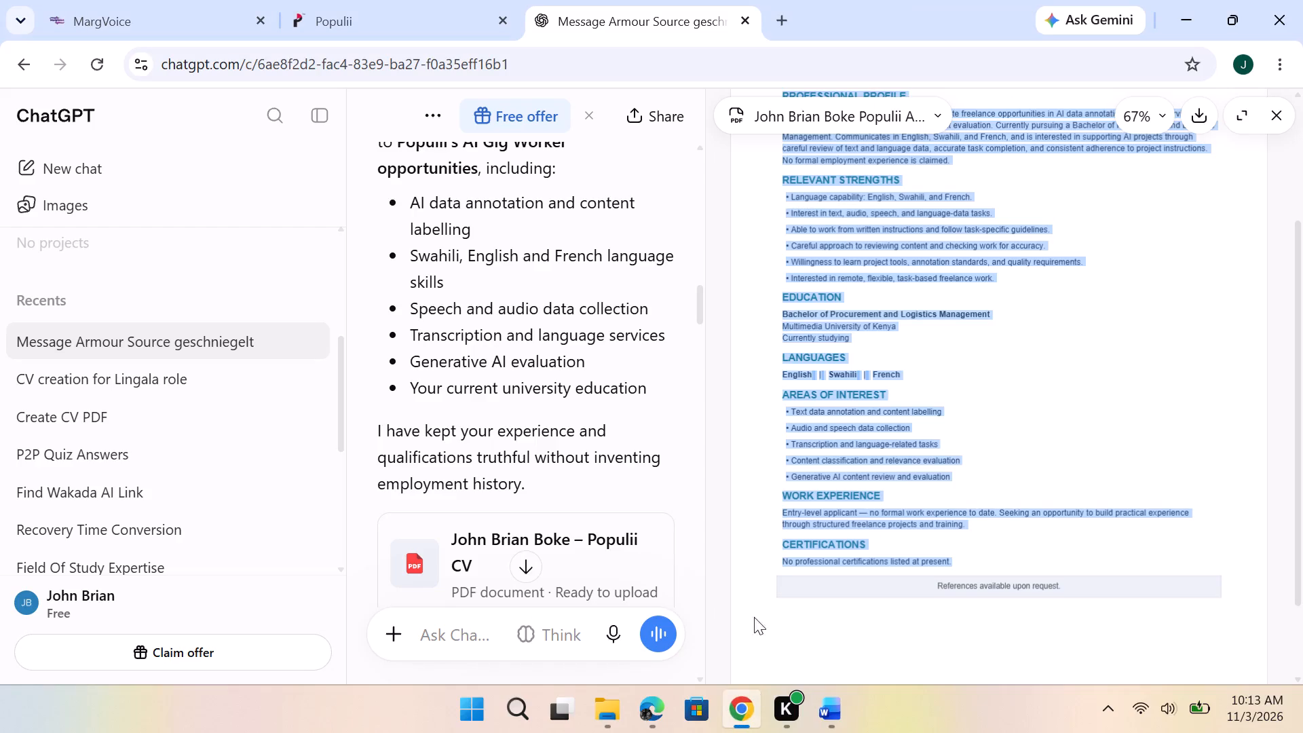
pyautogui.scroll(5, 848, 205)
pyautogui.click(848, 206)
pyautogui.moveTo(896, 233); pyautogui.dragTo(904, 239)
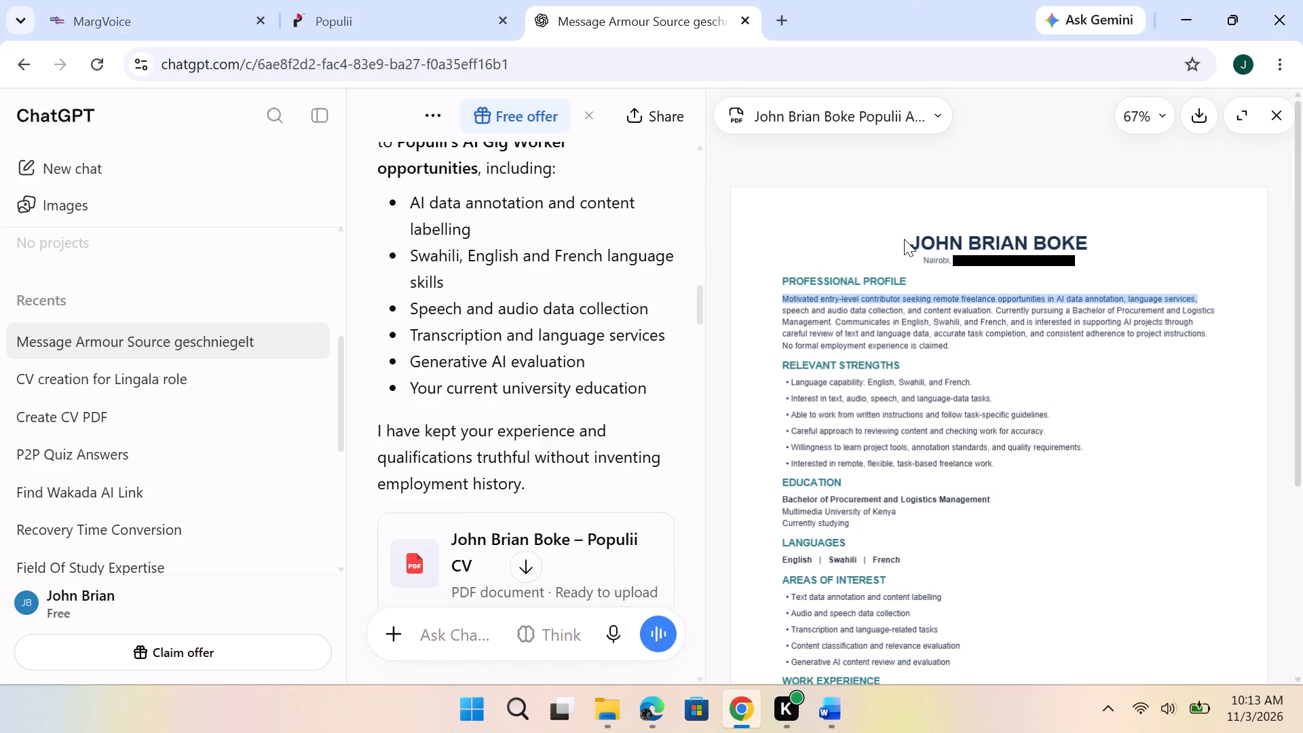
pyautogui.moveTo(904, 239); pyautogui.dragTo(909, 225)
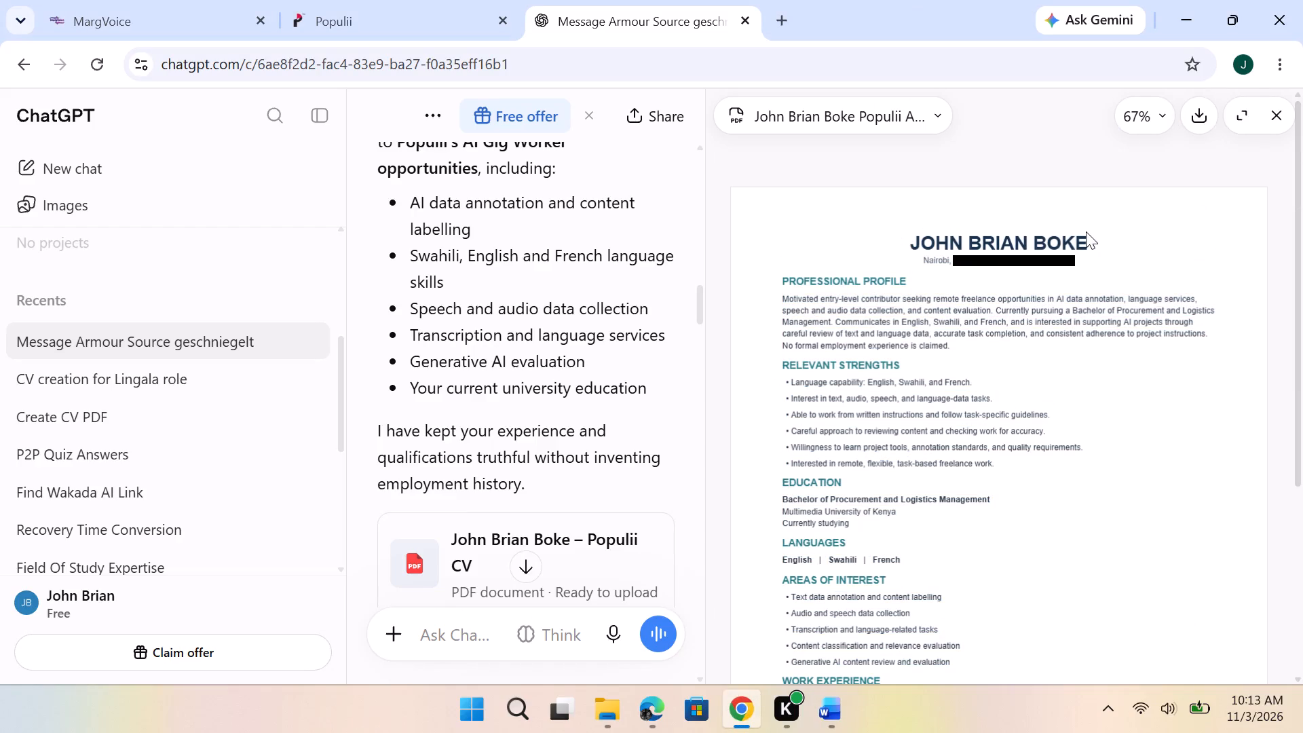
pyautogui.moveTo(1087, 231); pyautogui.dragTo(915, 240)
pyautogui.rightClick(937, 236)
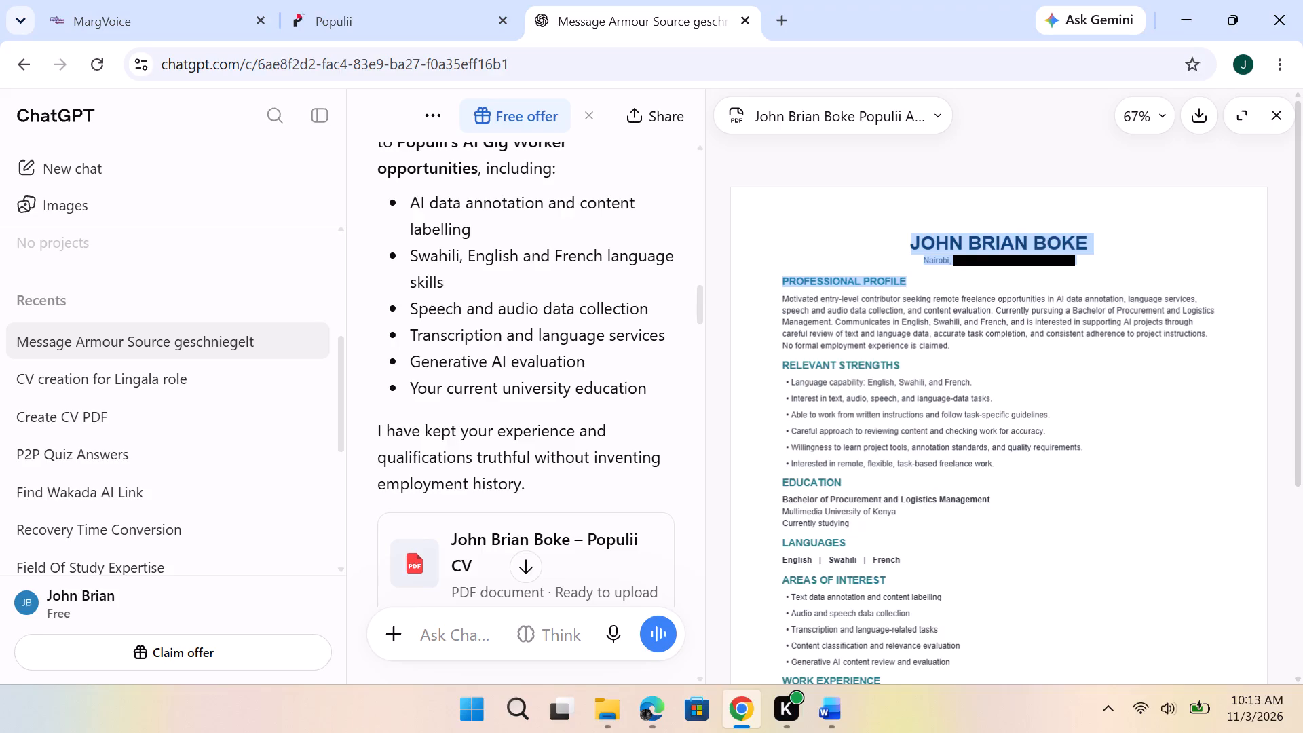
pyautogui.click(778, 262)
pyautogui.scroll(1, 740, 272)
# Switch back to Word and centre the empty header paragraph.
pyautogui.click(825, 712)
pyautogui.scroll(2, 716, 392)
pyautogui.click(610, 261)
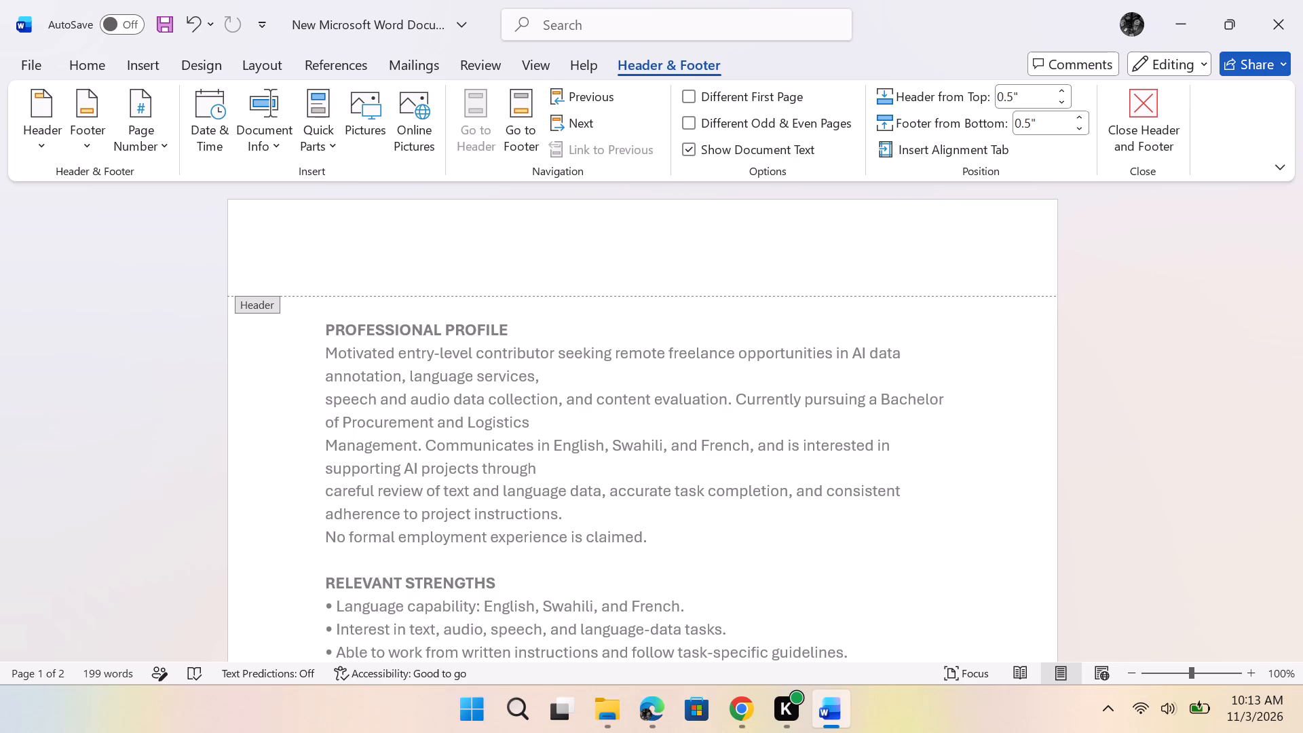
pyautogui.click(601, 256)
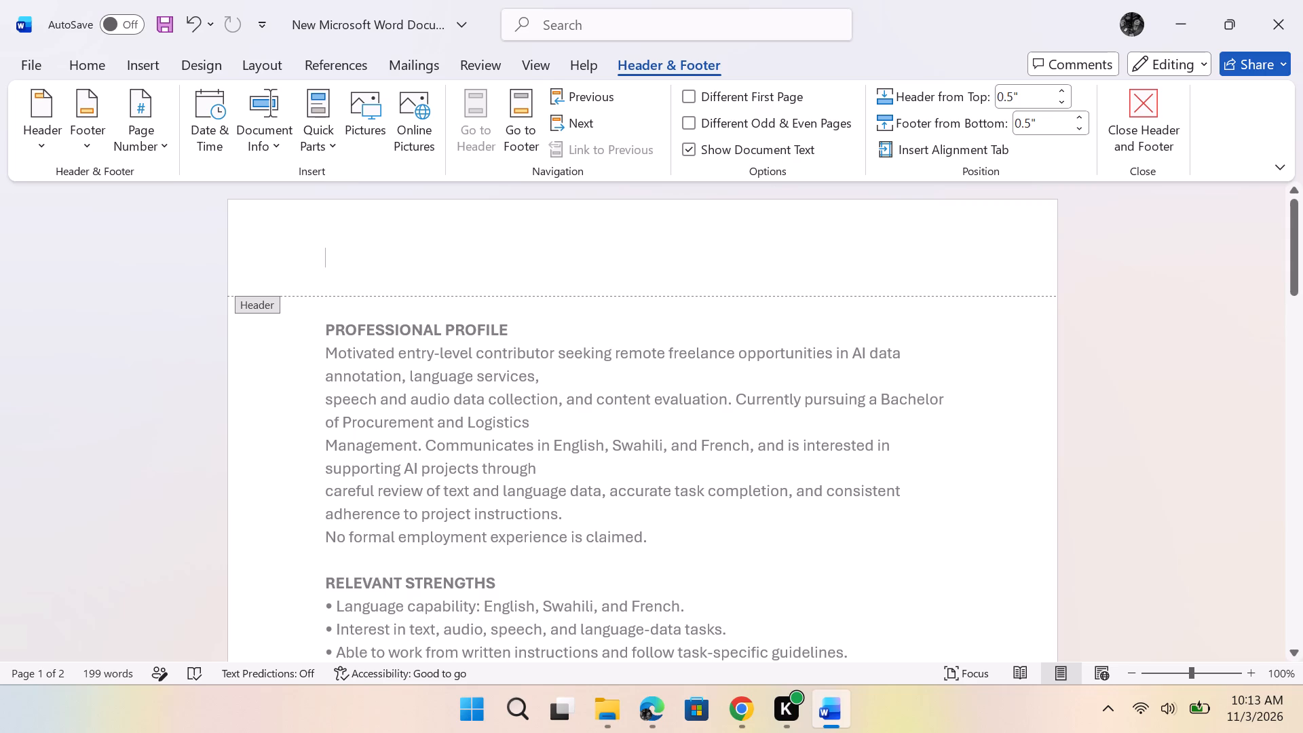
pyautogui.press('Right')
pyautogui.press('Right')
pyautogui.press('Right')
pyautogui.press('Right')
pyautogui.press('Right')
pyautogui.press('Right')
pyautogui.press('Right')
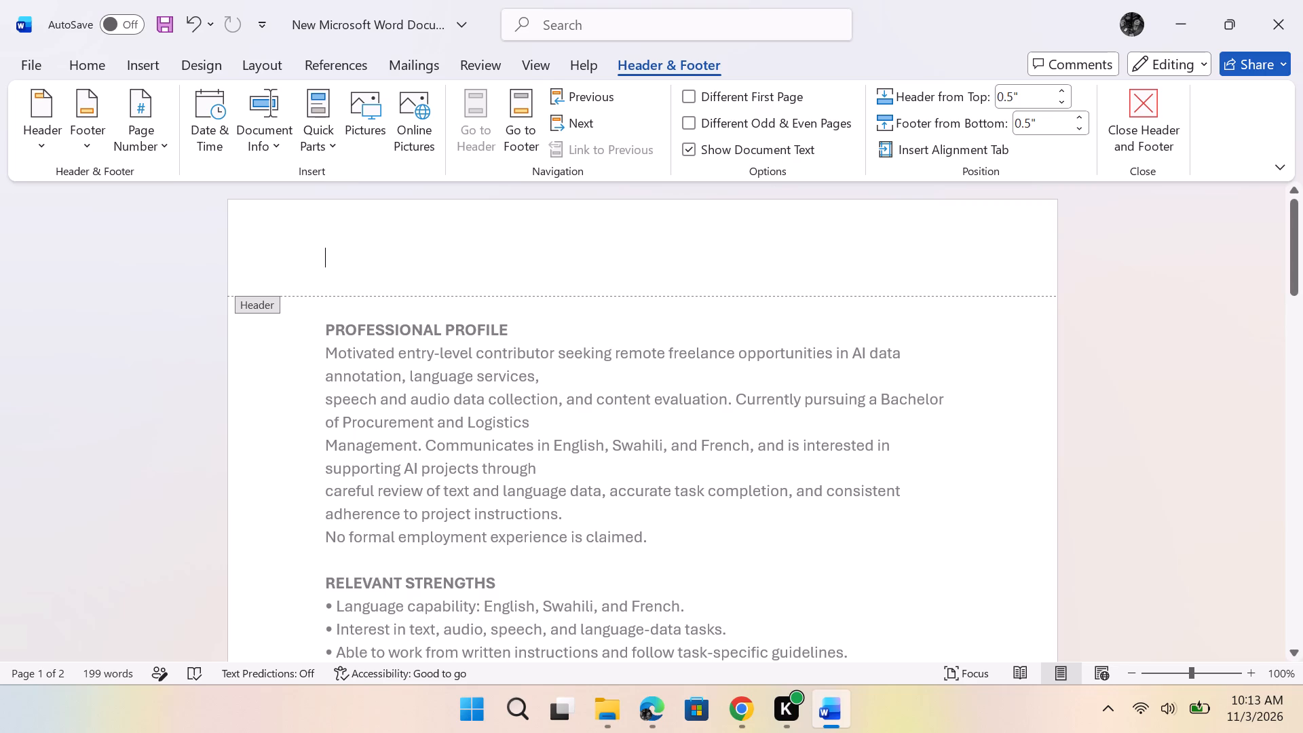
pyautogui.press('Right')
pyautogui.click(584, 261)
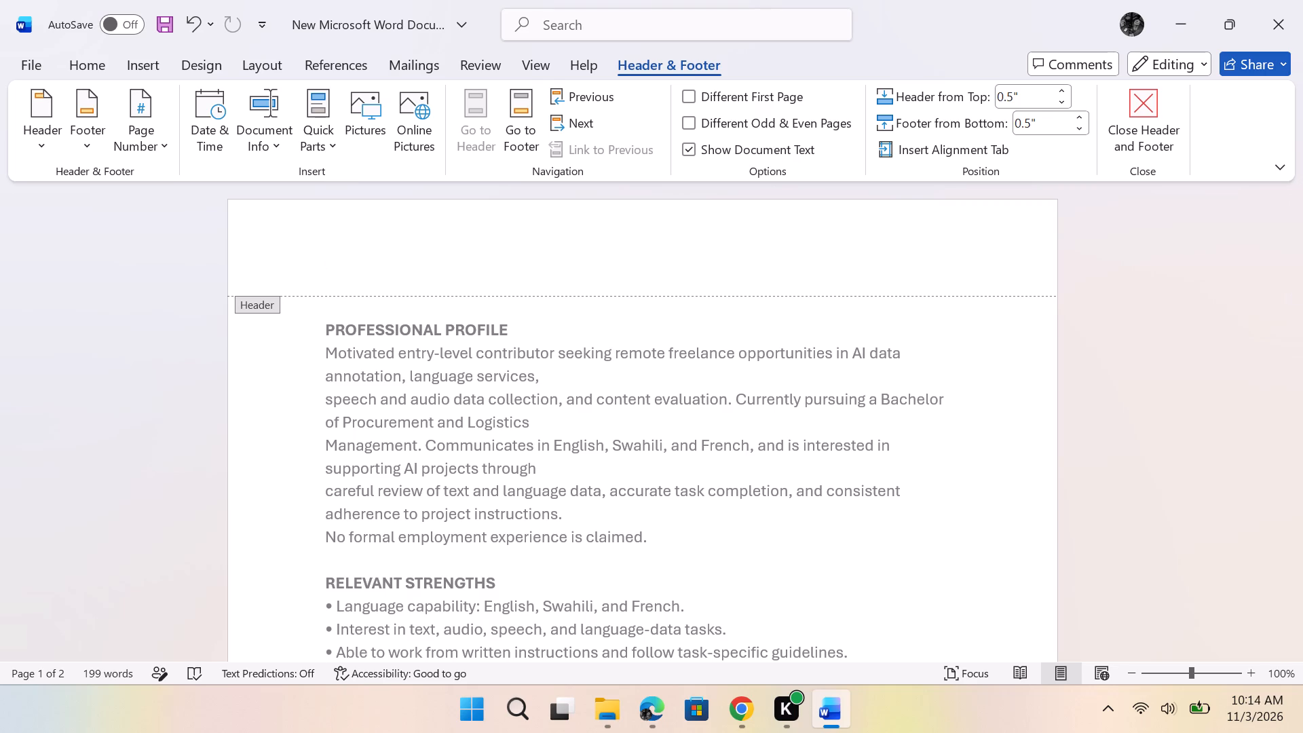
pyautogui.hotkey('ctrl', 'e')
# Paste the copied name, contact line and PROFESSIONAL PROFILE text into the centred header.
pyautogui.rightClick(565, 253)
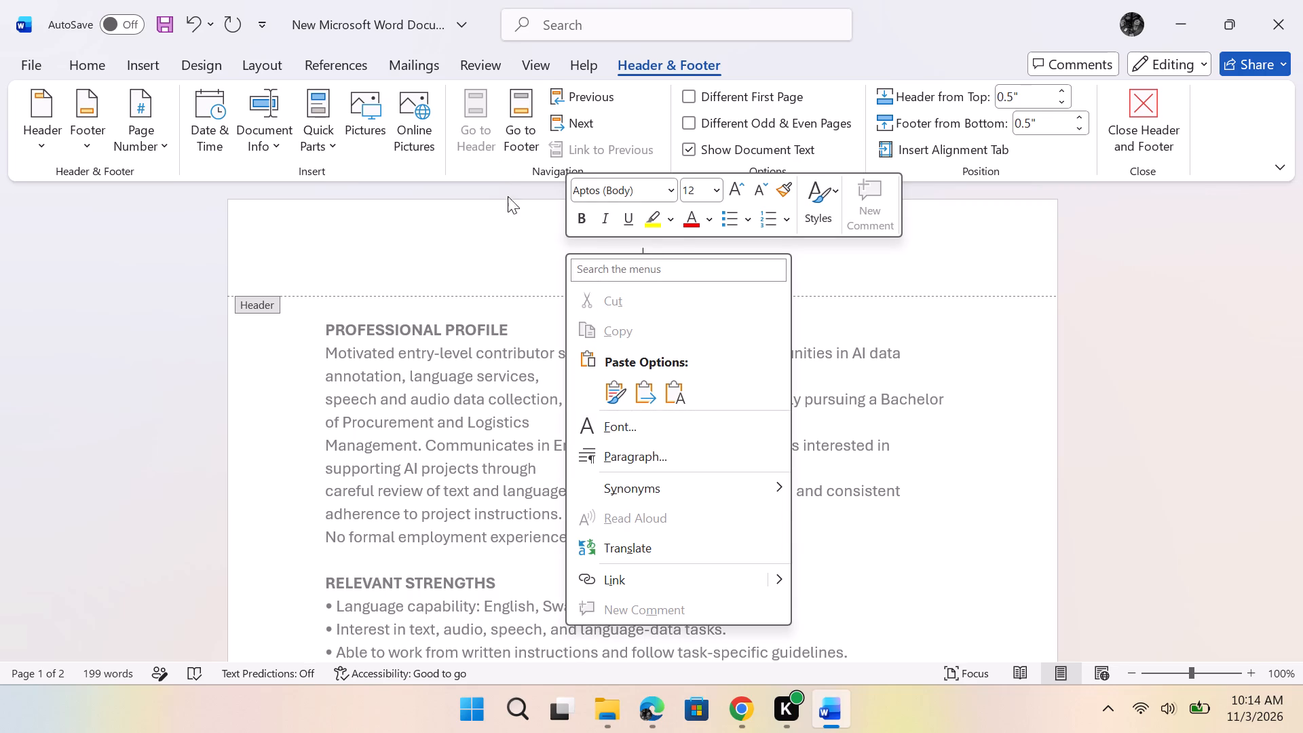
pyautogui.click(521, 236)
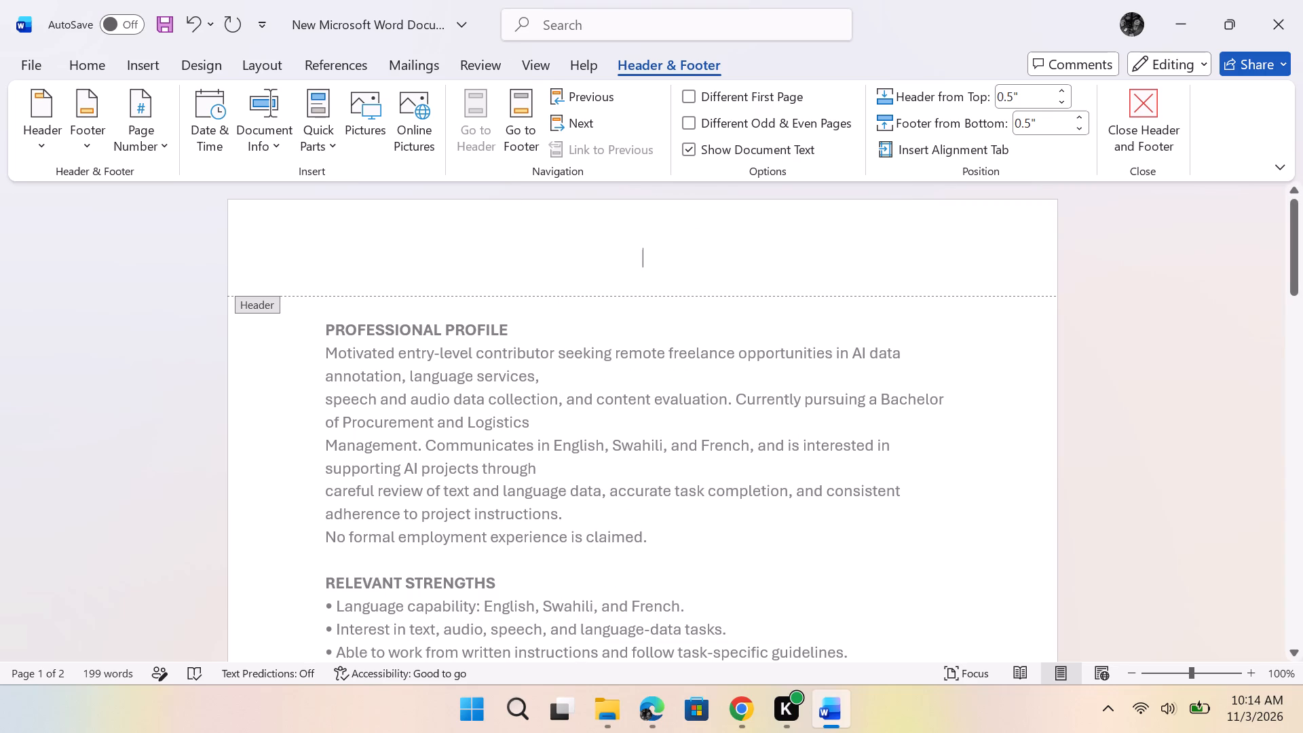
pyautogui.hotkey('ctrl', 'v')
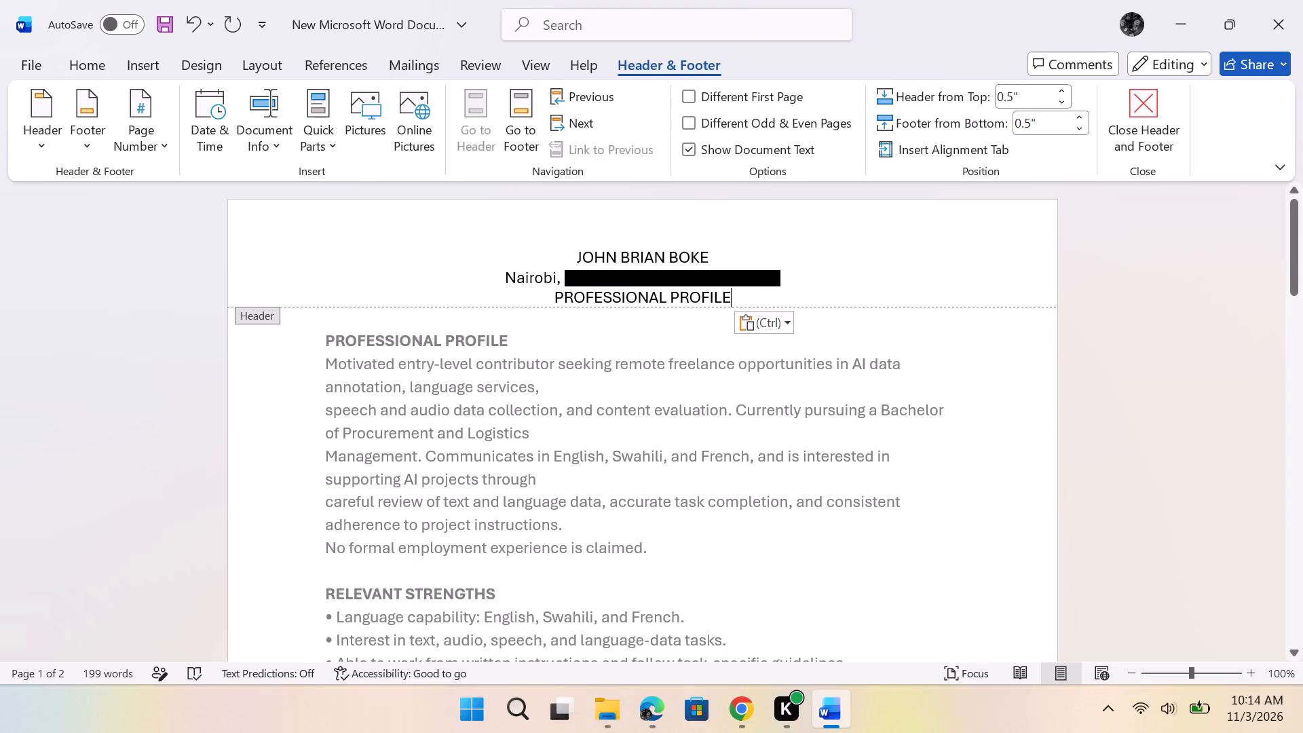
# Delete the duplicate PROFESSIONAL PROFILE text from the header.
pyautogui.press('BackSpace')
pyautogui.press('BackSpace')
pyautogui.press('BackSpace')
pyautogui.press('BackSpace')
pyautogui.press('BackSpace')
pyautogui.press('BackSpace')
pyautogui.press('BackSpace')
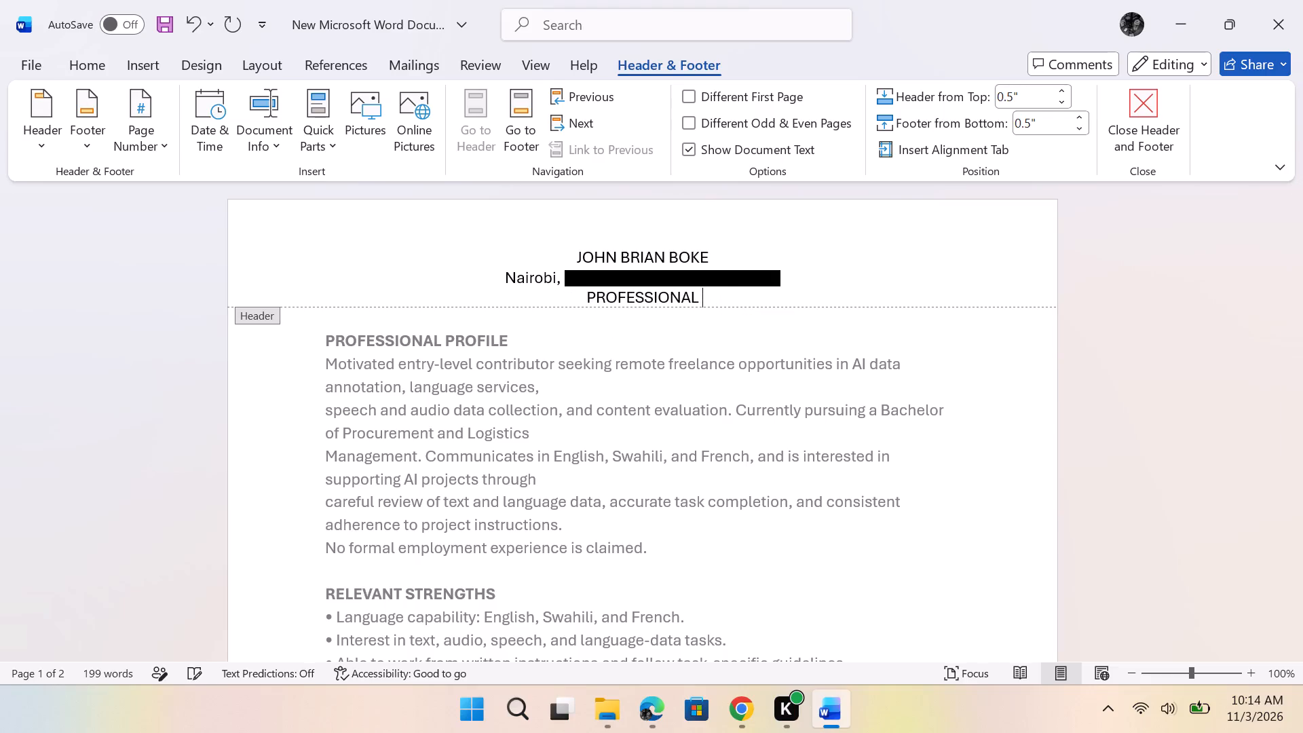
pyautogui.press('BackSpace')
pyautogui.press('BackSpace')
pyautogui.press('BackSpace')
pyautogui.press('BackSpace')
pyautogui.press('BackSpace')
pyautogui.press('BackSpace')
pyautogui.press('BackSpace')
pyautogui.press('BackSpace')
pyautogui.press('BackSpace')
pyautogui.press('BackSpace')
pyautogui.press('BackSpace')
pyautogui.press('BackSpace')
pyautogui.press('BackSpace')
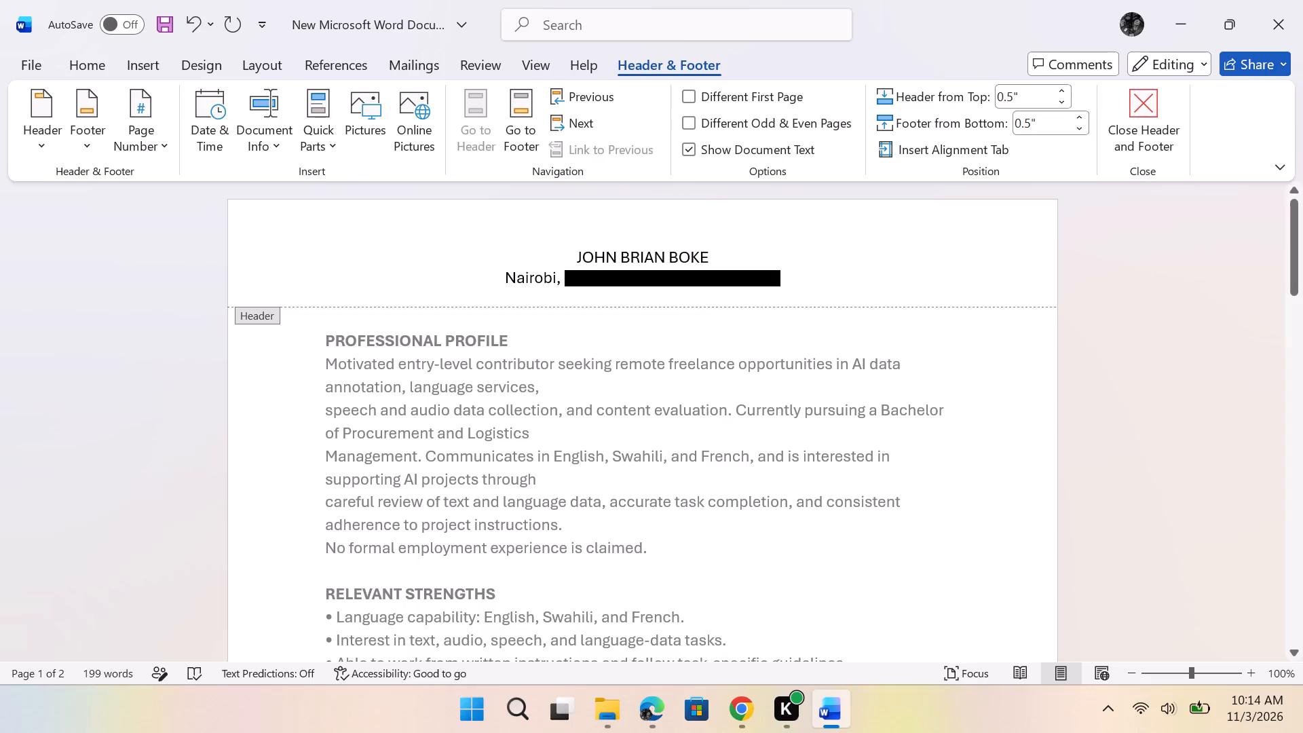
# Delete the contact details at the end of the header's second line, below the name.
pyautogui.click(784, 278)
pyautogui.press('BackSpace')
pyautogui.press('BackSpace')
pyautogui.press('BackSpace')
pyautogui.press('BackSpace')
pyautogui.press('BackSpace')
pyautogui.press('BackSpace')
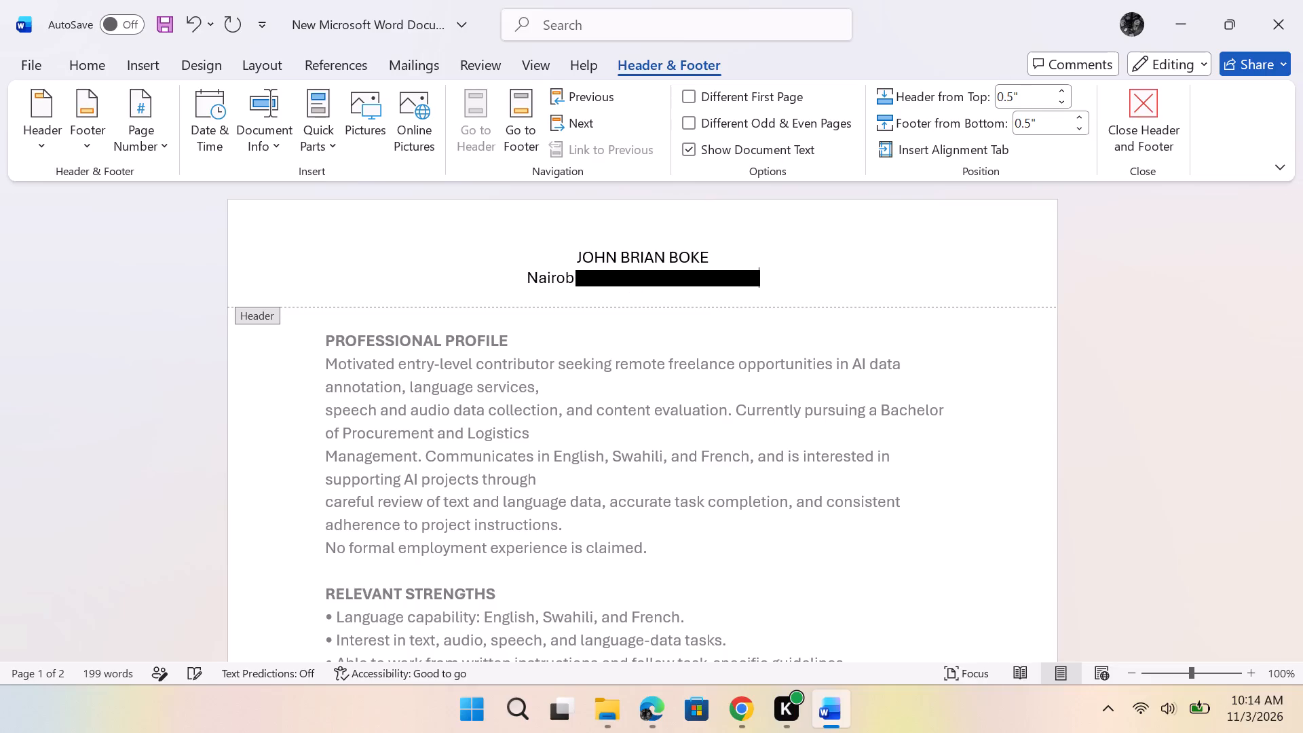
pyautogui.press('BackSpace')
pyautogui.press('BackSpace')
pyautogui.press('BackSpace')
pyautogui.press('BackSpace')
pyautogui.press('BackSpace')
pyautogui.press('BackSpace')
pyautogui.press('BackSpace')
pyautogui.press('BackSpace')
pyautogui.press('BackSpace')
pyautogui.press('BackSpace')
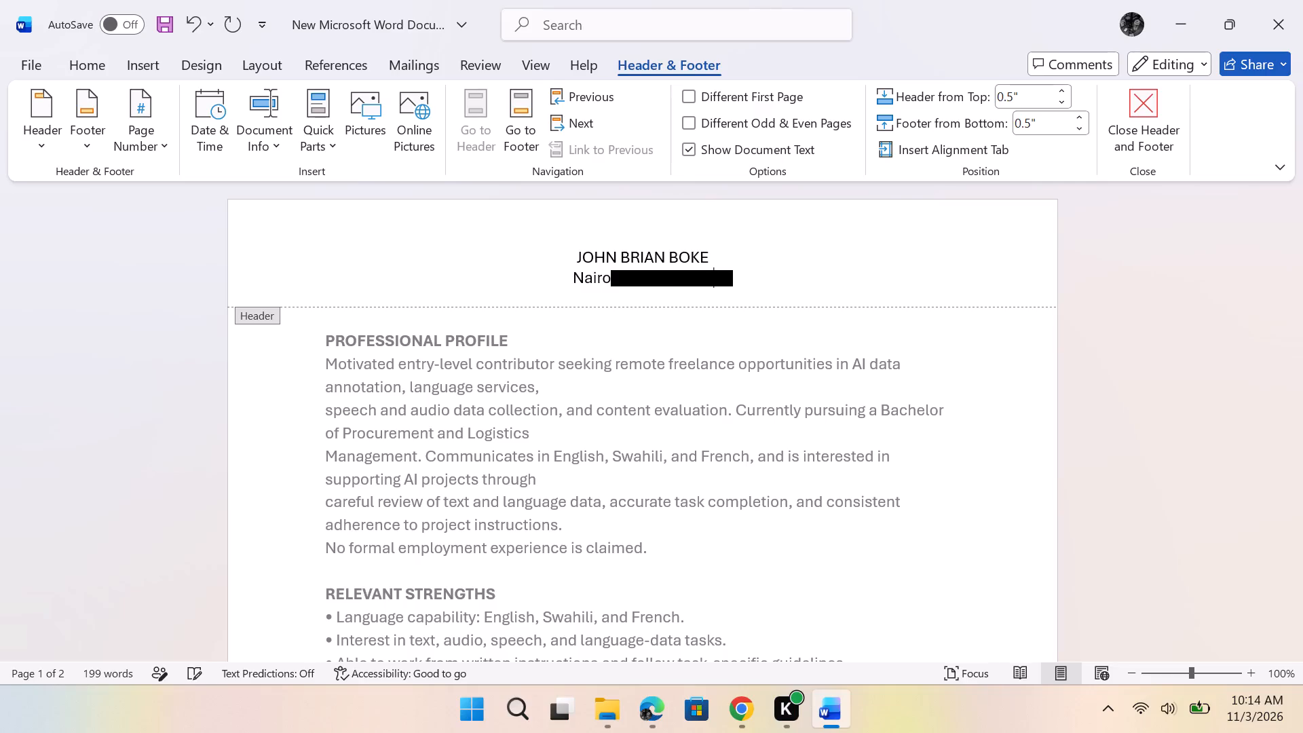
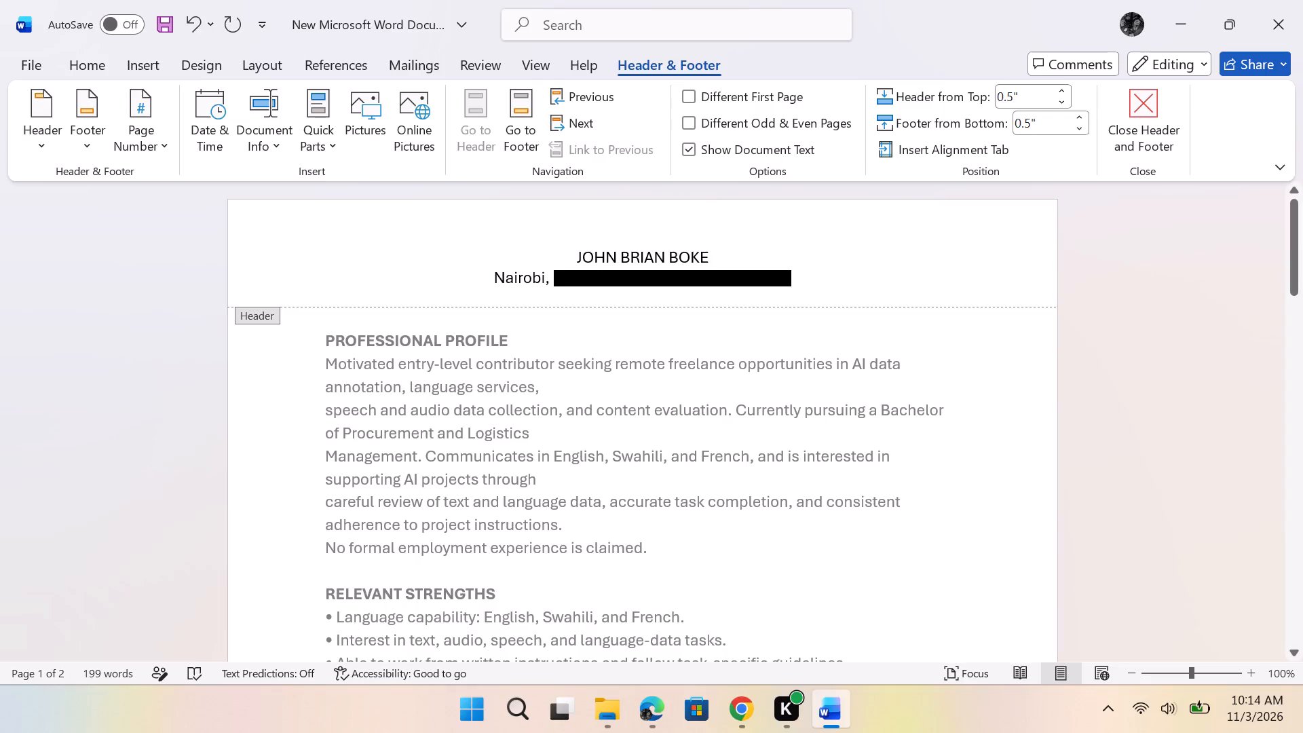
# Replace the full name on the header's first line with the new CV owner's name, beginning with the first name.
pyautogui.press('BackSpace')
pyautogui.press('BackSpace')
pyautogui.press('BackSpace')
pyautogui.press('BackSpace')
pyautogui.press('BackSpace')
pyautogui.press('BackSpace')
pyautogui.press('BackSpace')
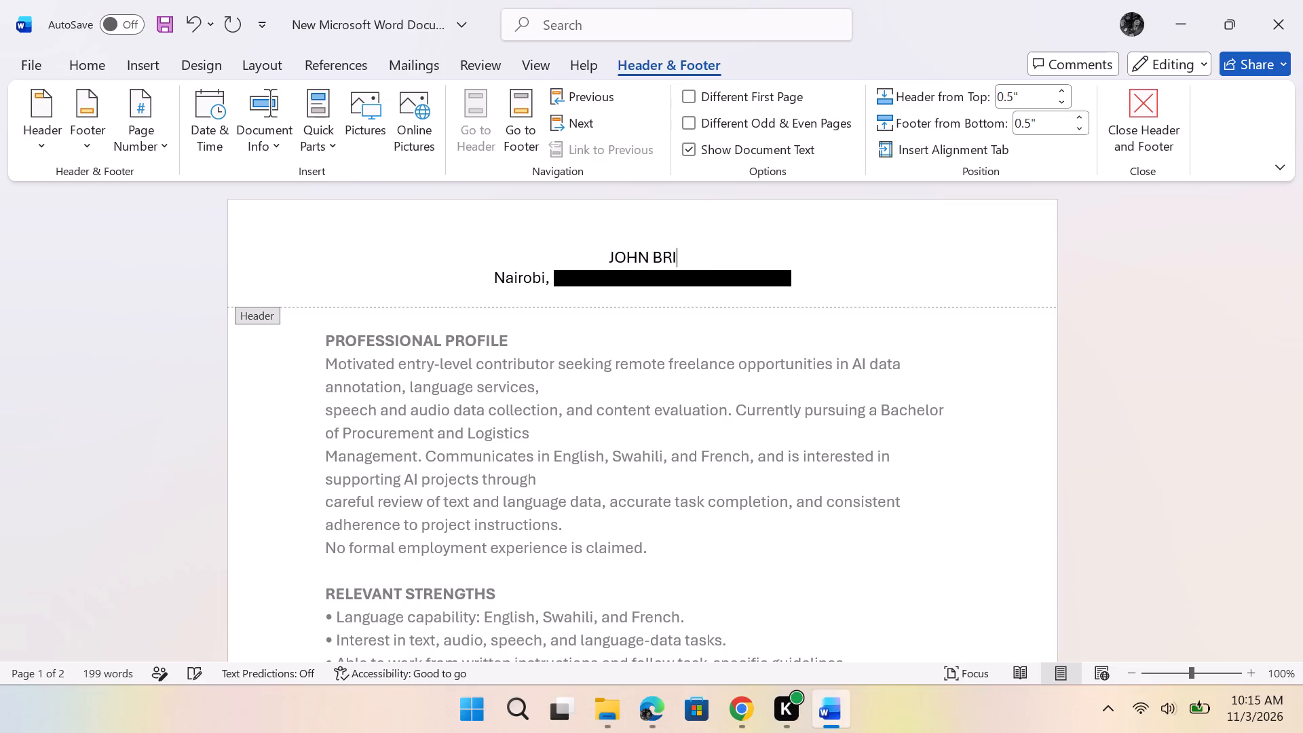
pyautogui.press('BackSpace')
pyautogui.press('BackSpace')
pyautogui.press('BackSpace')
pyautogui.press('BackSpace')
pyautogui.press('BackSpace')
pyautogui.press('BackSpace')
pyautogui.press('BackSpace')
pyautogui.press('BackSpace')
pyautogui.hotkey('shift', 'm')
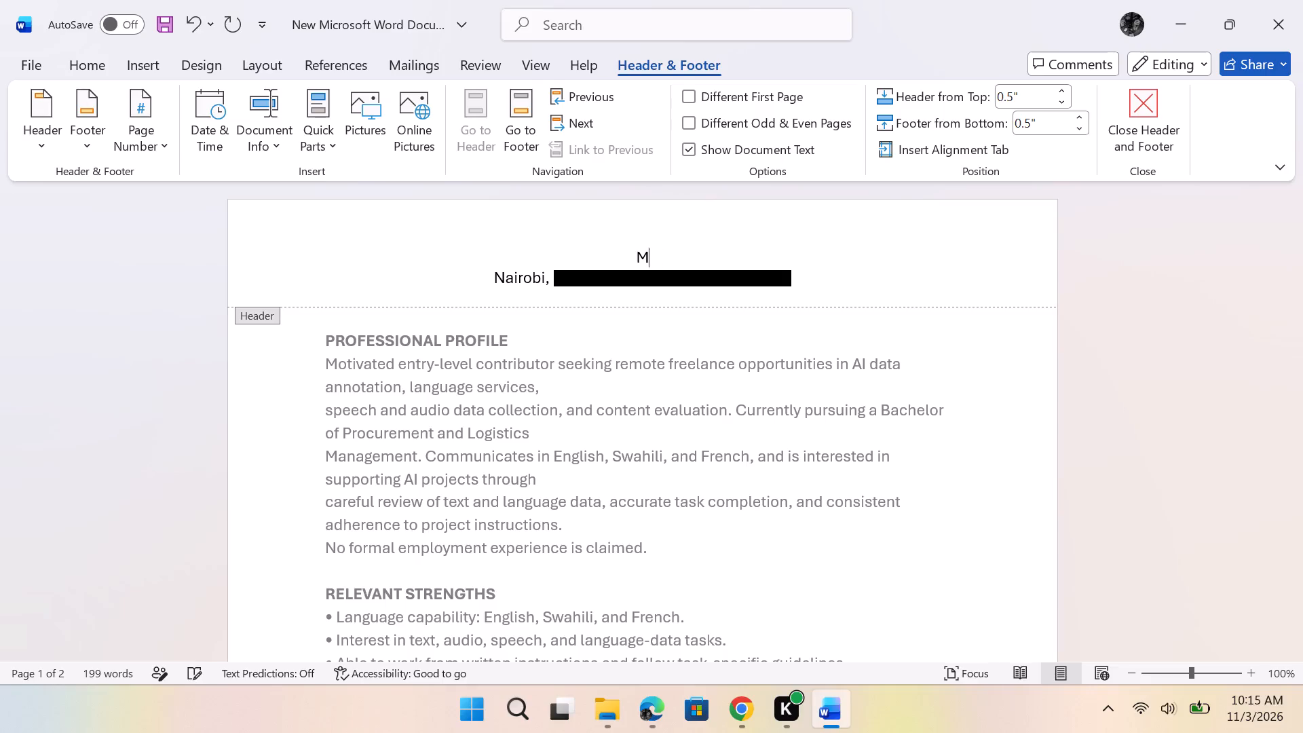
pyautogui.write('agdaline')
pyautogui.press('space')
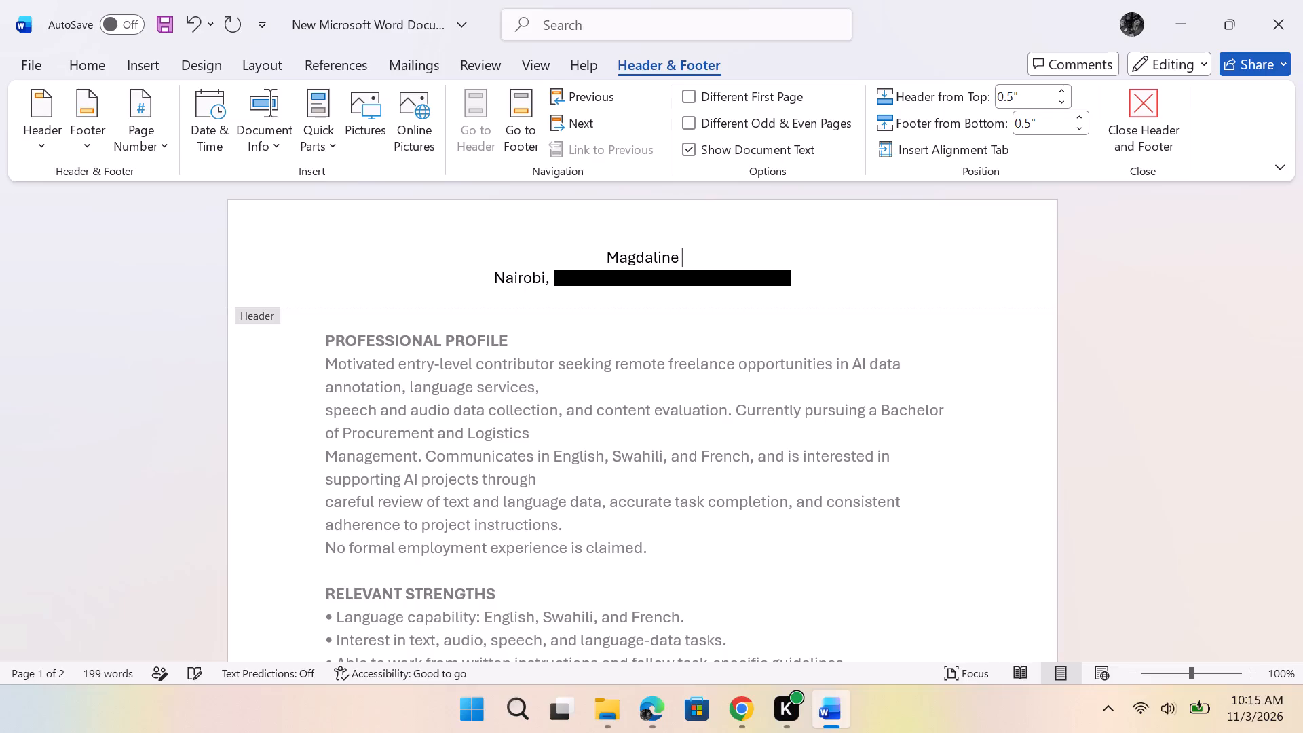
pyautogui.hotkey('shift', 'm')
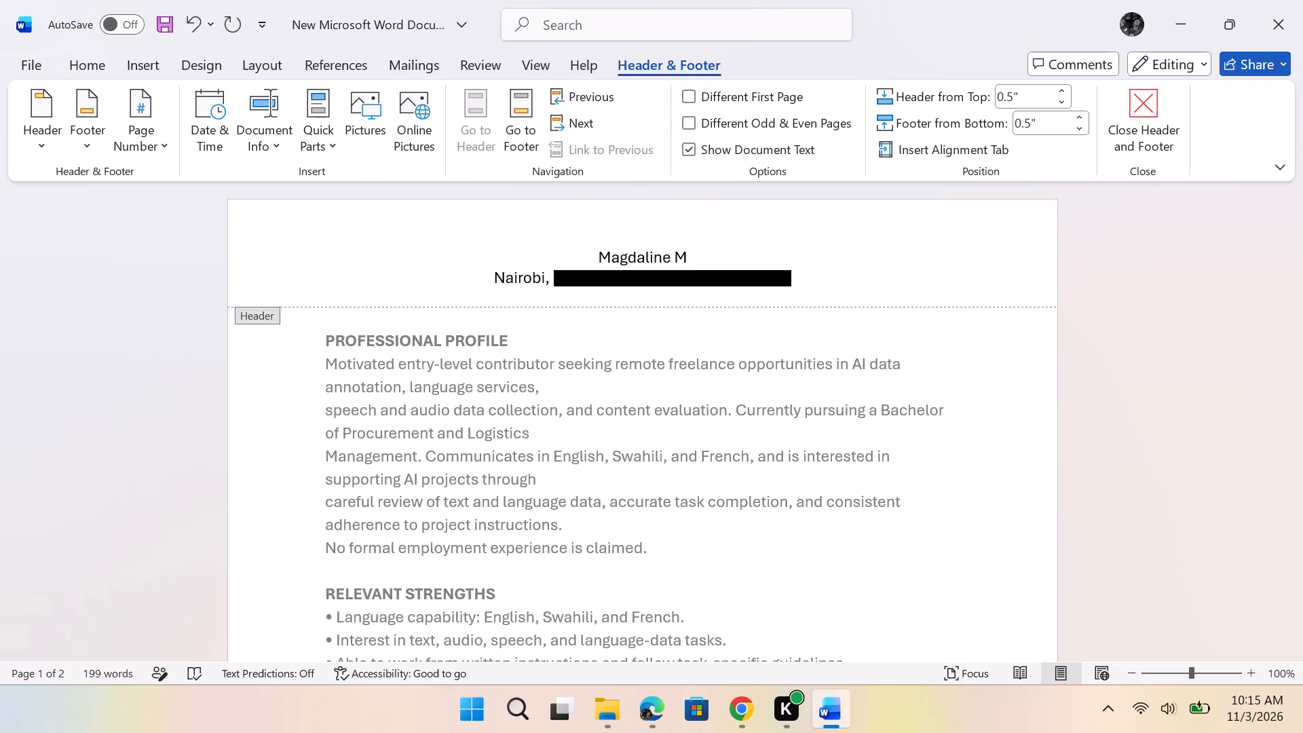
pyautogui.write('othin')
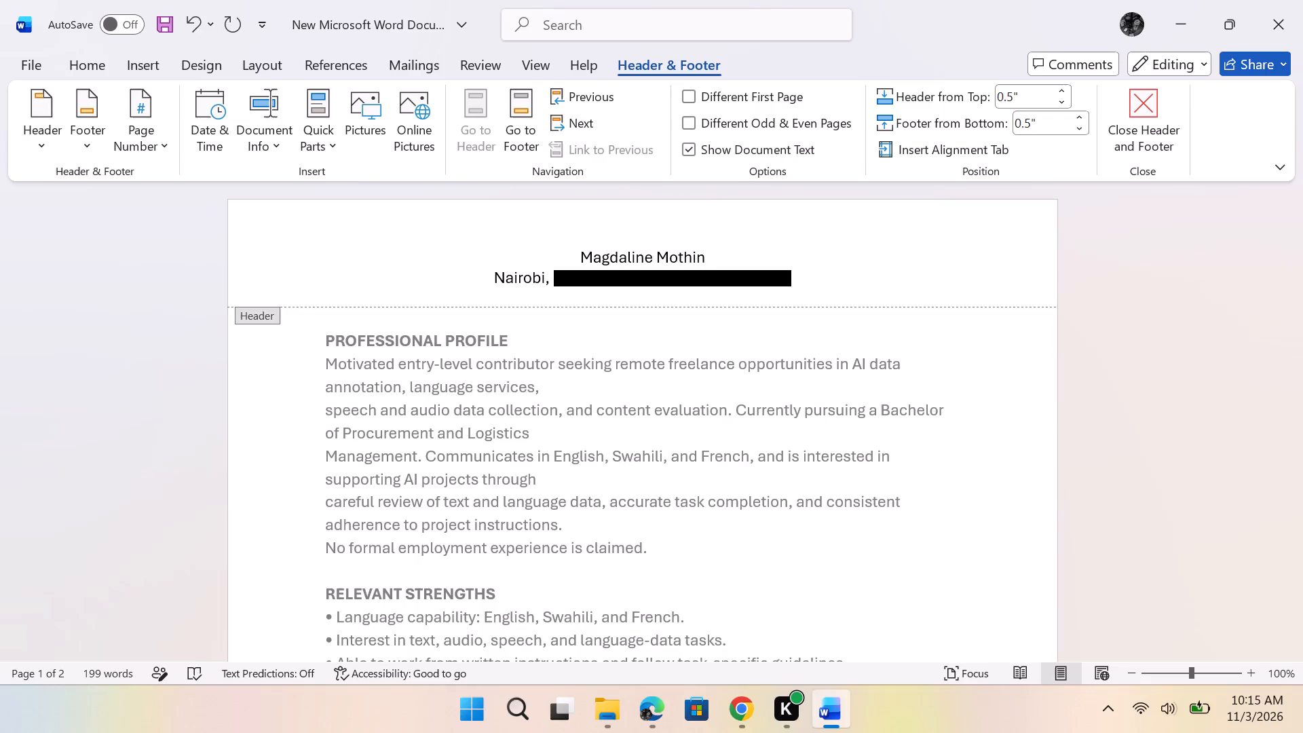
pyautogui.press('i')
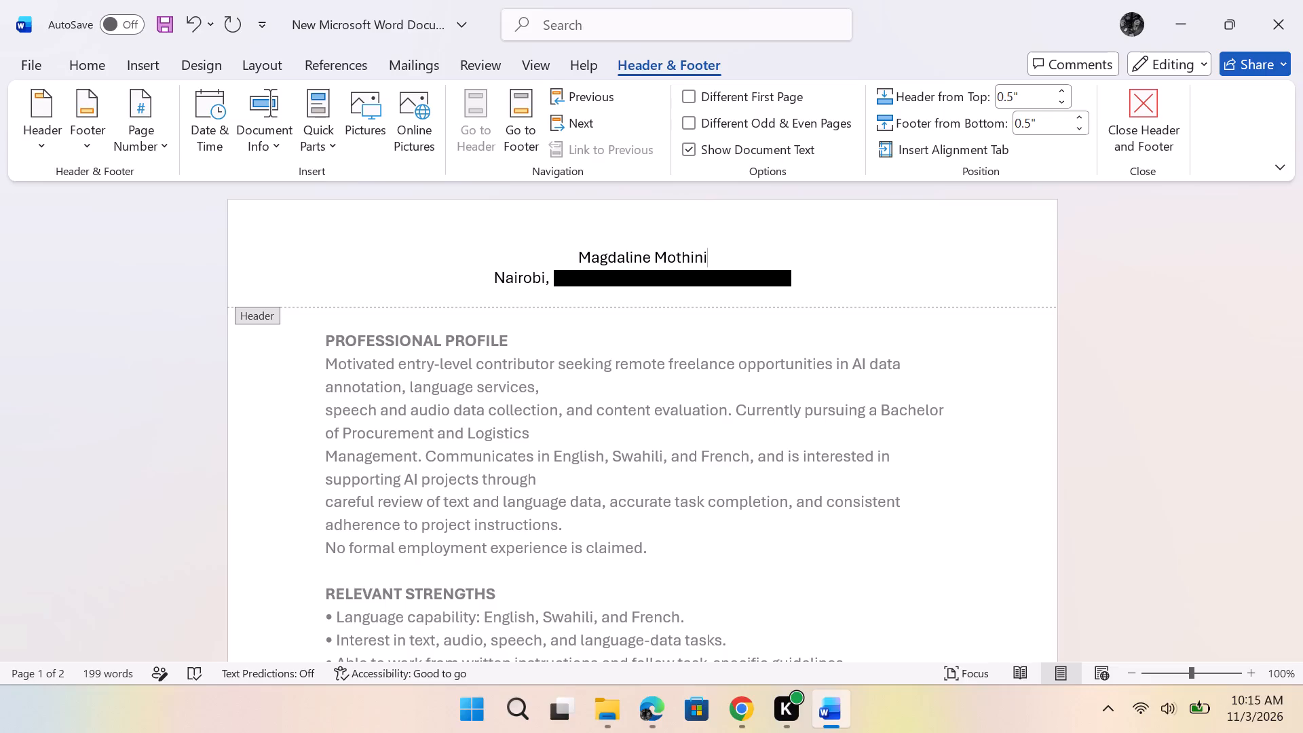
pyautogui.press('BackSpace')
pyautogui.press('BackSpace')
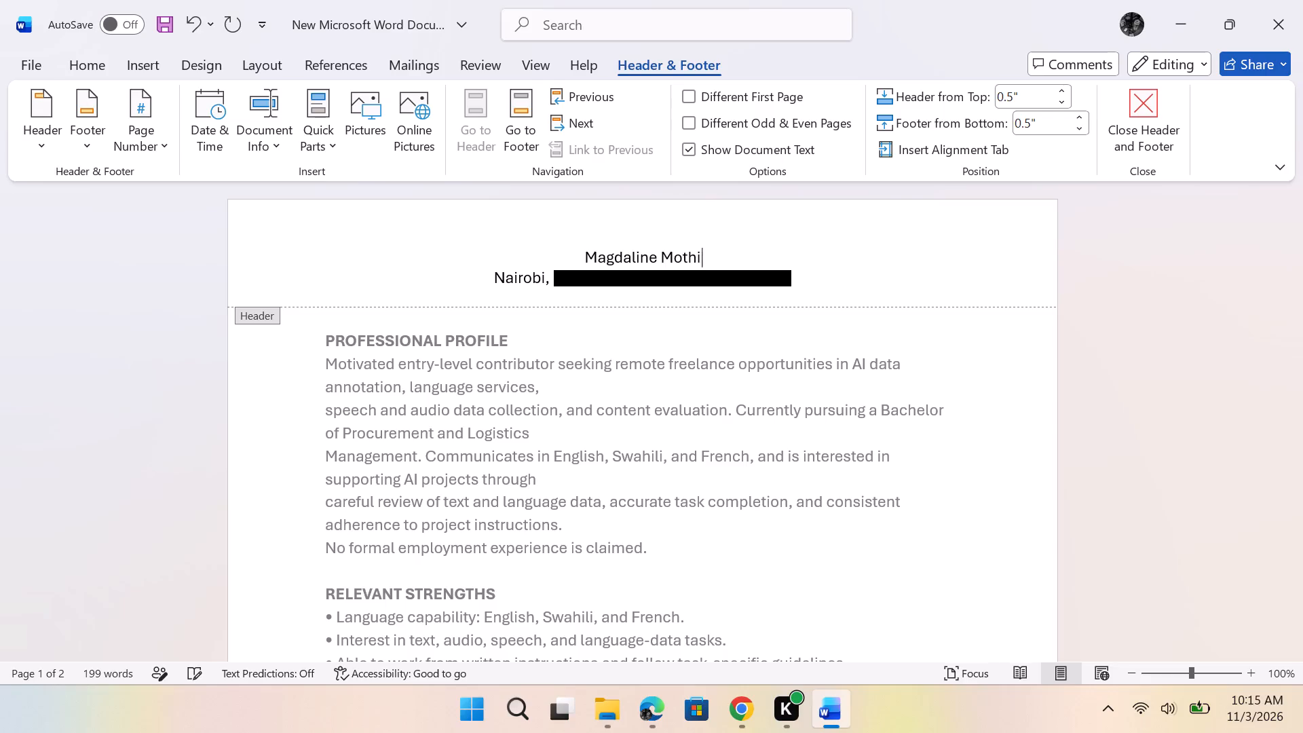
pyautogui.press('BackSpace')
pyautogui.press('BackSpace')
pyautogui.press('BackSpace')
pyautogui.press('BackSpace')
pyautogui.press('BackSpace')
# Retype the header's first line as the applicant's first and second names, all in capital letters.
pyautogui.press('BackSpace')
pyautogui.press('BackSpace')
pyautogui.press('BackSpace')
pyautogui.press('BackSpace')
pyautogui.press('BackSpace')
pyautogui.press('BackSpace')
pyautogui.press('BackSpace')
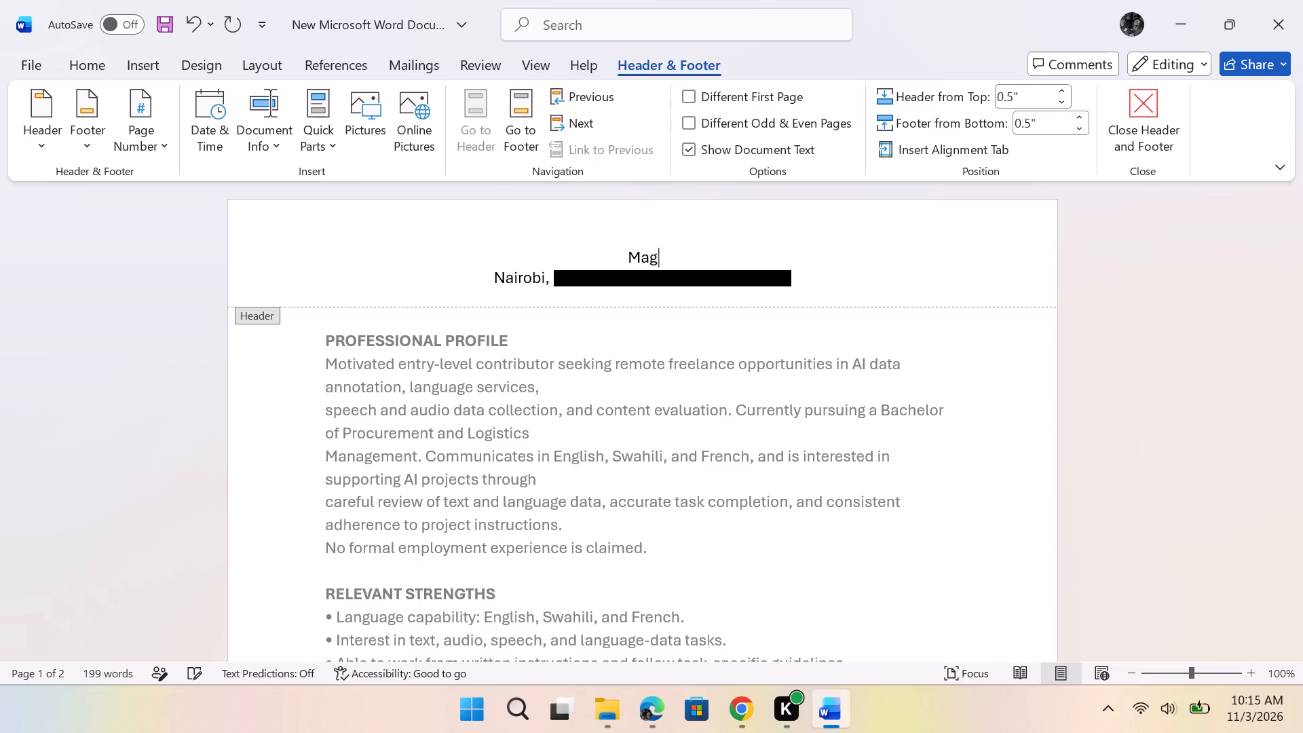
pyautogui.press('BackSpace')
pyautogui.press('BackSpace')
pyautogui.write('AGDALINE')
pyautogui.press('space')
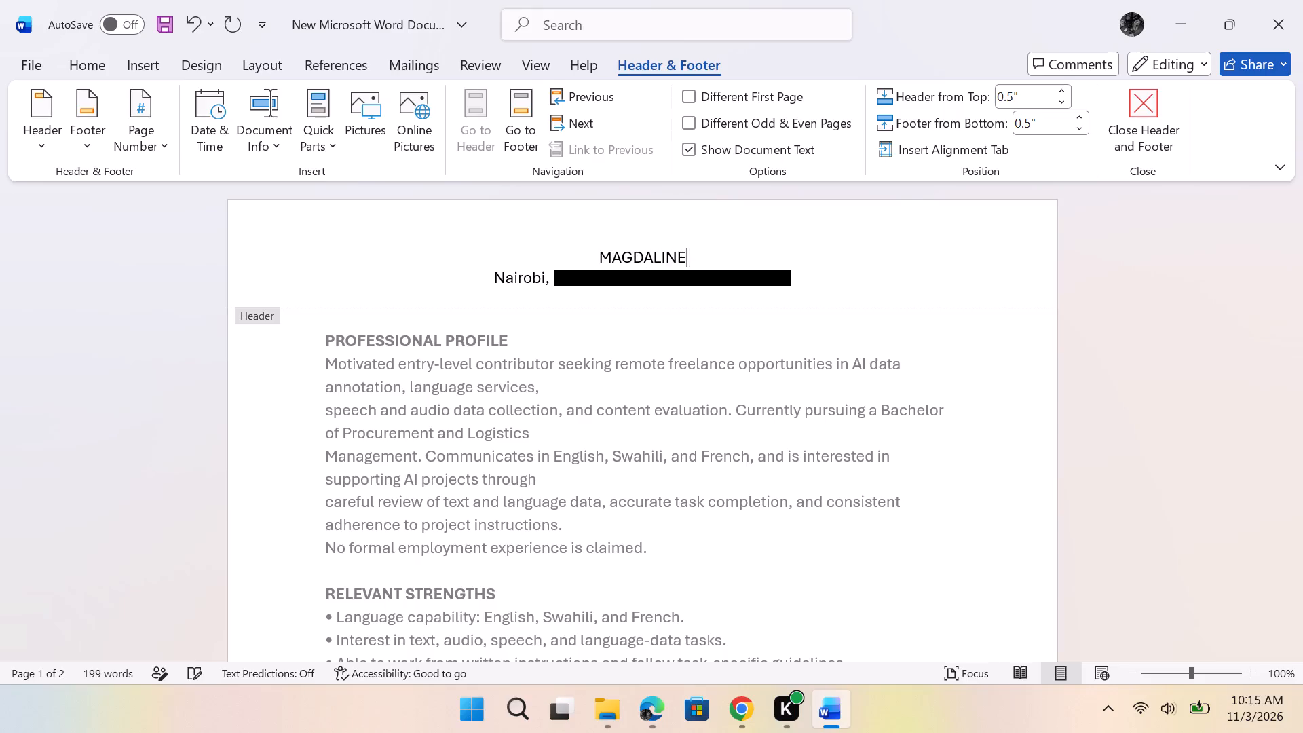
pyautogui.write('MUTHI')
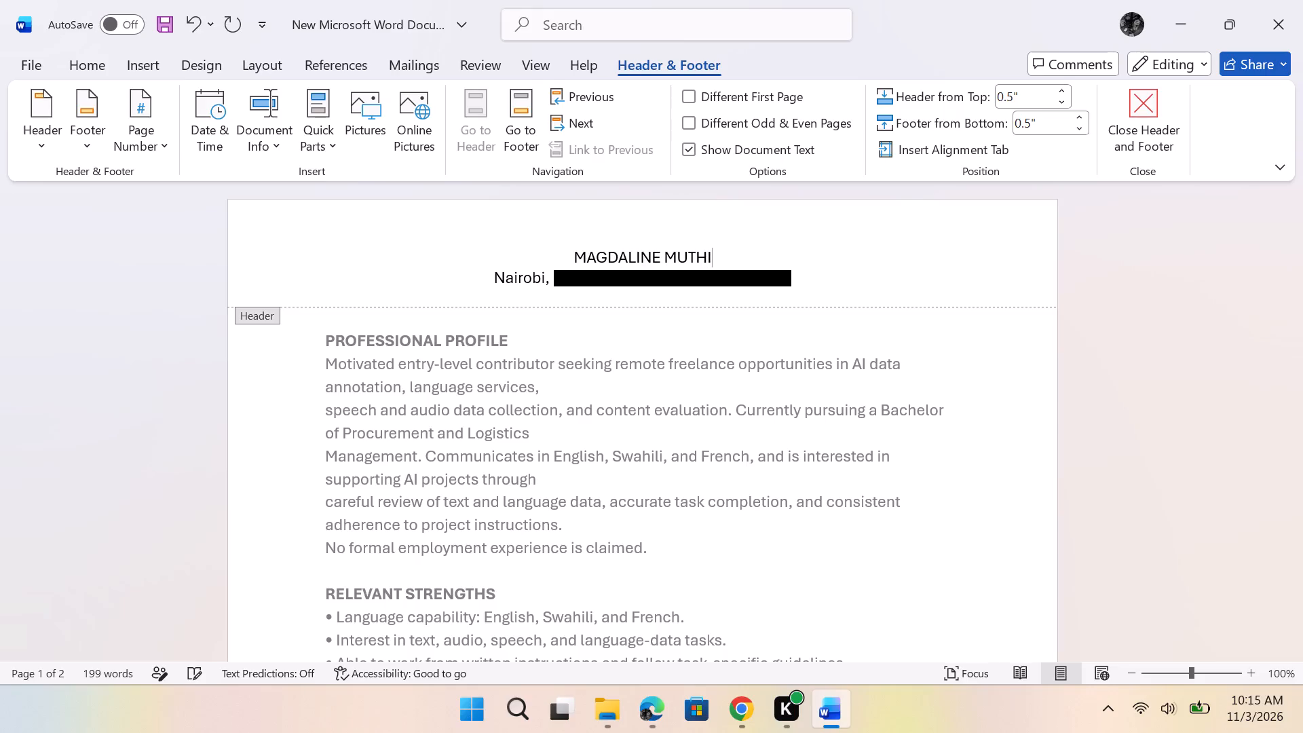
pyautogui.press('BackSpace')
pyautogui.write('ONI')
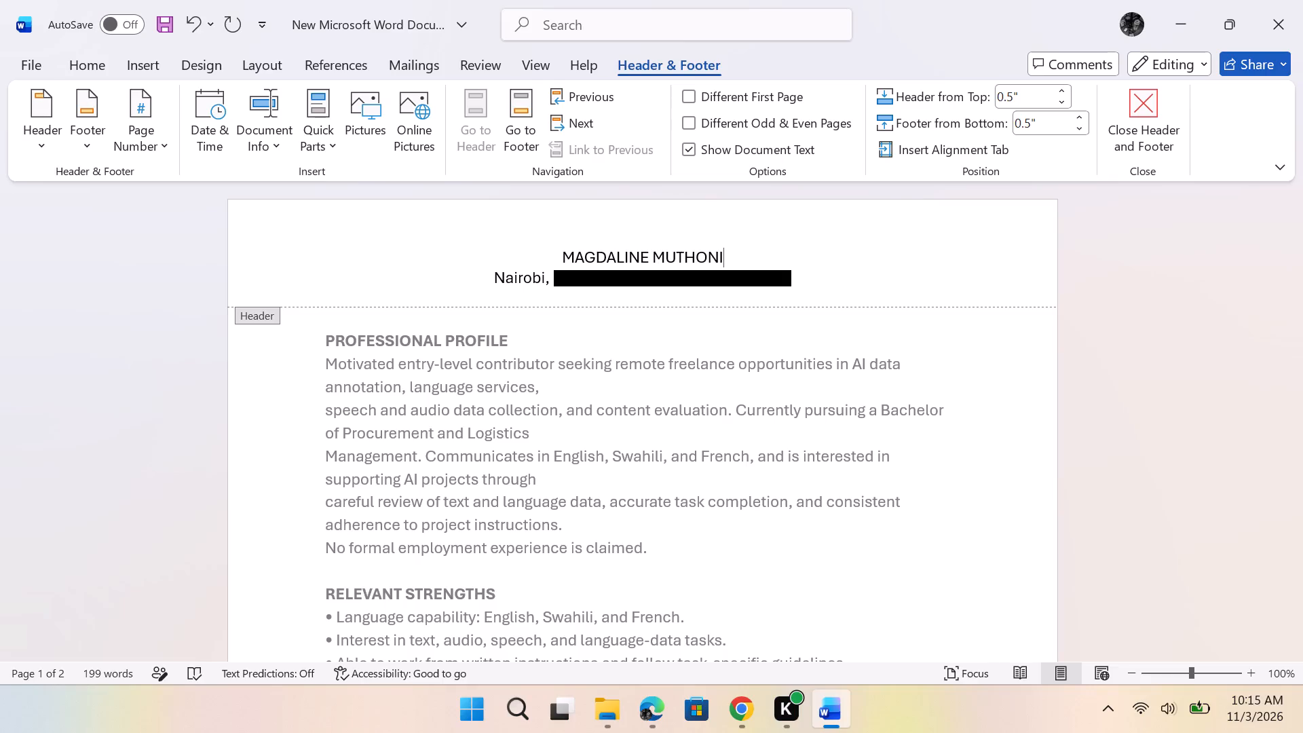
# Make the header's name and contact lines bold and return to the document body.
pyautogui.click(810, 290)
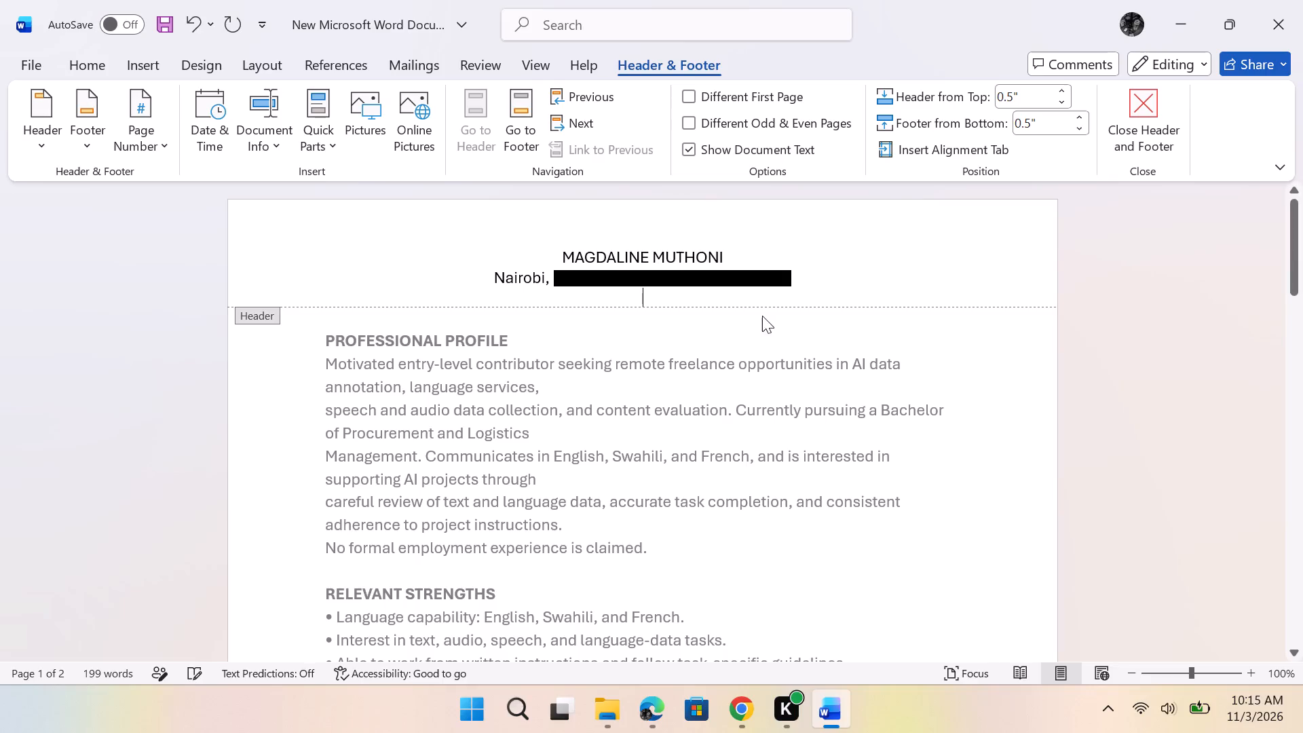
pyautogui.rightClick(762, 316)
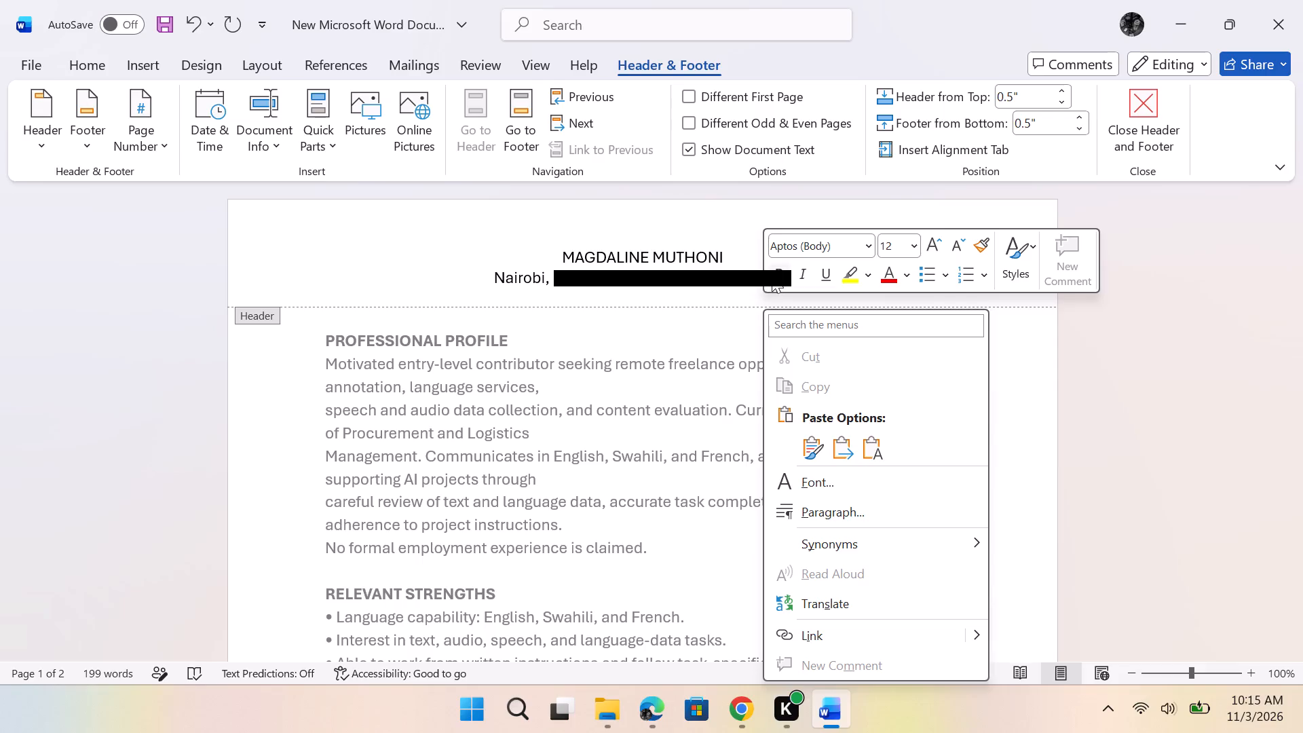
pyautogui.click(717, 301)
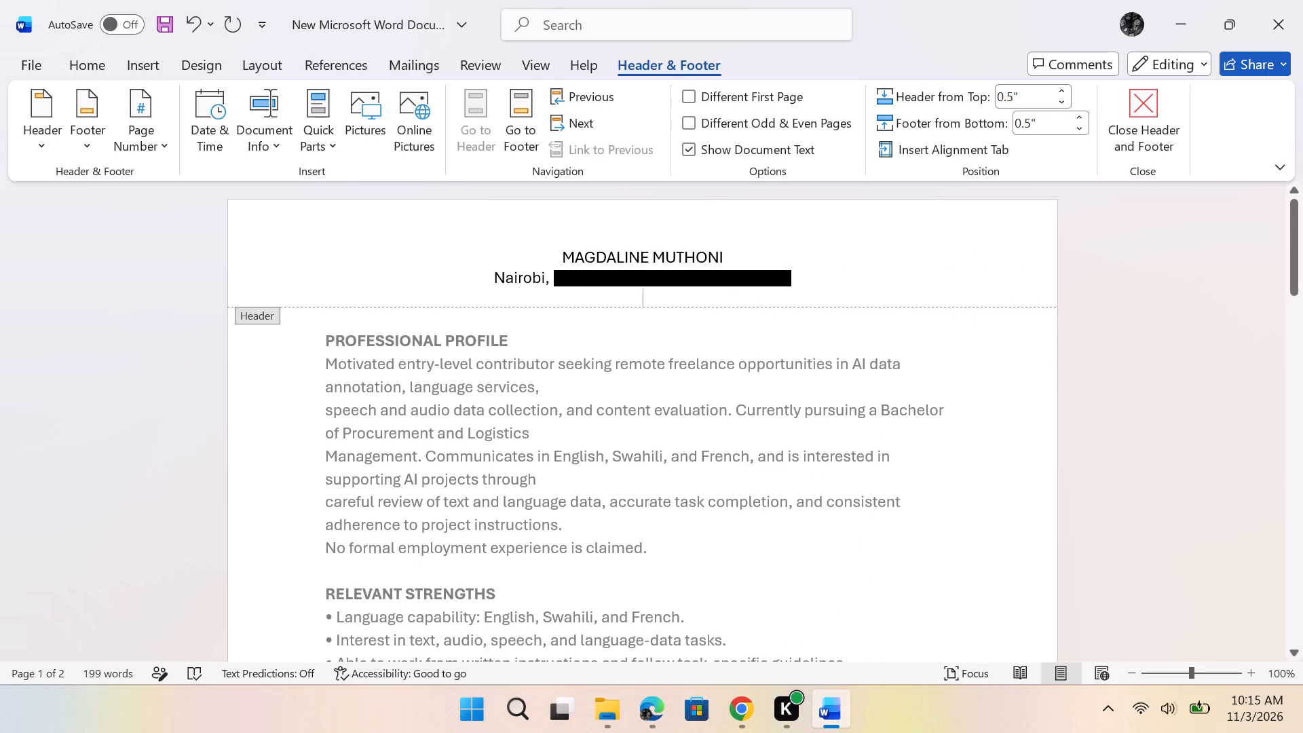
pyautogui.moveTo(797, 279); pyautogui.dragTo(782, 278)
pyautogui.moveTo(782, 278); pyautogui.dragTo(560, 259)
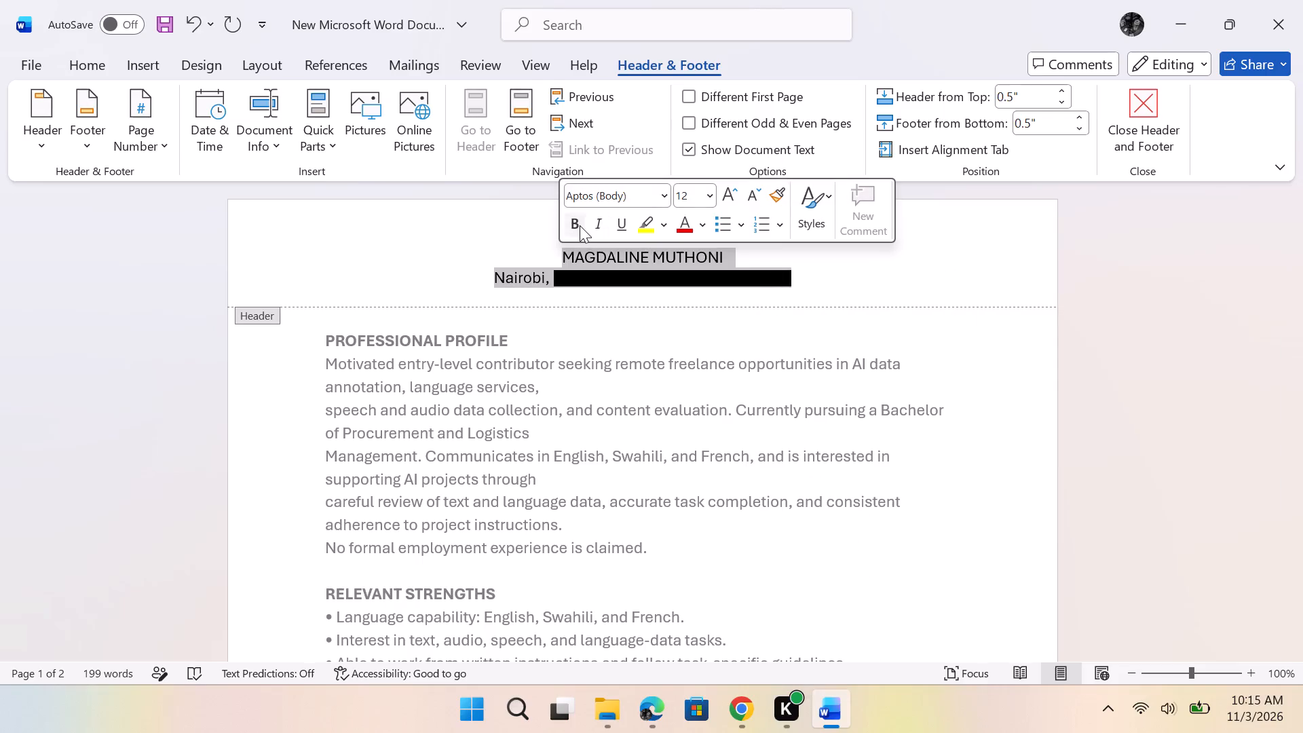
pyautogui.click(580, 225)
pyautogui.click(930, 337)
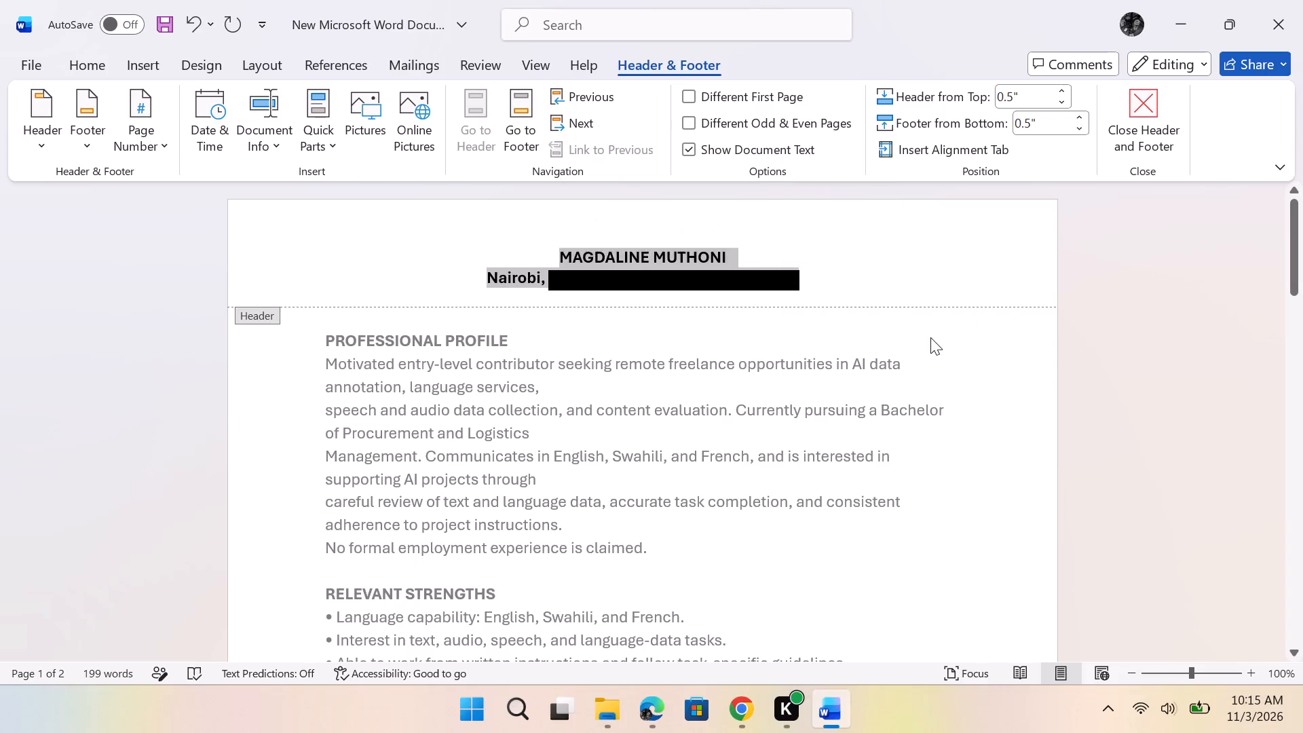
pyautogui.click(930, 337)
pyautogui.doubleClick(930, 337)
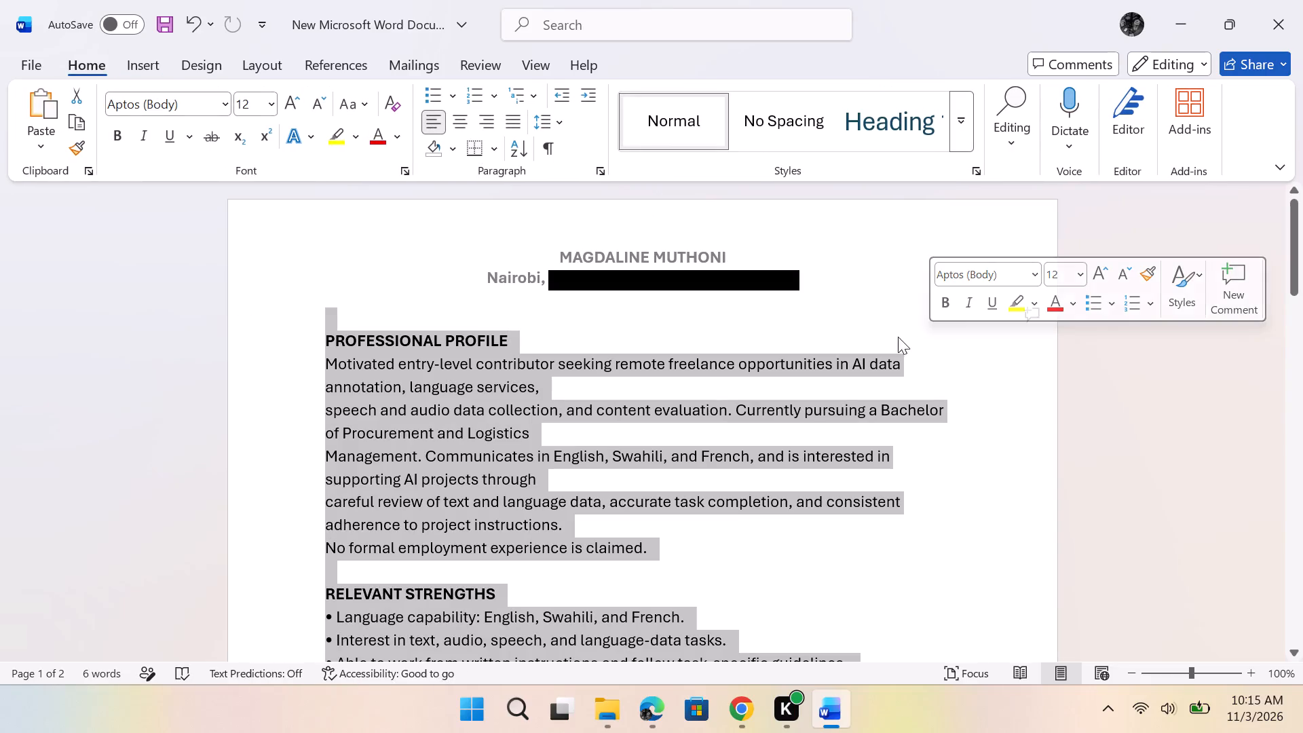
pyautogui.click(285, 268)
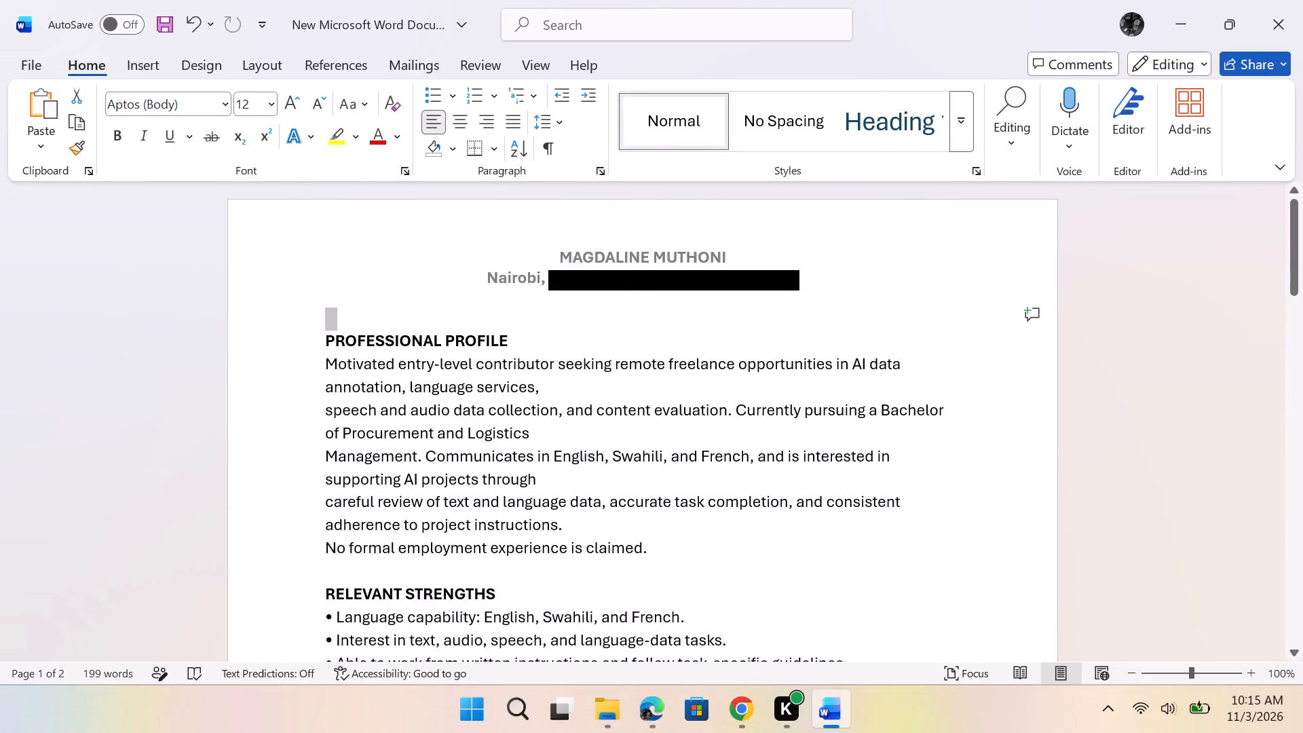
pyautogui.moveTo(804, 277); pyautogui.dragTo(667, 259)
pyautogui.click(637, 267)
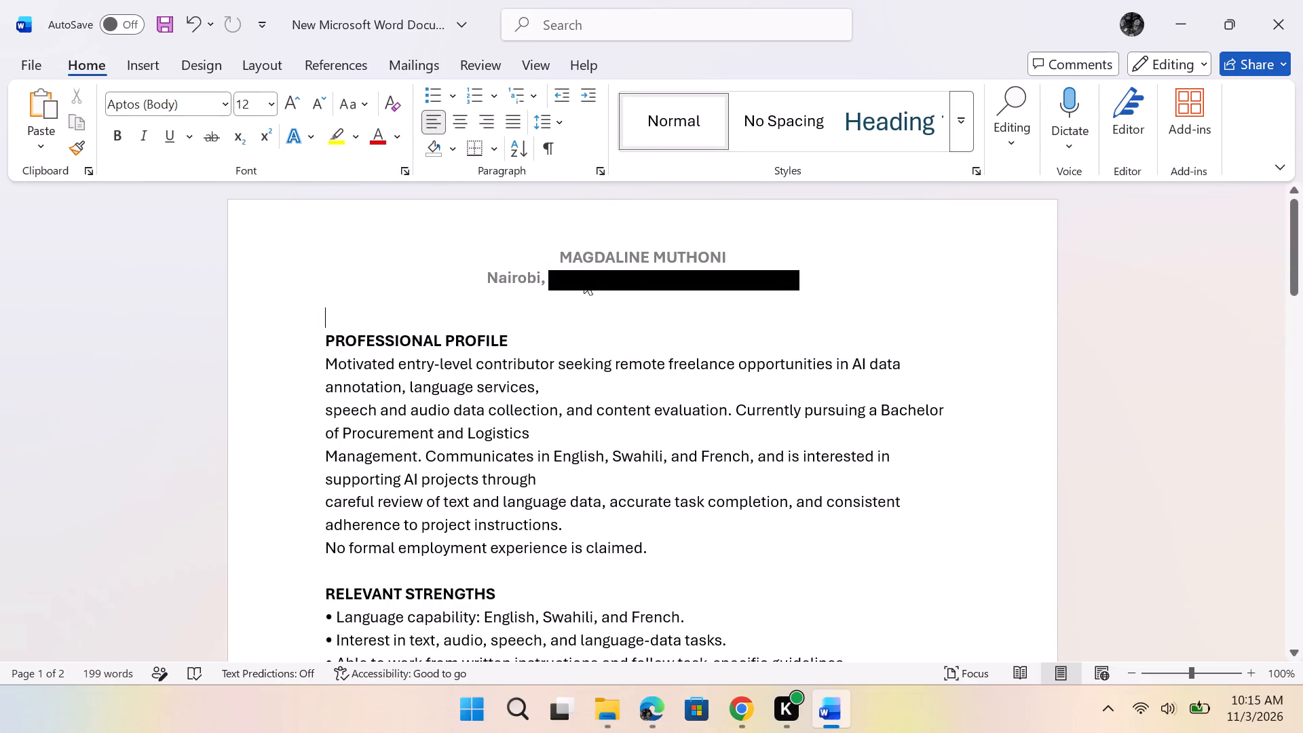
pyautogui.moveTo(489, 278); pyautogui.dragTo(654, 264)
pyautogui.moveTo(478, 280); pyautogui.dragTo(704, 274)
# Review the whole CV's layout, from the page 1 header through the sections to the second page.
pyautogui.scroll(-1, 706, 261)
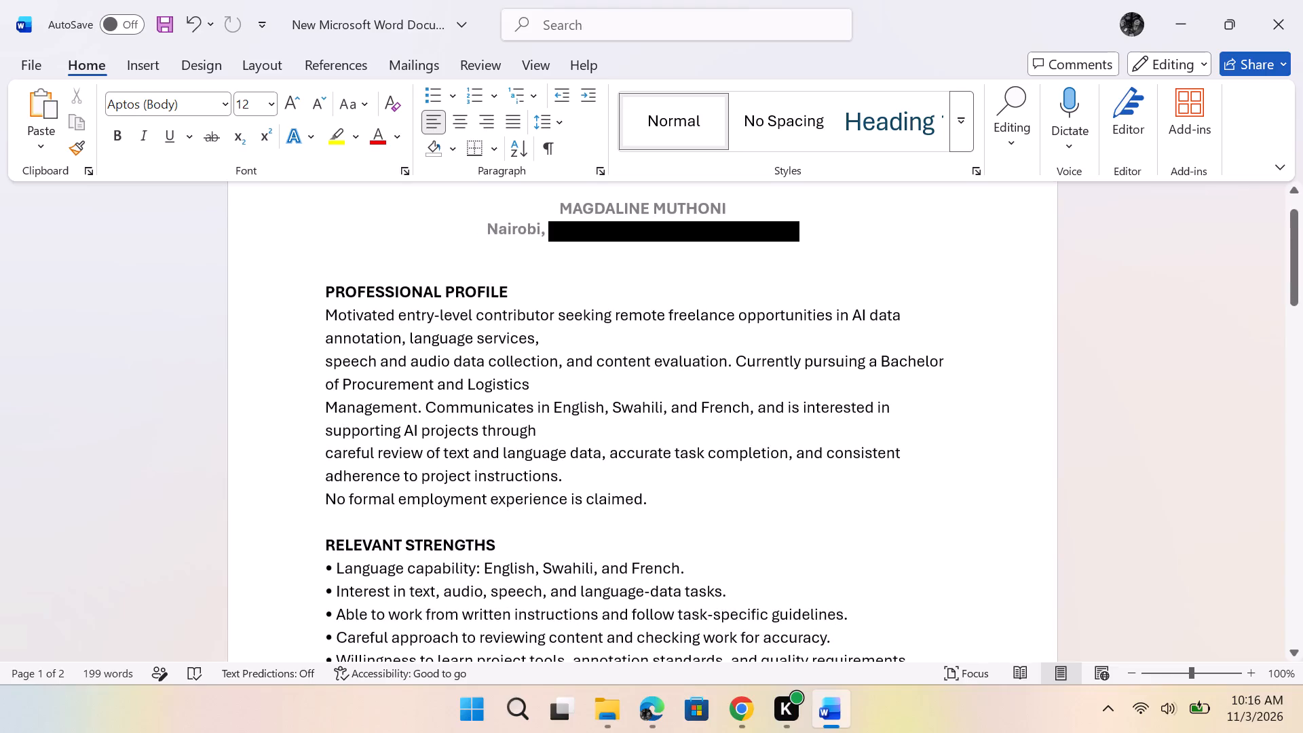
pyautogui.scroll(1, 706, 261)
pyautogui.scroll(-2, 497, 358)
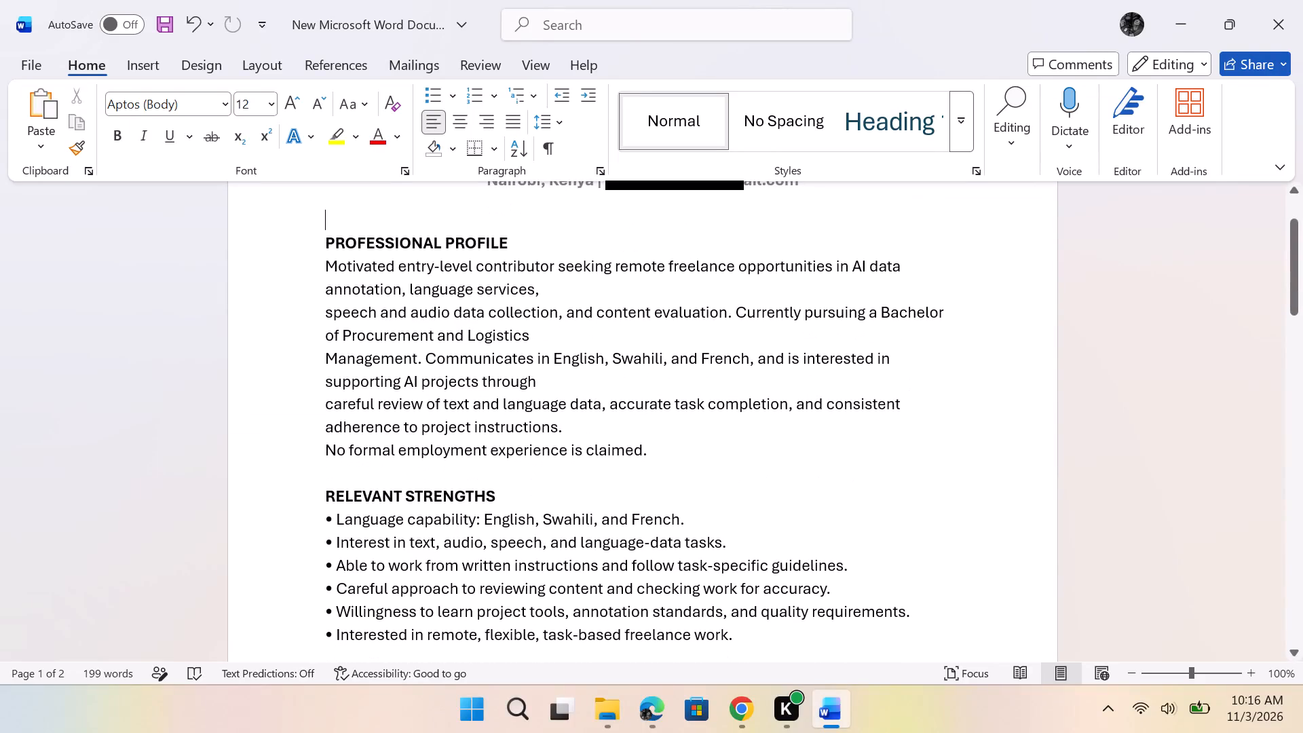
pyautogui.scroll(-5, 500, 364)
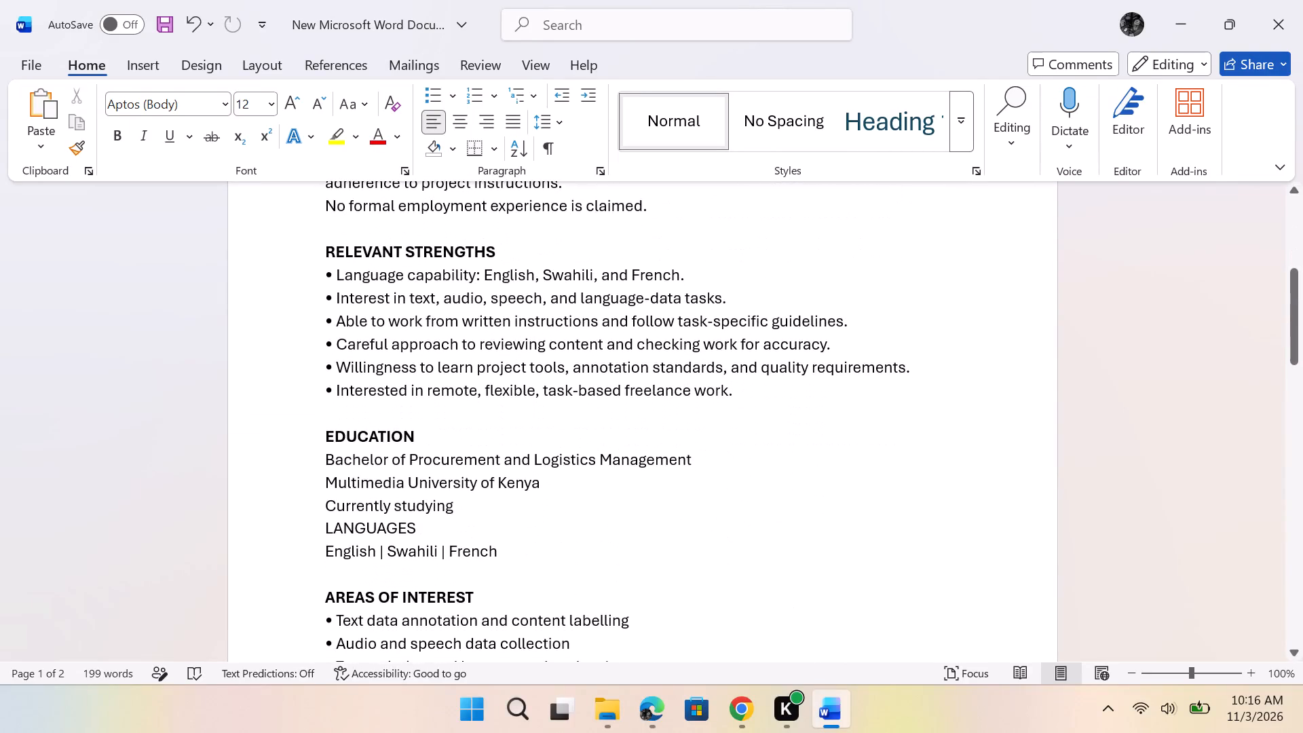
pyautogui.scroll(-3, 500, 367)
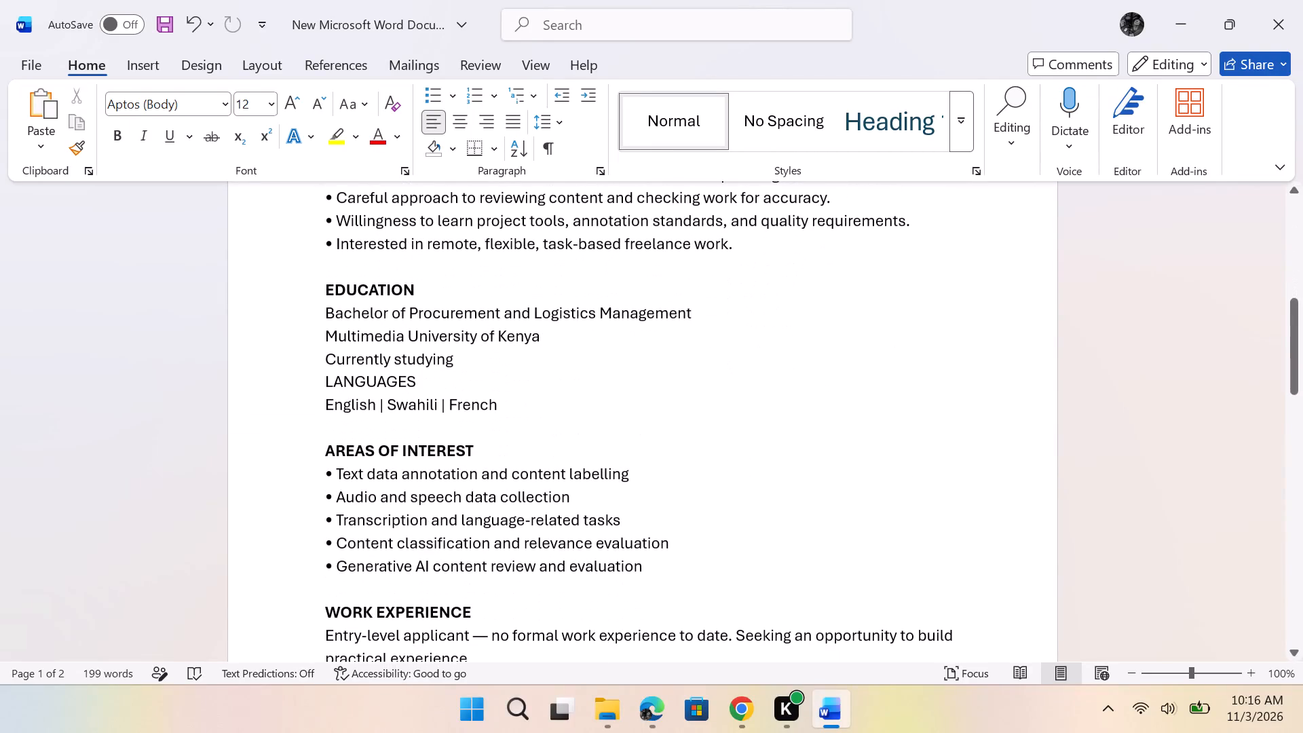
pyautogui.scroll(-3, 500, 367)
pyautogui.scroll(2, 500, 367)
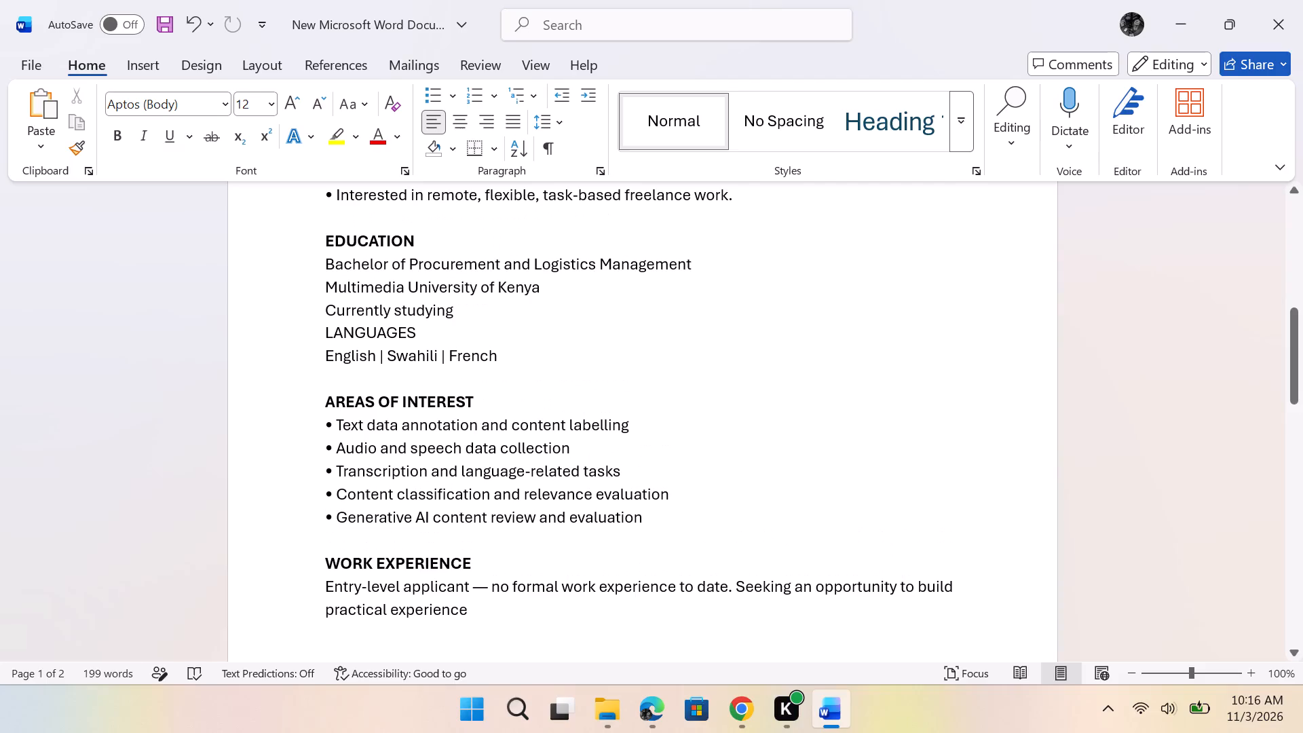
pyautogui.scroll(2, 459, 397)
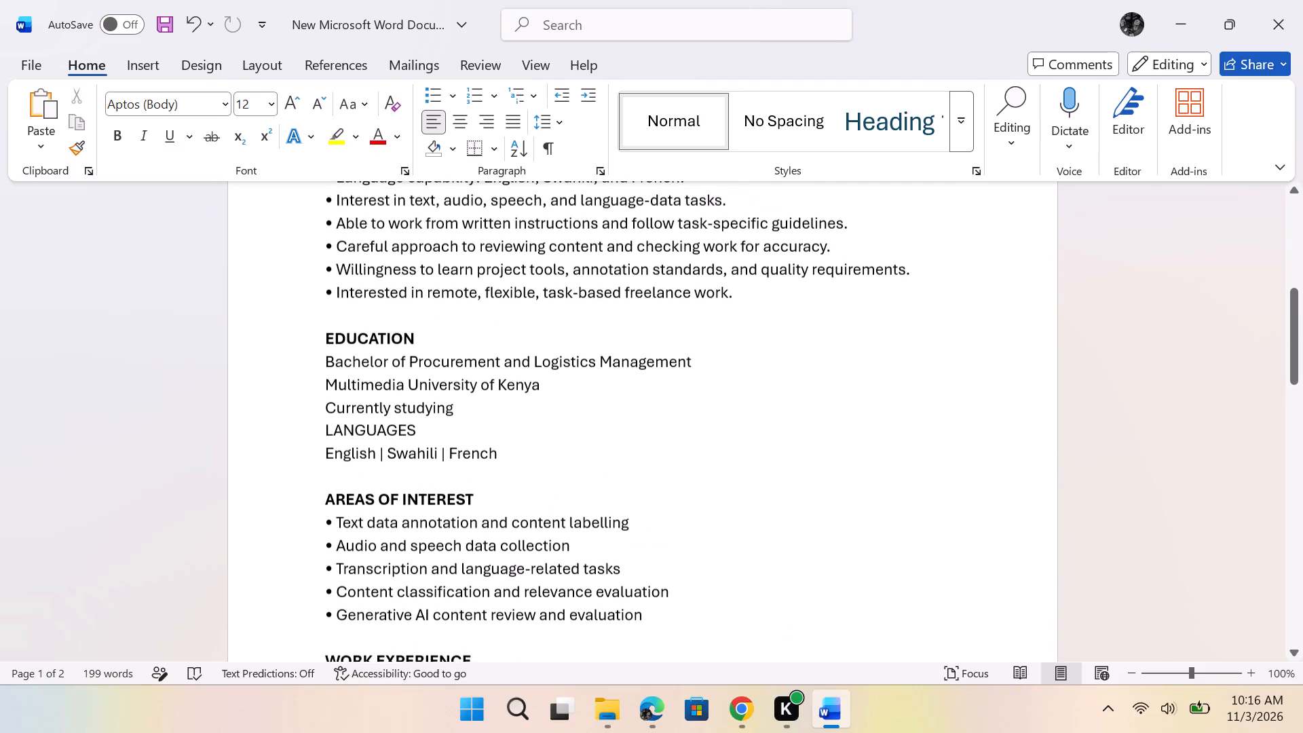
pyautogui.scroll(3, 459, 395)
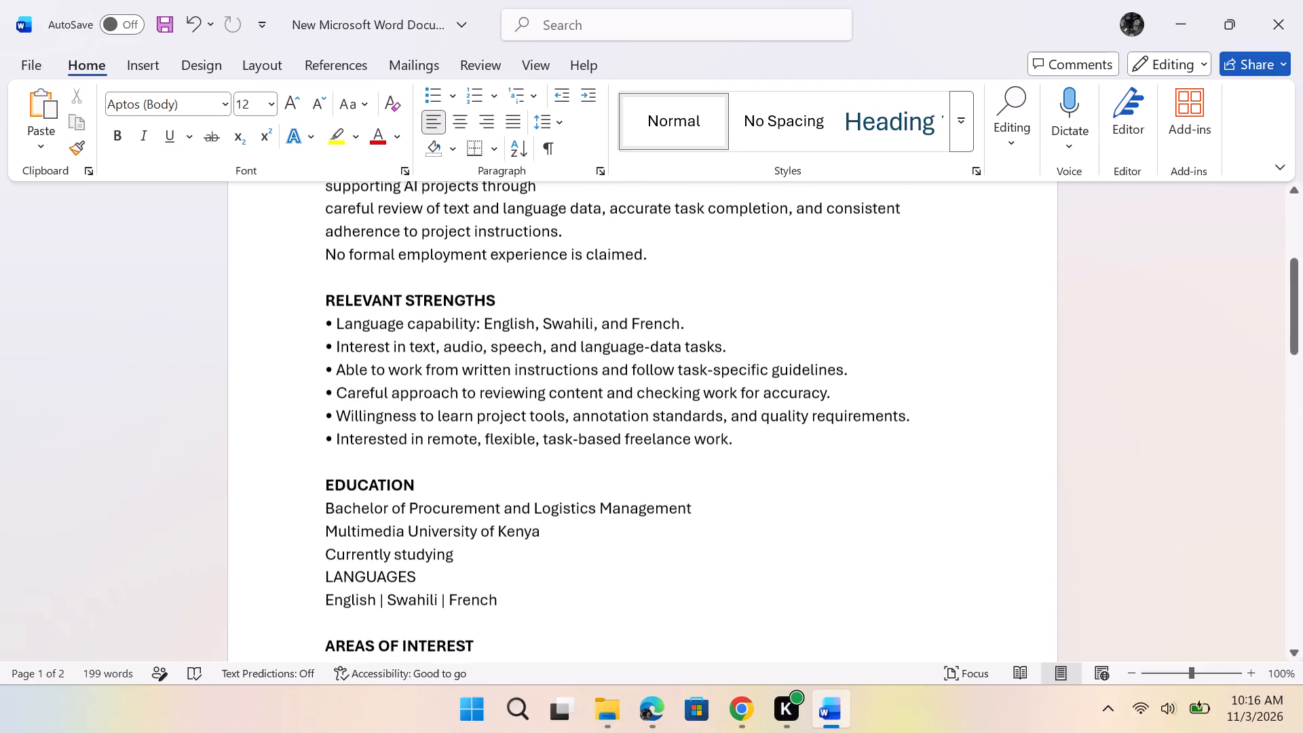
pyautogui.scroll(6, 465, 385)
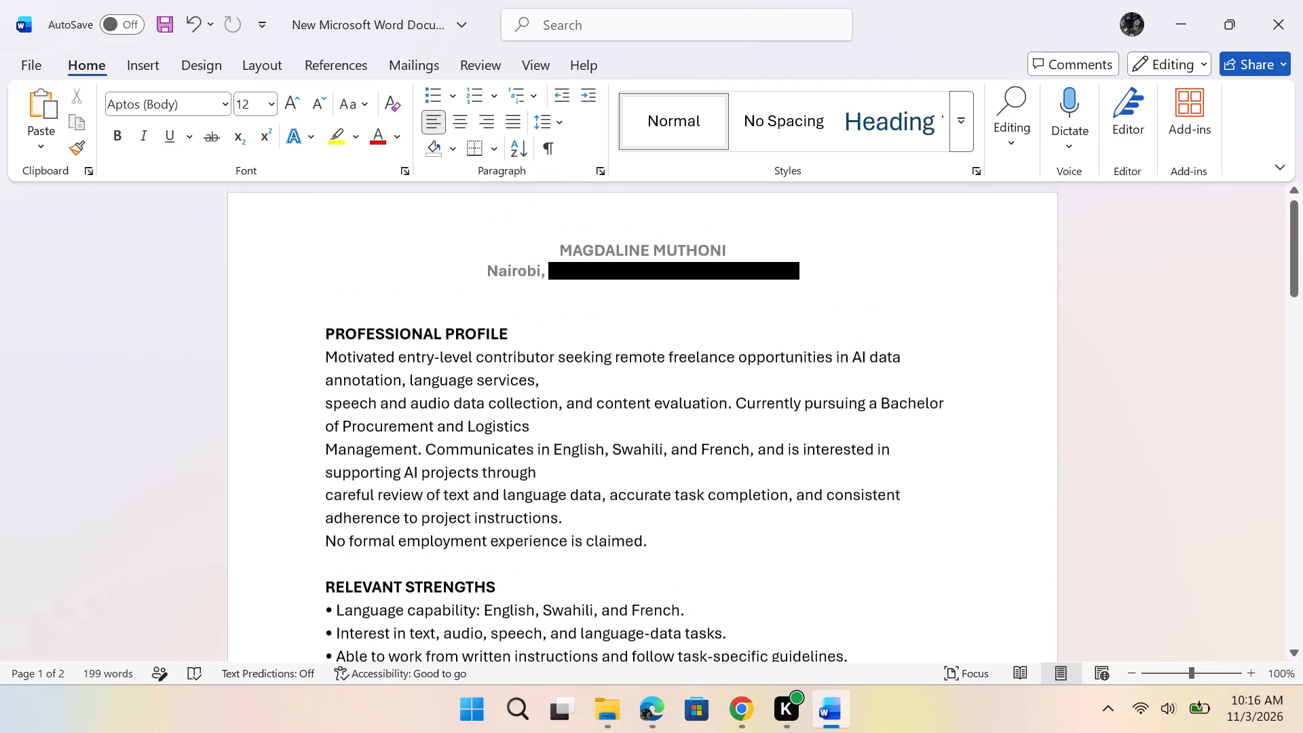
pyautogui.scroll(-8, 465, 385)
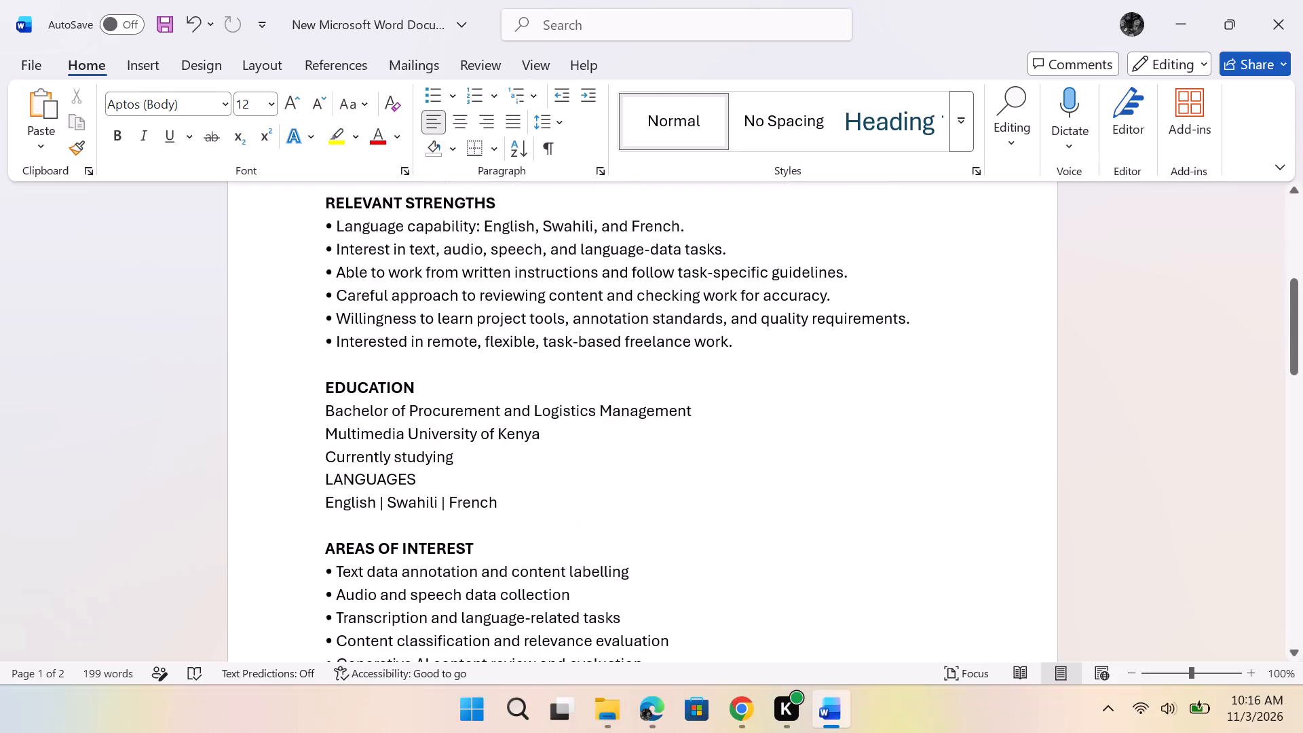
pyautogui.scroll(11, 465, 385)
pyautogui.scroll(-12, 465, 385)
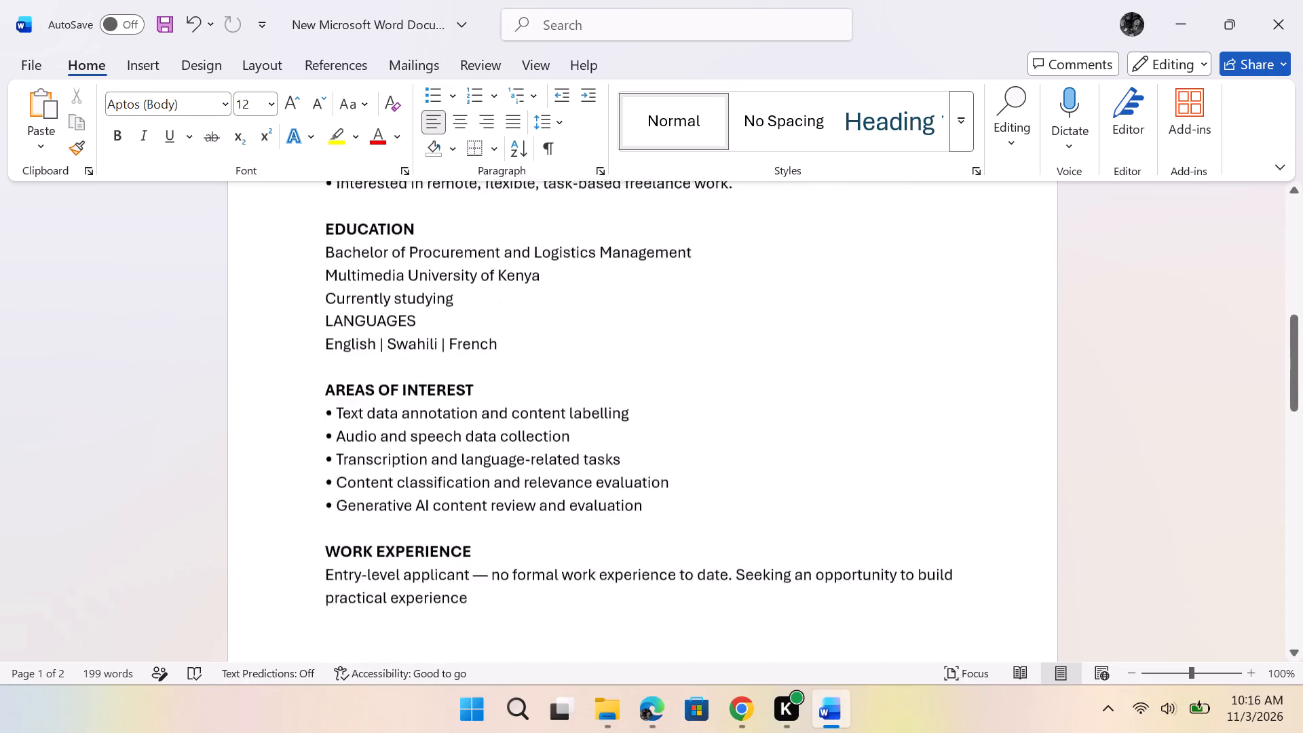
pyautogui.scroll(-7, 465, 385)
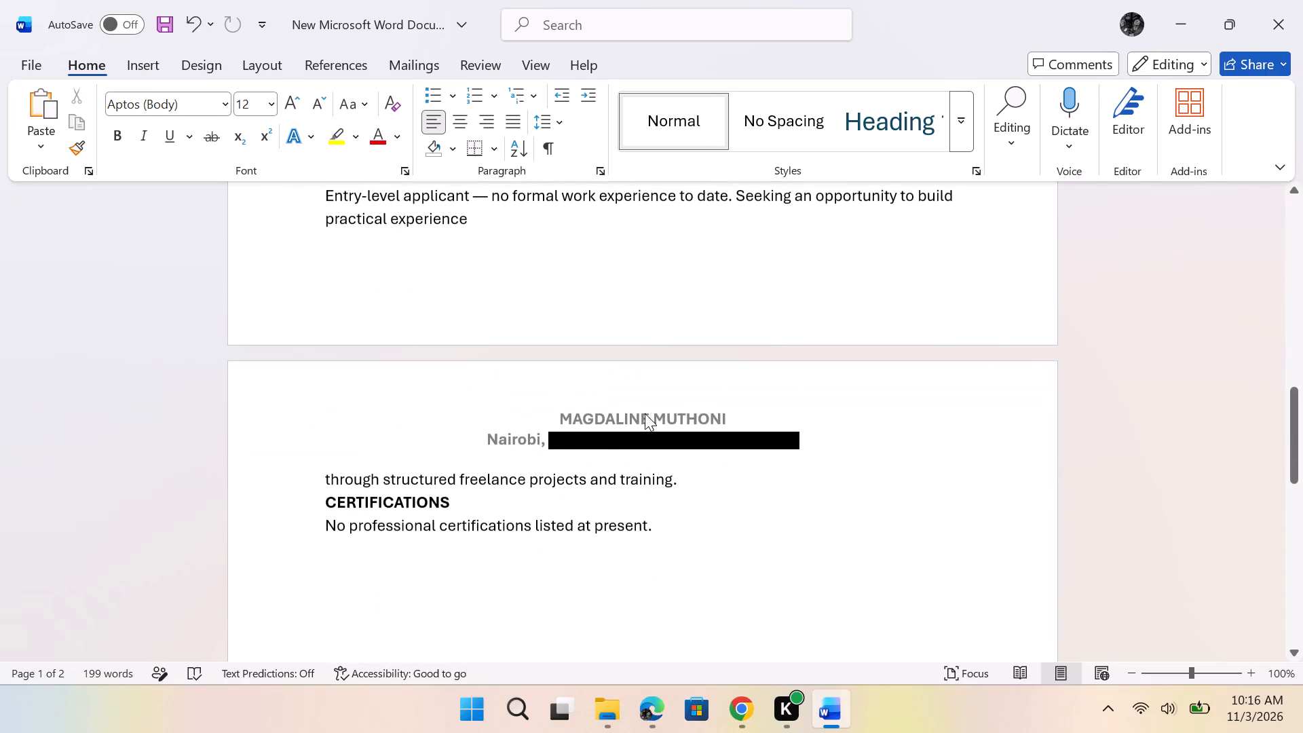
# Open the page 2 header for editing and delete the name and contact details from it.
pyautogui.moveTo(797, 435); pyautogui.dragTo(662, 436)
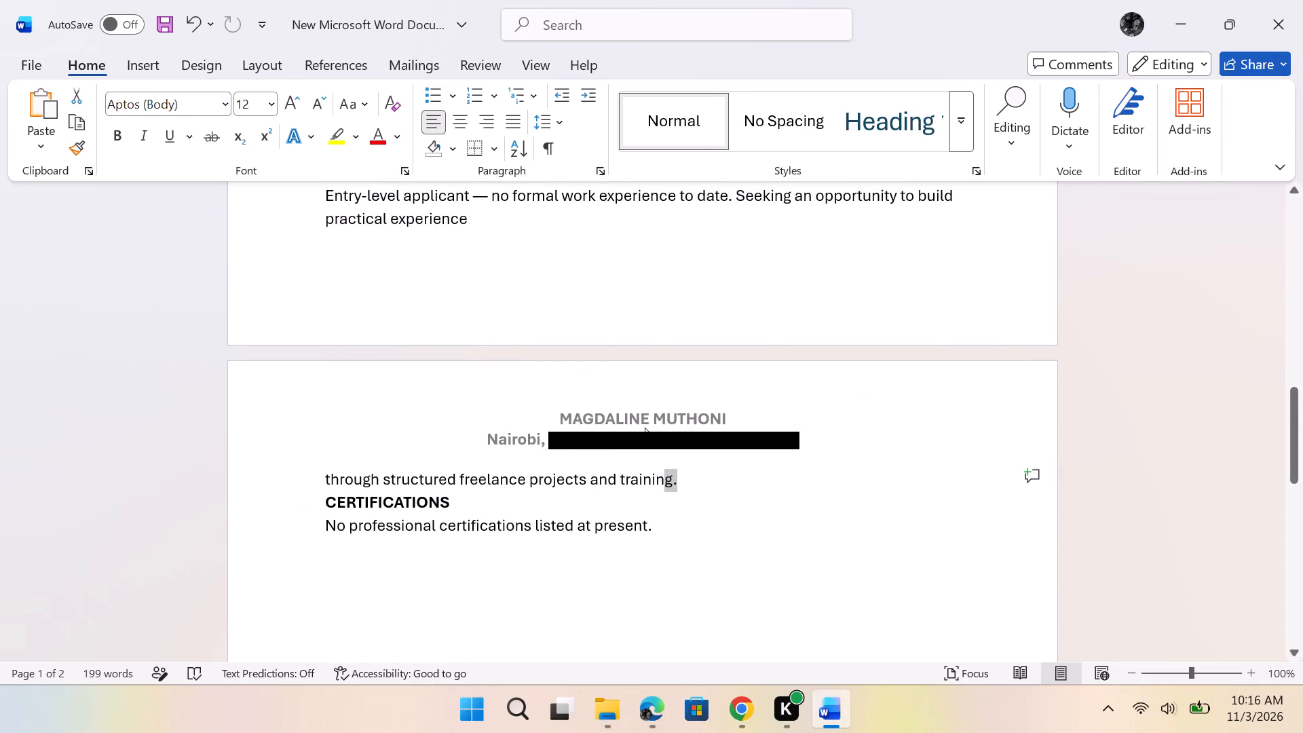
pyautogui.rightClick(645, 428)
pyautogui.click(676, 437)
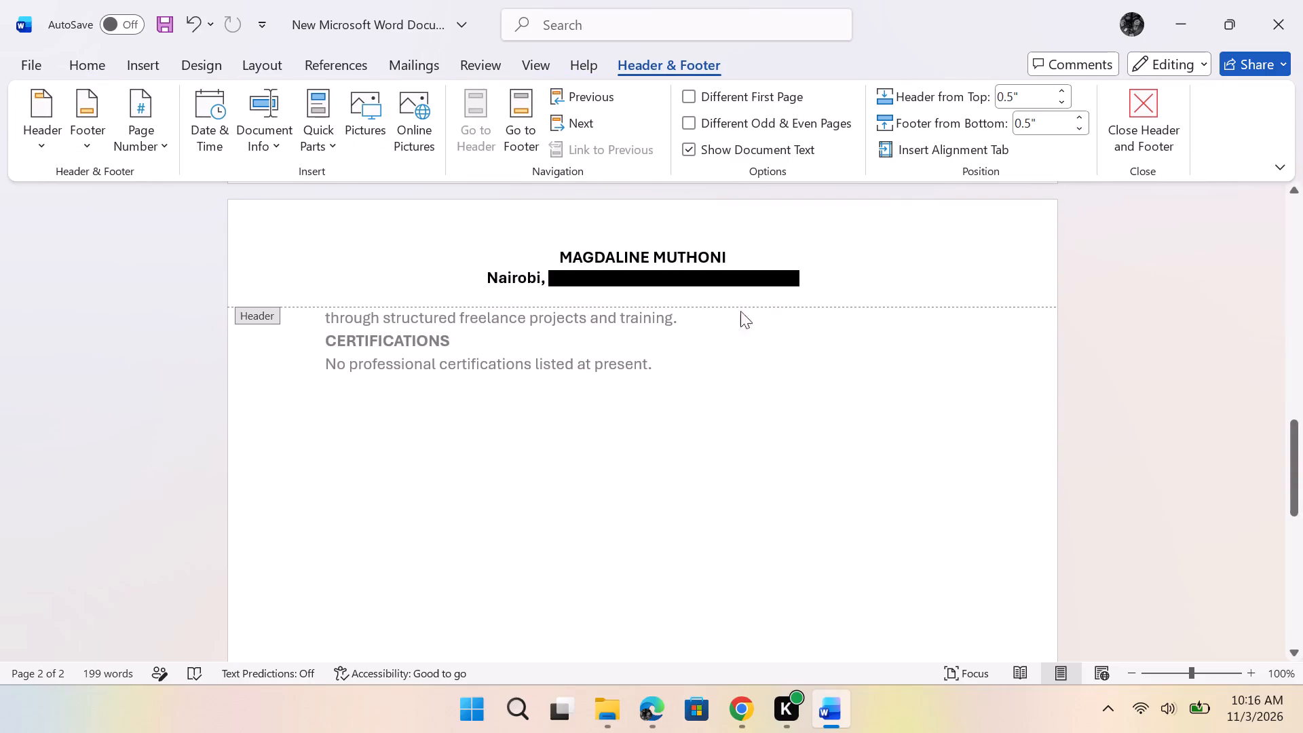
pyautogui.click(811, 283)
pyautogui.press('BackSpace')
pyautogui.press('BackSpace')
pyautogui.press('BackSpace')
pyautogui.press('BackSpace')
pyautogui.press('BackSpace')
pyautogui.press('BackSpace')
pyautogui.press('BackSpace')
pyautogui.press('BackSpace')
pyautogui.press('BackSpace')
pyautogui.press('BackSpace')
pyautogui.press('BackSpace')
pyautogui.press('BackSpace')
pyautogui.press('BackSpace')
pyautogui.press('BackSpace')
pyautogui.press('BackSpace')
pyautogui.press('BackSpace')
pyautogui.press('BackSpace')
pyautogui.press('BackSpace')
pyautogui.press('BackSpace')
pyautogui.press('BackSpace')
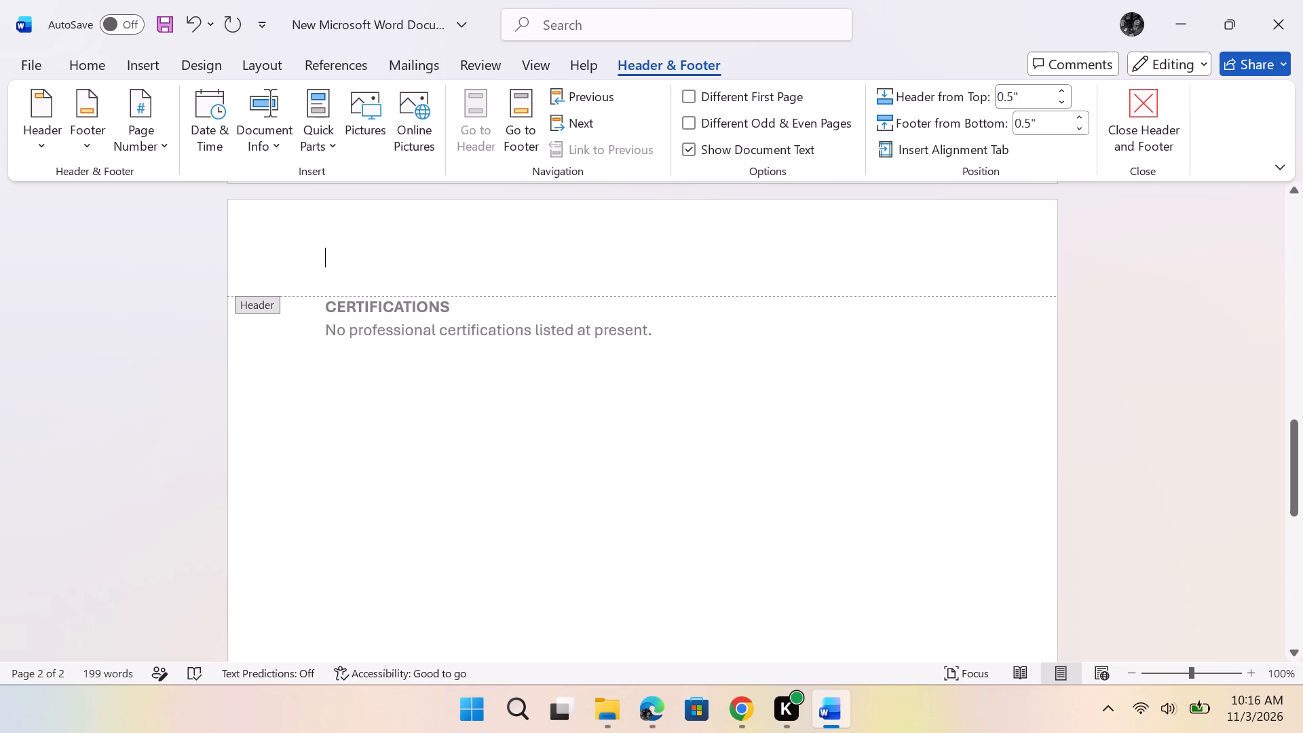
pyautogui.press('BackSpace')
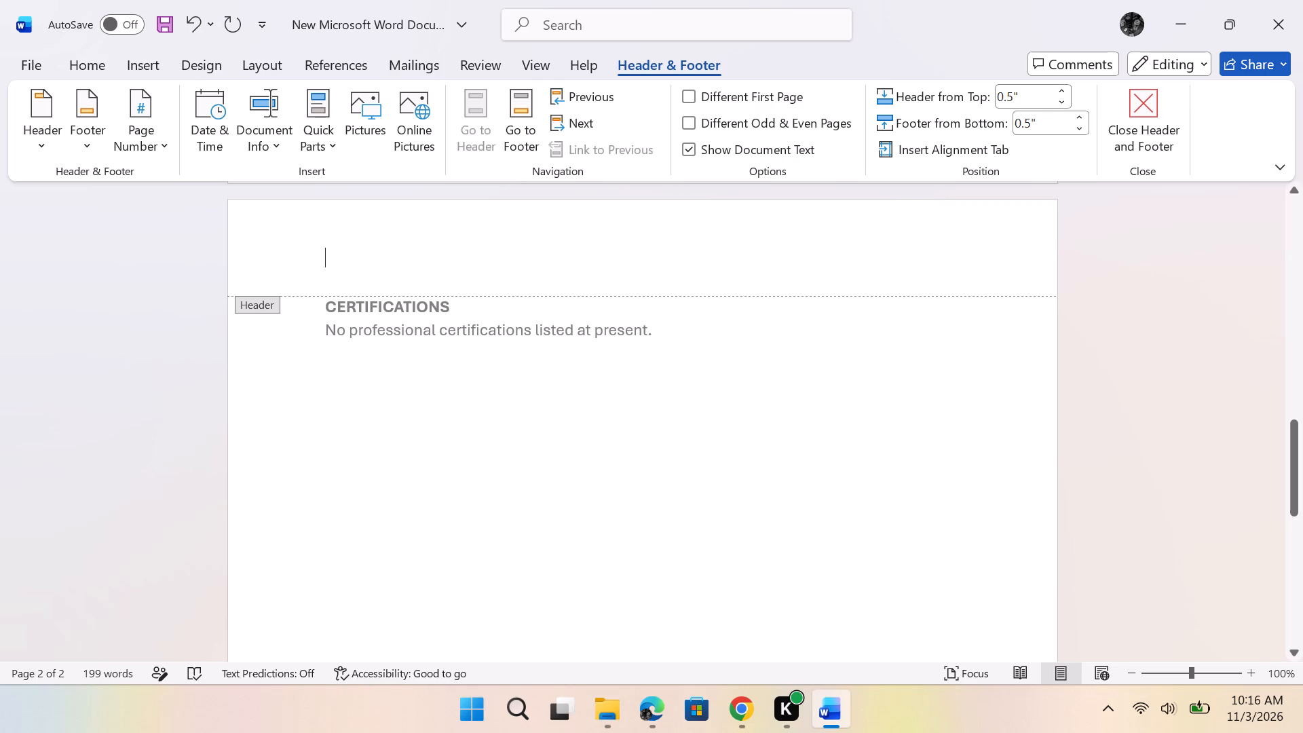
# Clear the leftover blank line from the page 2 header and return to the document body.
pyautogui.press('BackSpace')
pyautogui.press('BackSpace')
pyautogui.click(804, 278)
pyautogui.click(550, 432)
pyautogui.moveTo(549, 434); pyautogui.dragTo(535, 437)
pyautogui.click(219, 419)
pyautogui.doubleClick(221, 409)
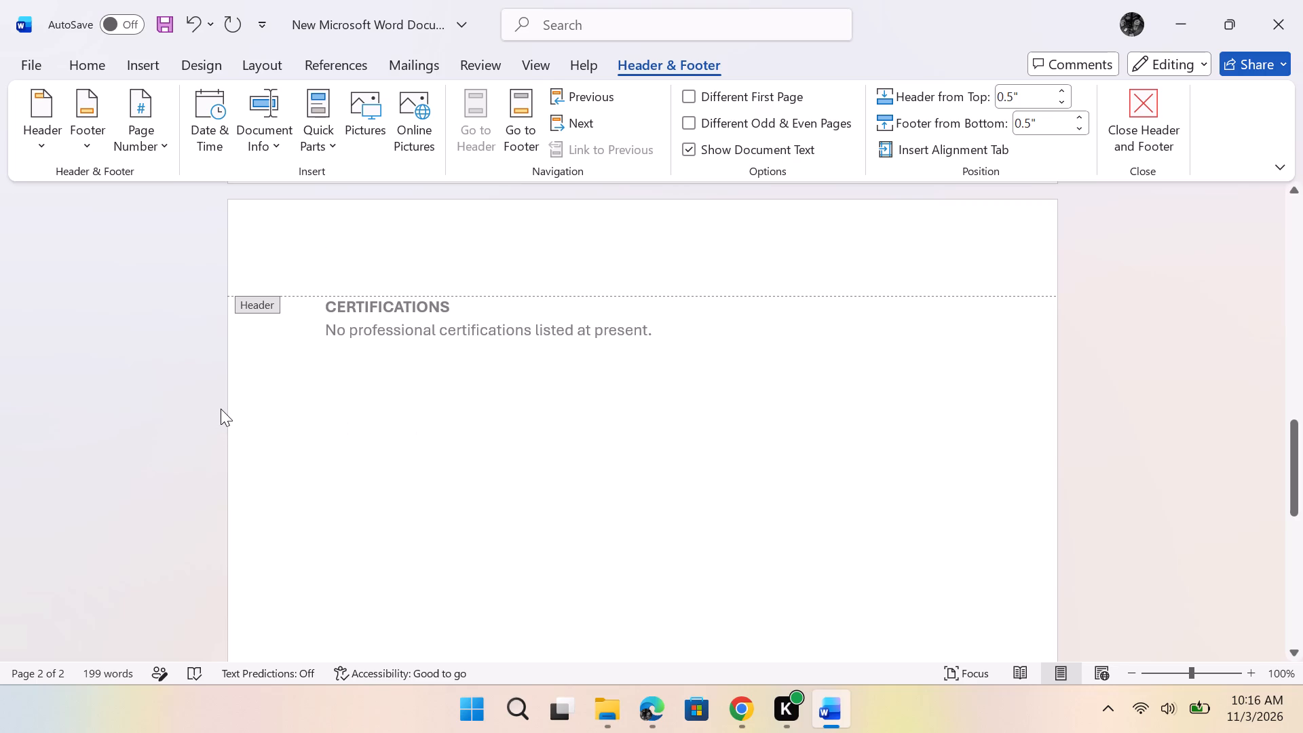
pyautogui.rightClick(223, 405)
pyautogui.click(189, 431)
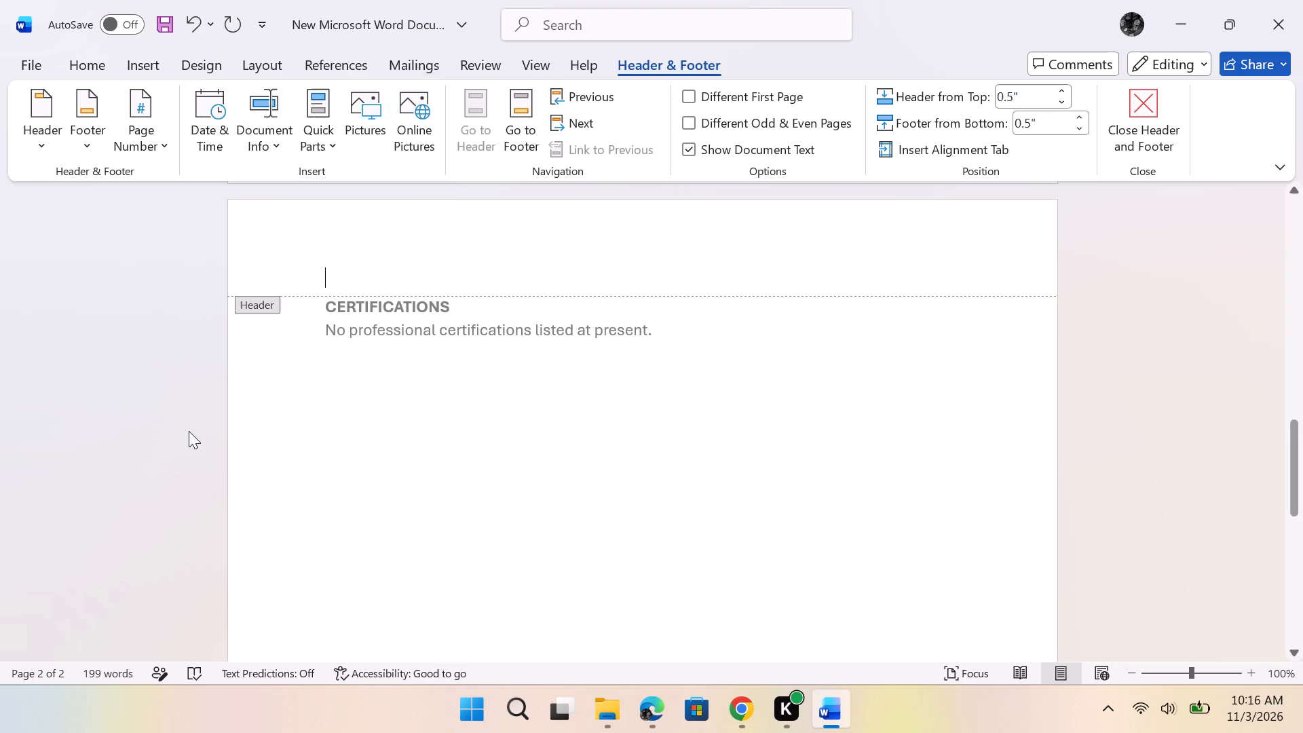
pyautogui.scroll(5, 331, 400)
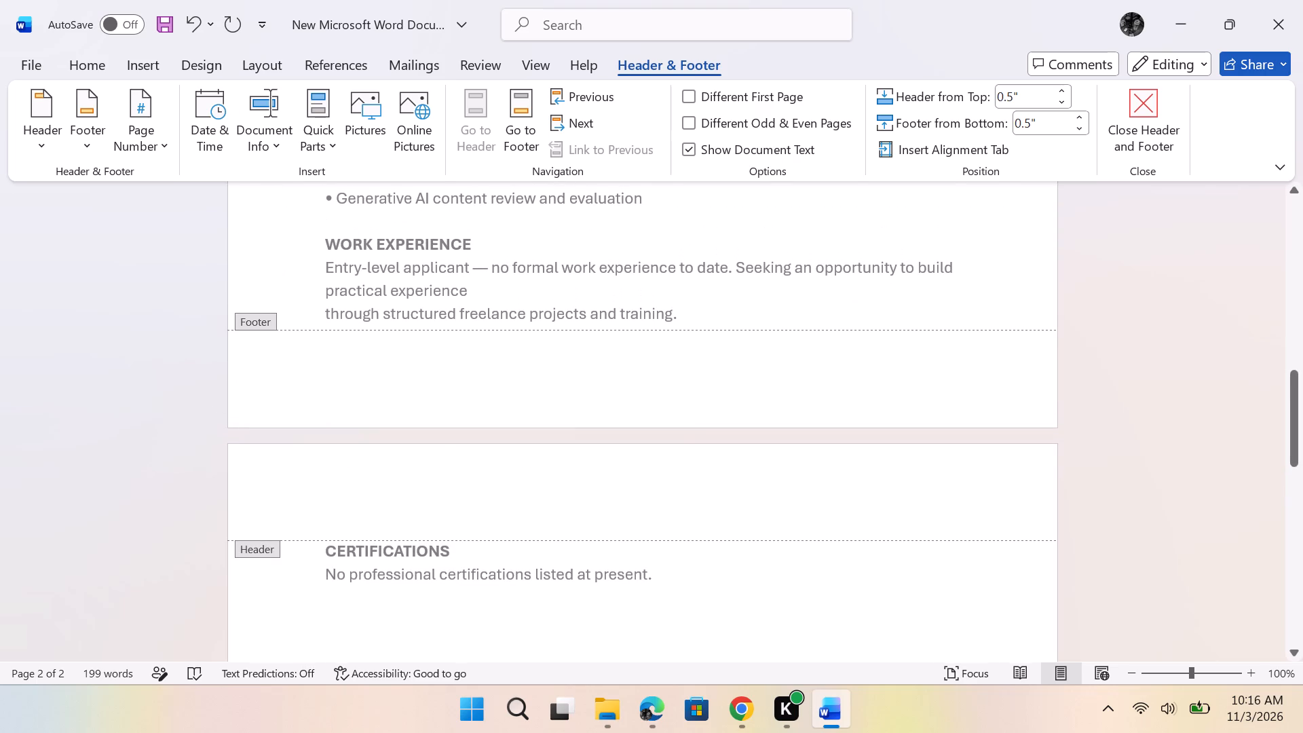
pyautogui.click(211, 413)
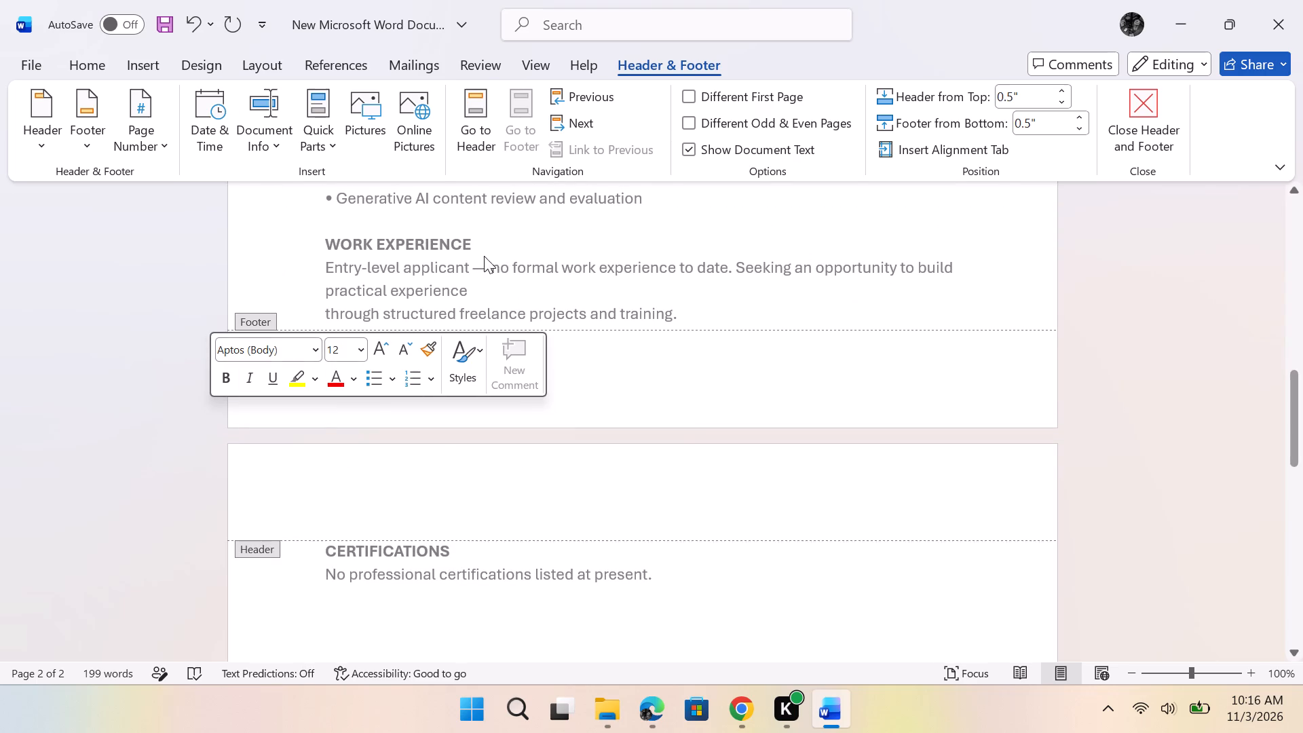
pyautogui.scroll(4, 495, 255)
pyautogui.click(661, 256)
pyautogui.tripleClick(685, 264)
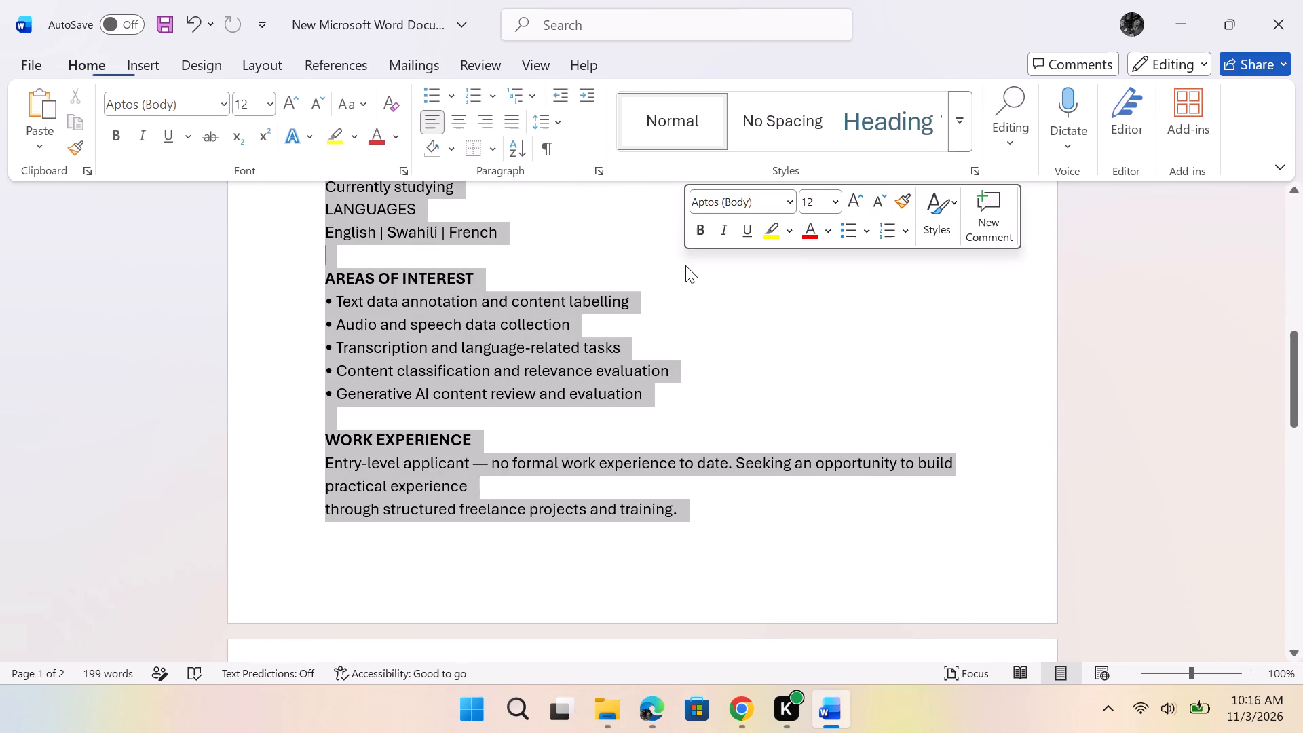
pyautogui.click(199, 362)
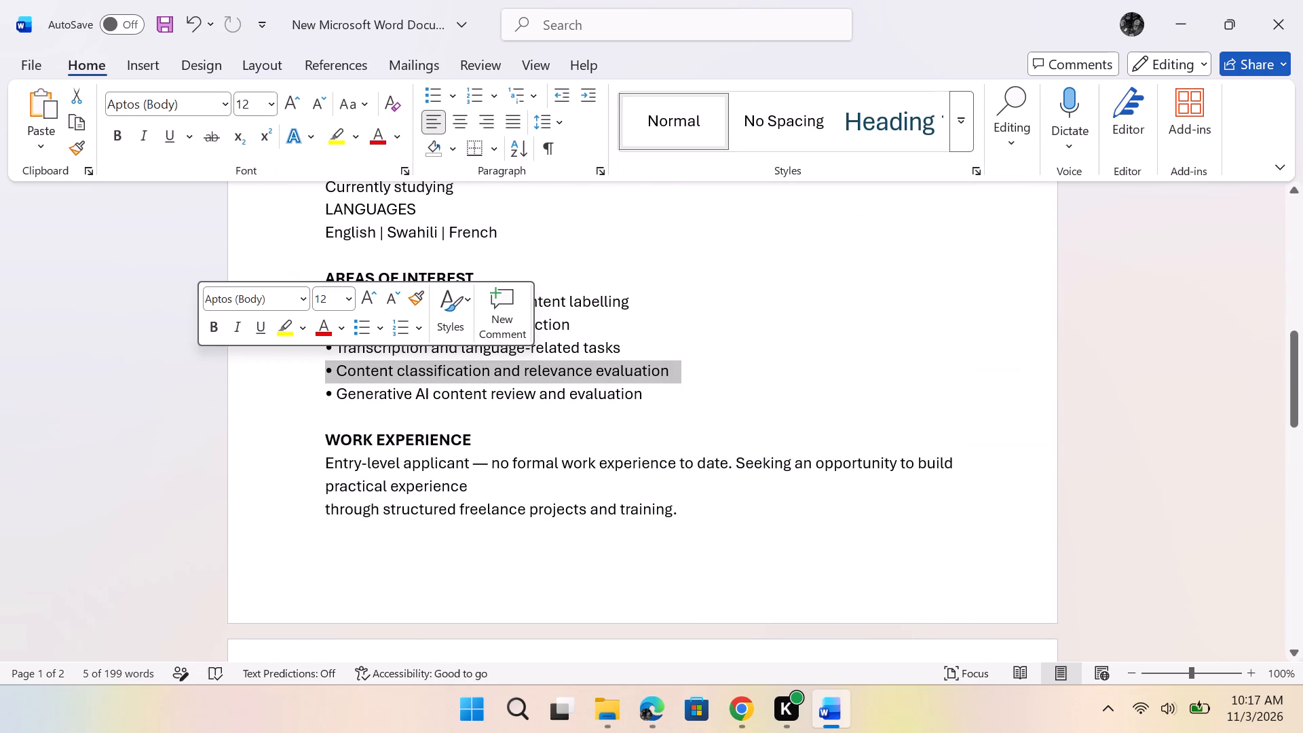
pyautogui.click(191, 381)
# Review both pages of the CV, checking the page 2 header area and the top of page 1.
pyautogui.scroll(-5, 434, 367)
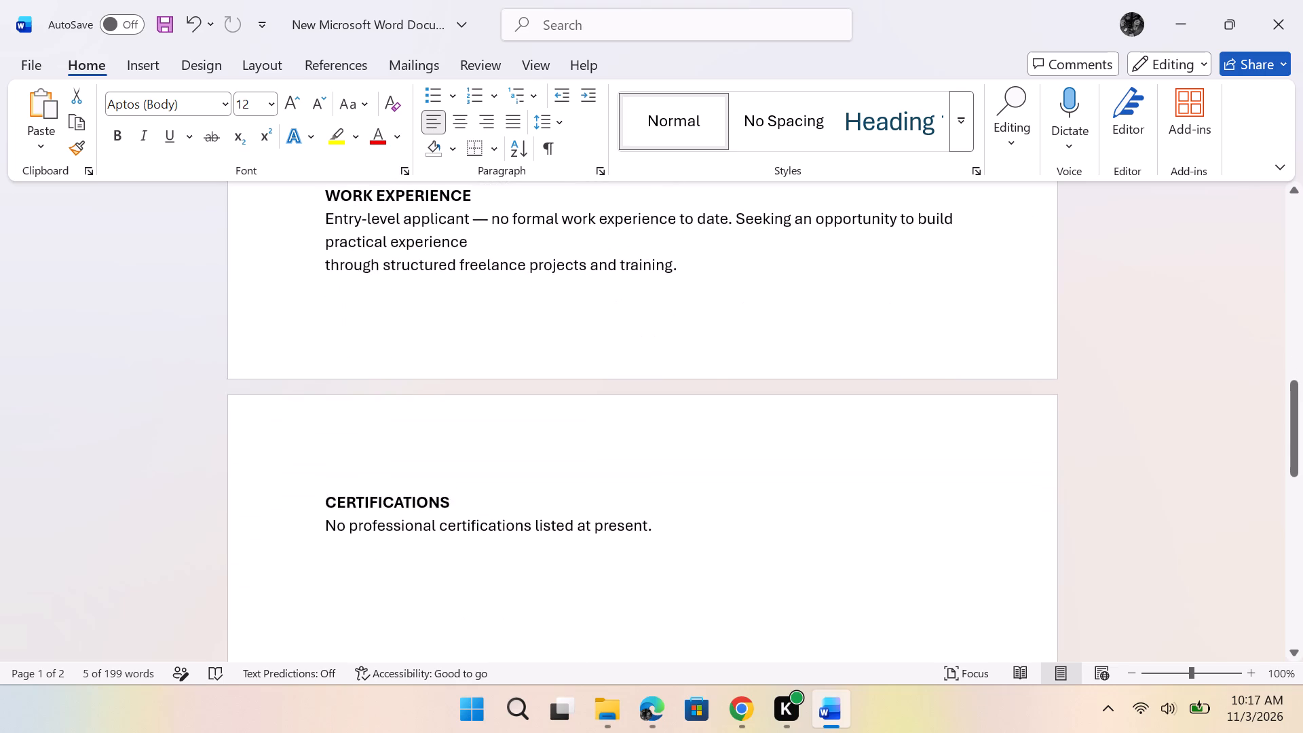
pyautogui.scroll(9, 437, 364)
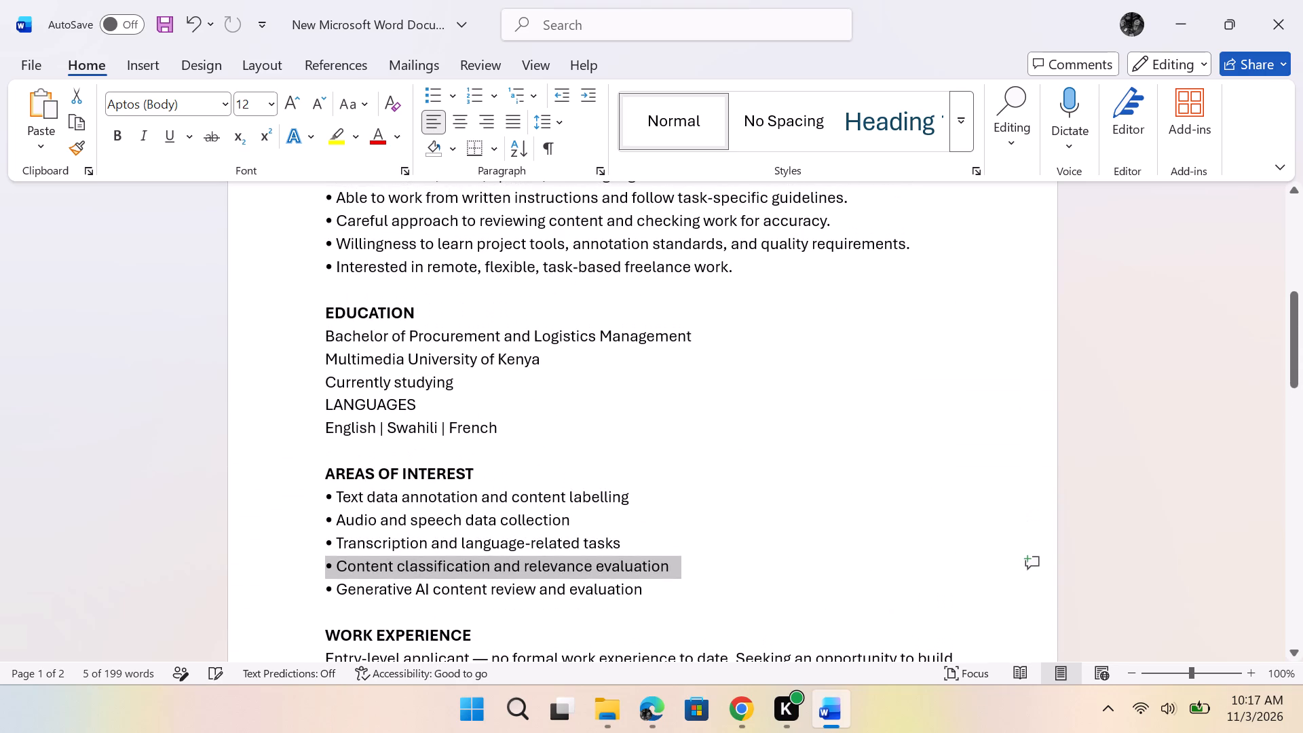
pyautogui.scroll(5, 441, 361)
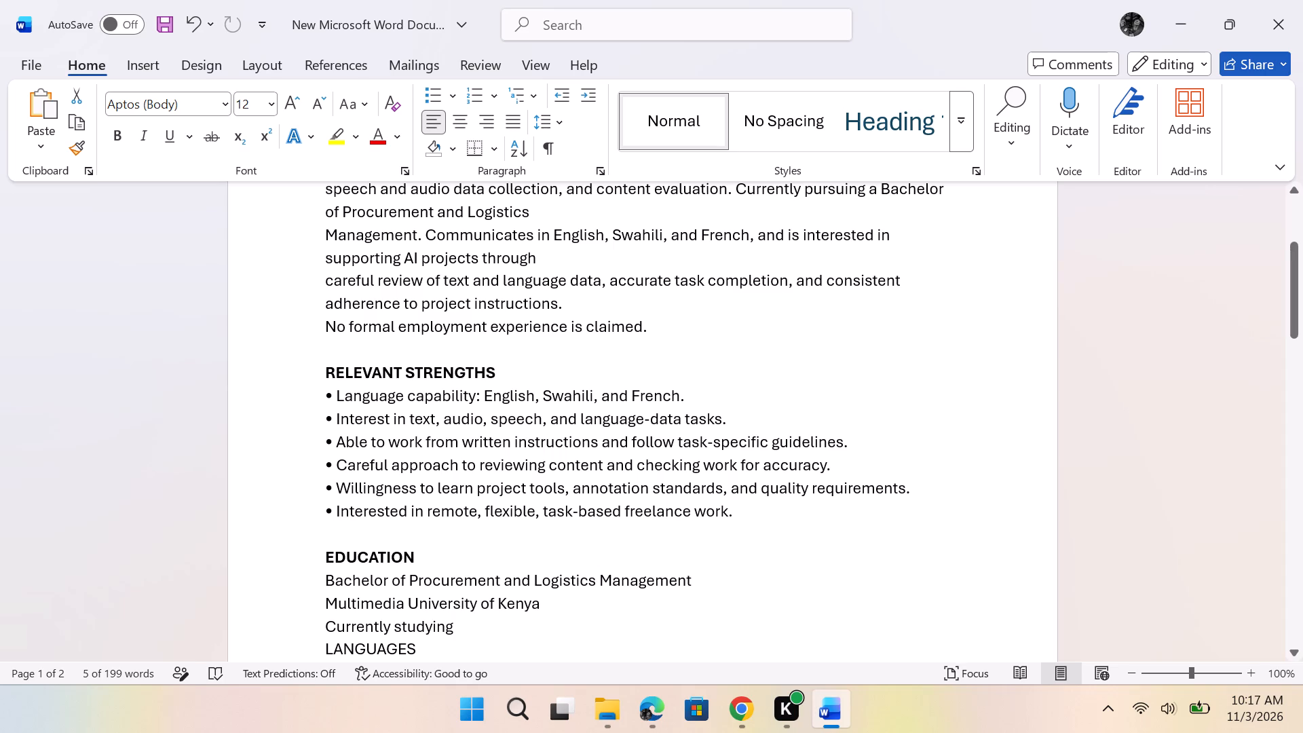
pyautogui.scroll(5, 559, 421)
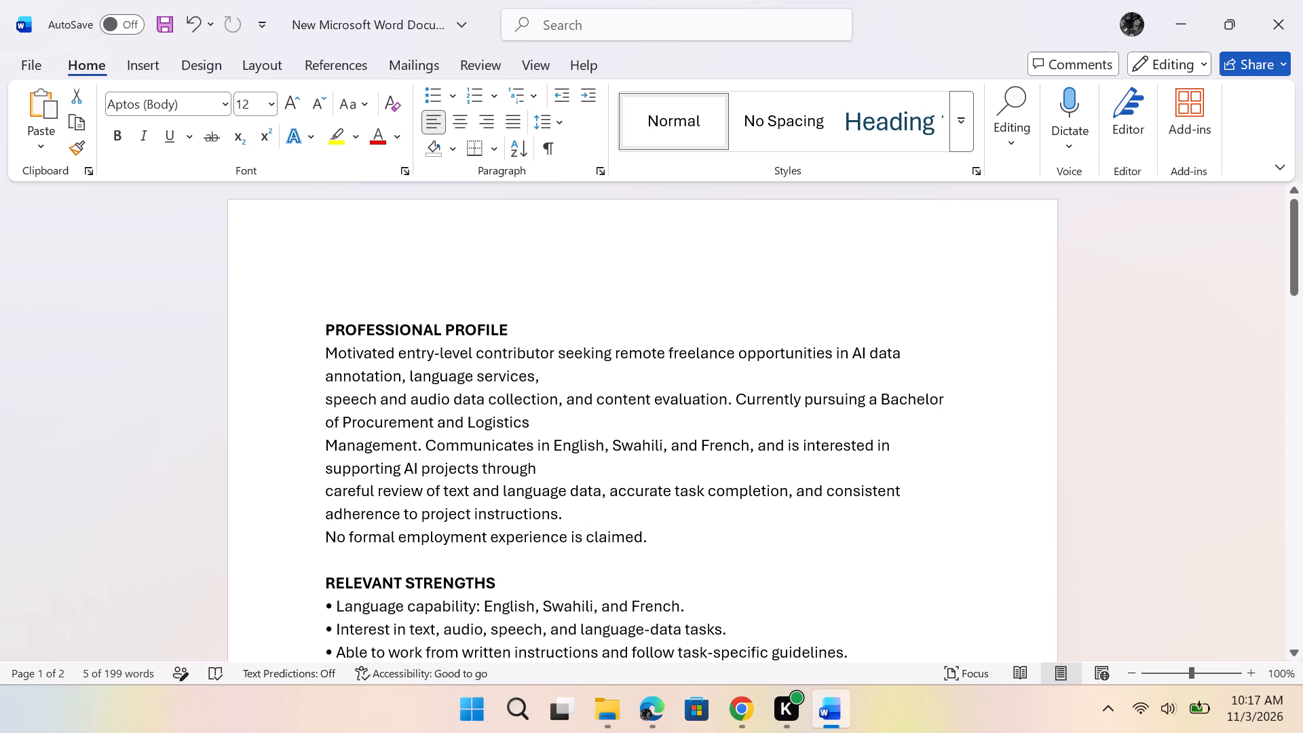
pyautogui.scroll(4, 677, 409)
pyautogui.scroll(-1, 677, 410)
pyautogui.scroll(10, 676, 411)
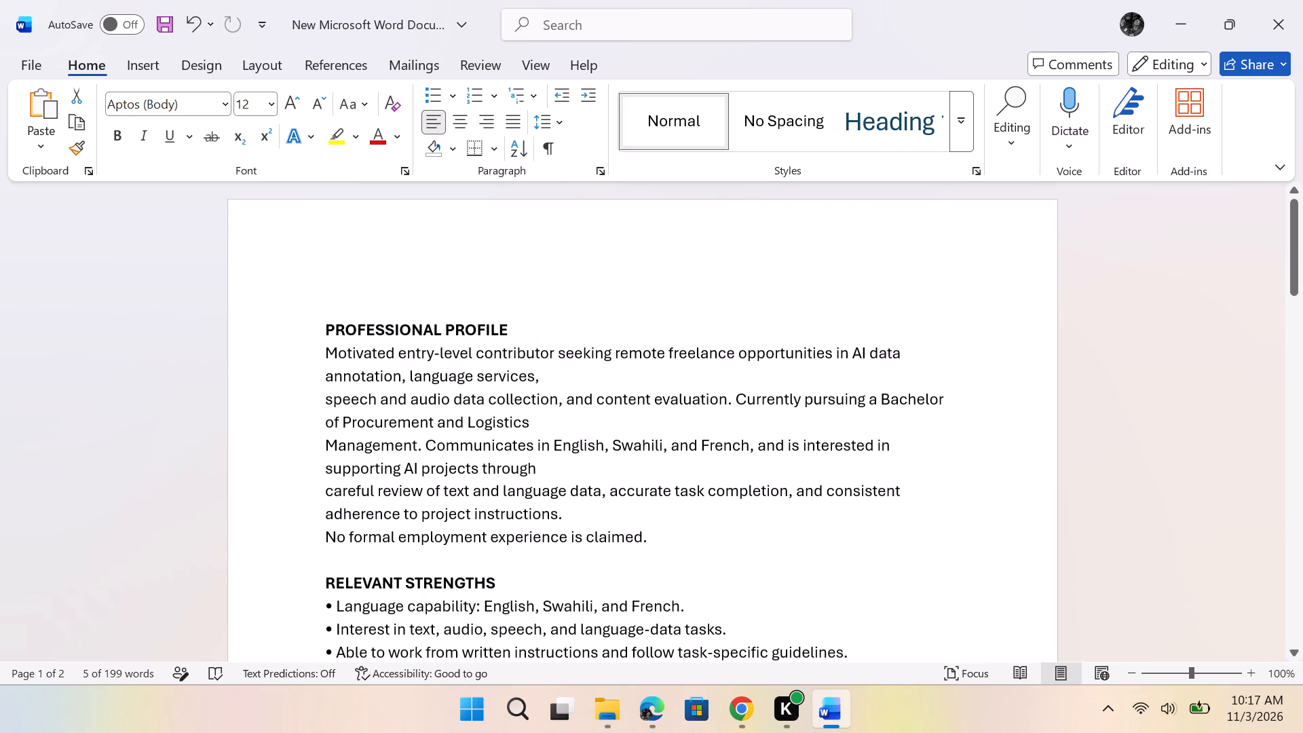
# Open the page 1 header for editing and set its empty line to bold.
pyautogui.rightClick(588, 271)
pyautogui.click(622, 286)
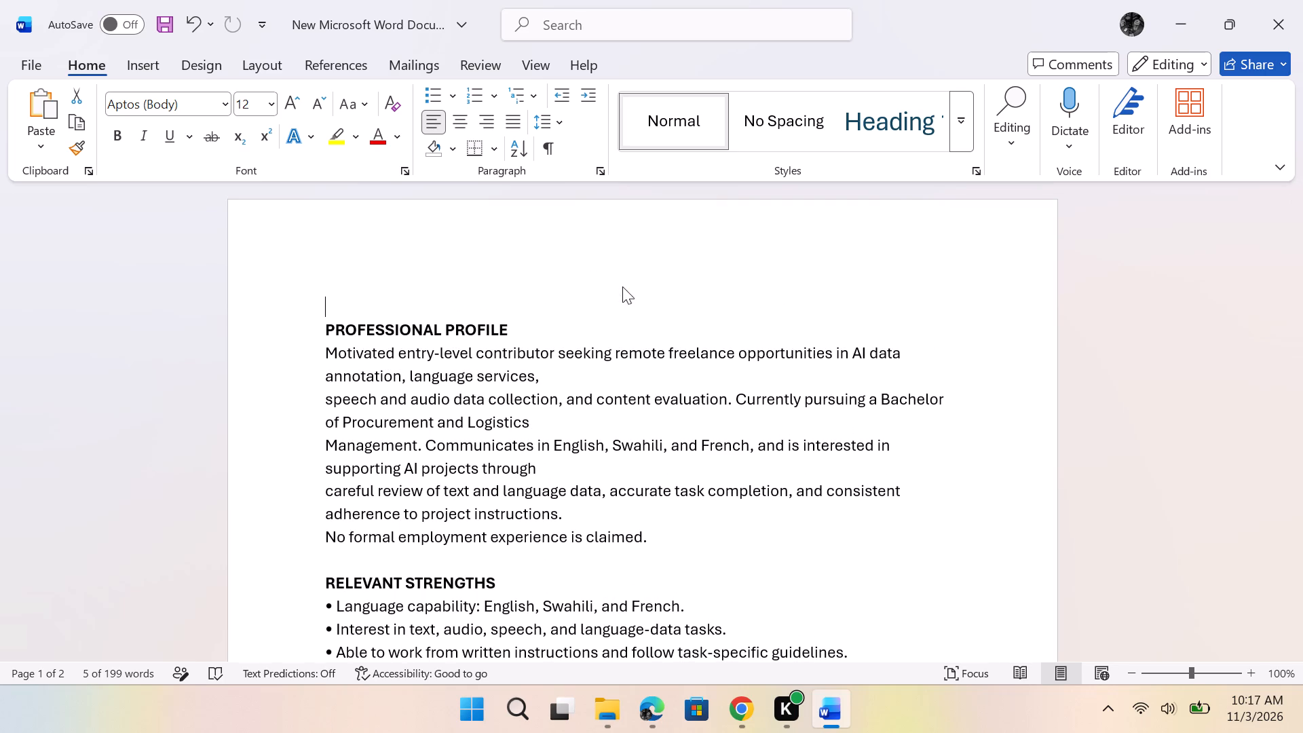
pyautogui.scroll(-12, 571, 326)
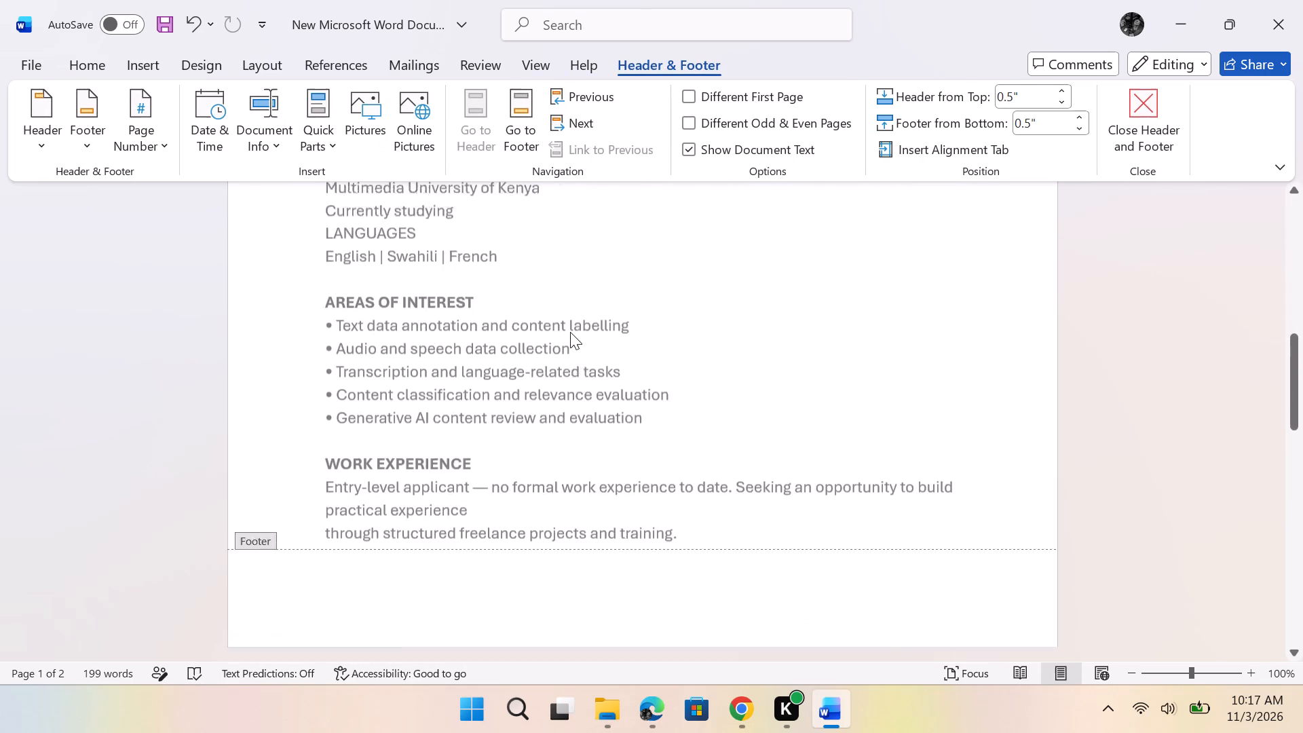
pyautogui.scroll(-5, 570, 332)
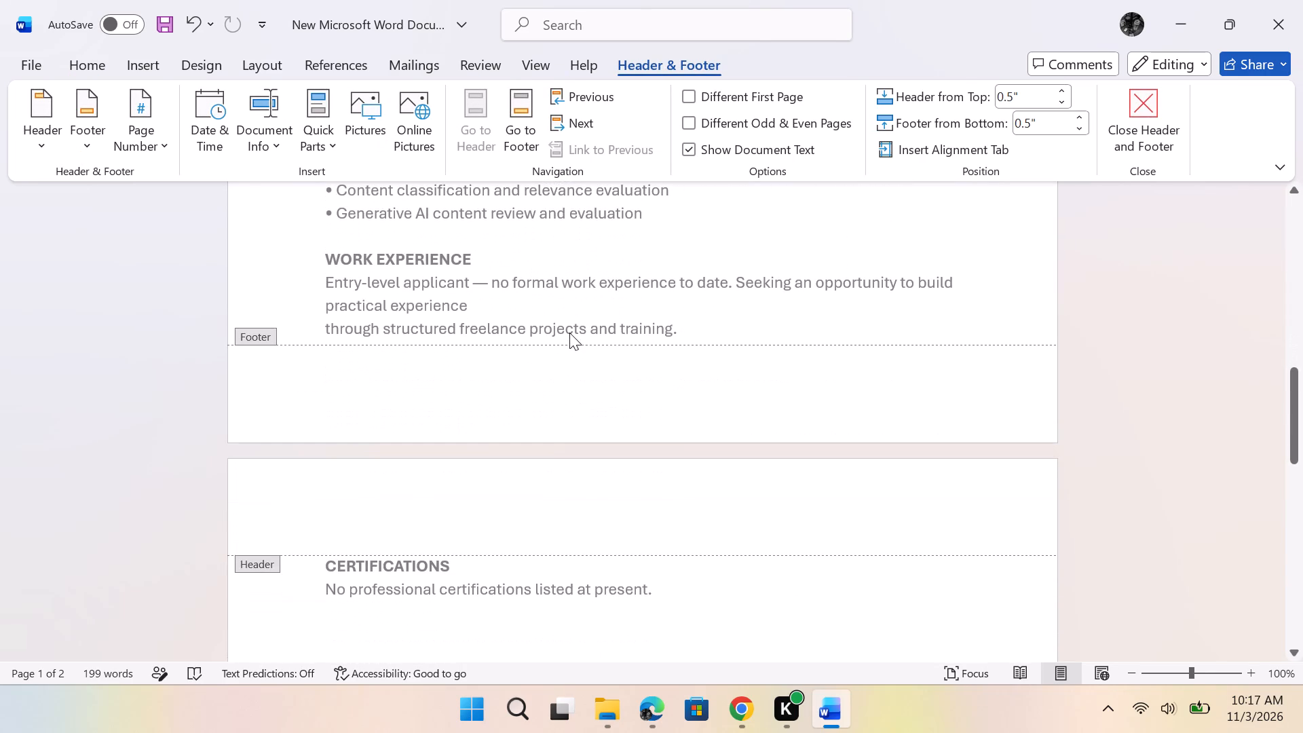
pyautogui.scroll(4, 569, 333)
pyautogui.scroll(19, 571, 330)
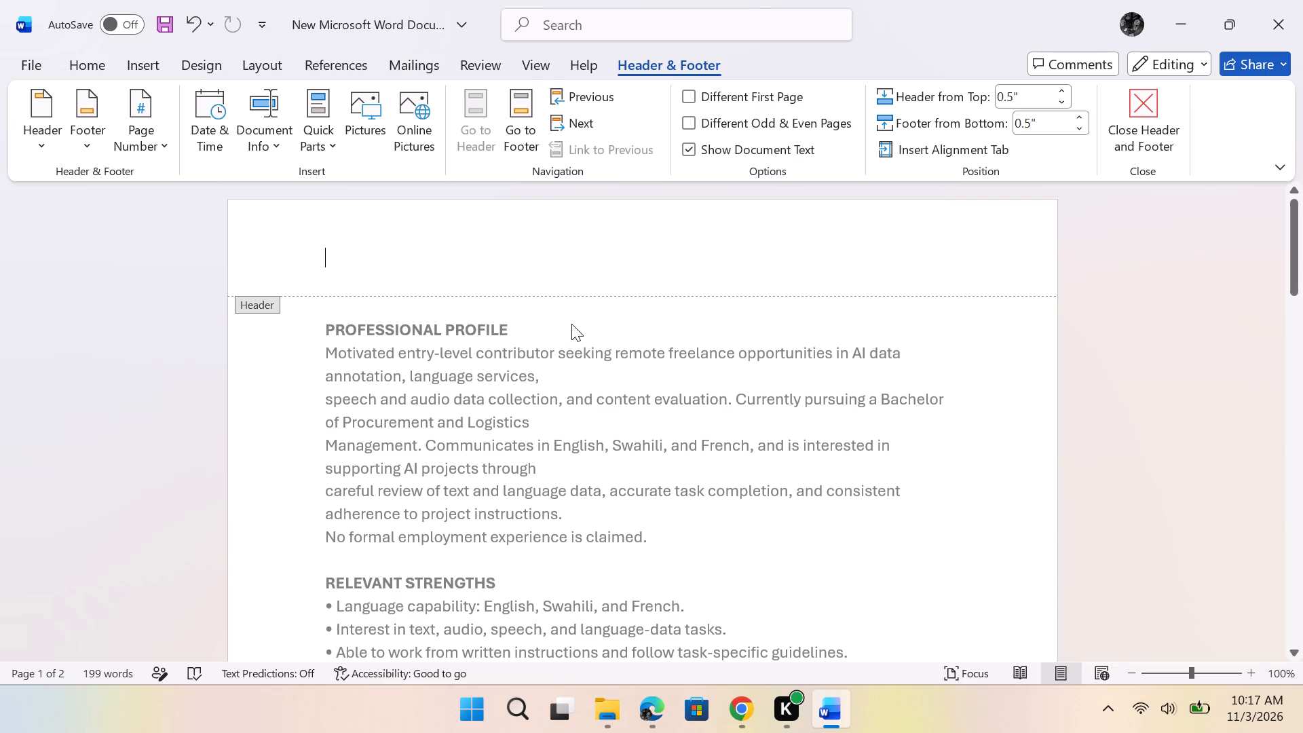
pyautogui.rightClick(564, 271)
pyautogui.click(581, 246)
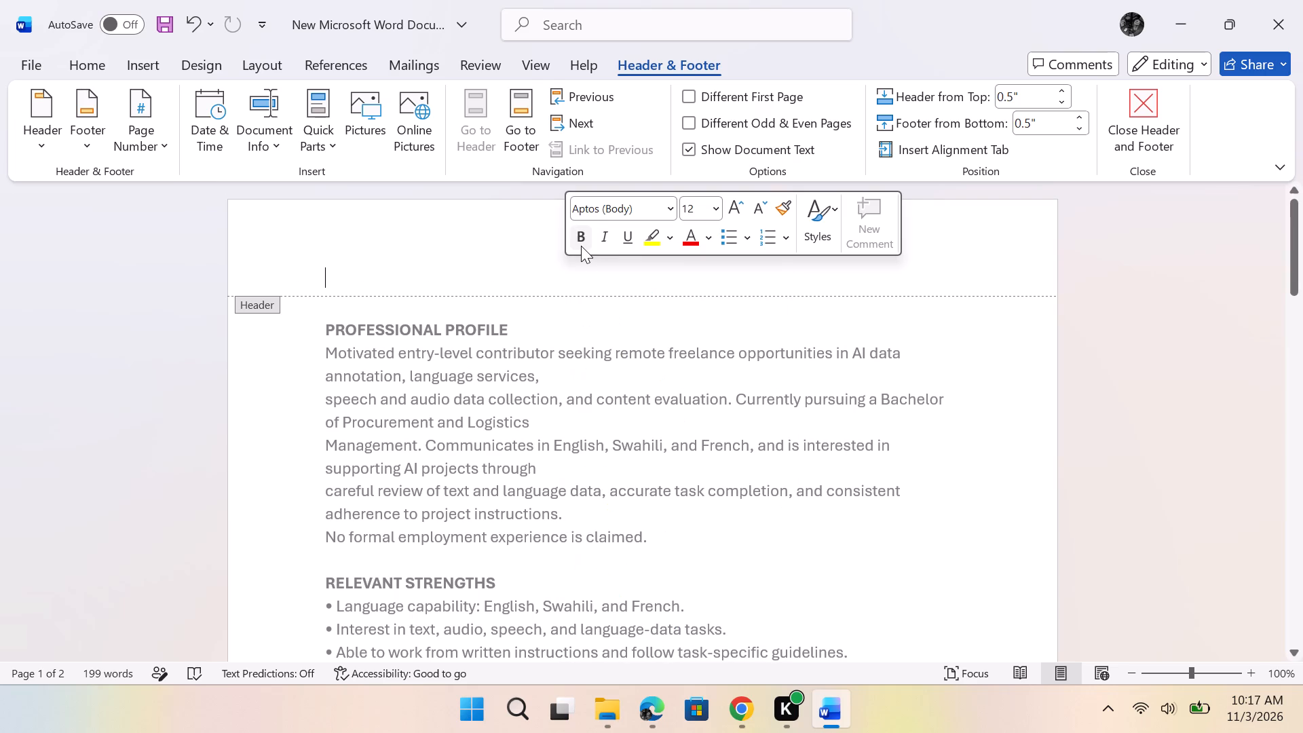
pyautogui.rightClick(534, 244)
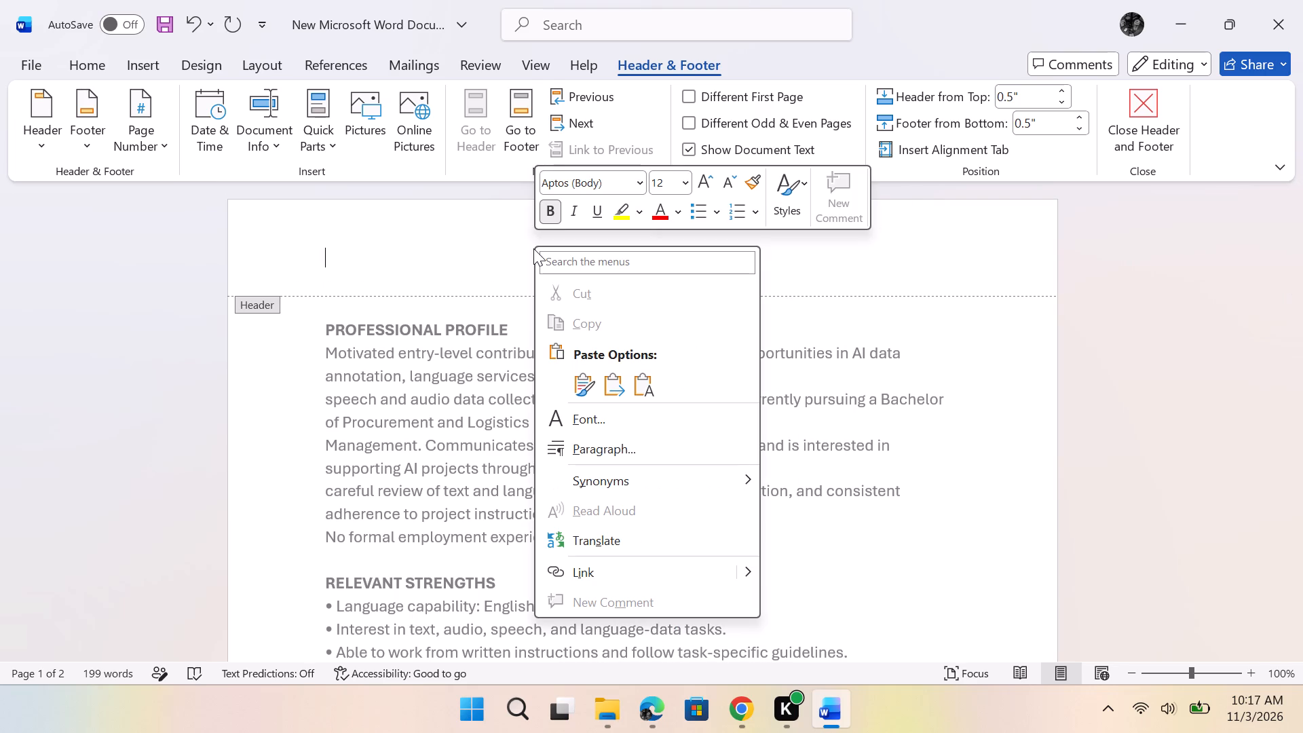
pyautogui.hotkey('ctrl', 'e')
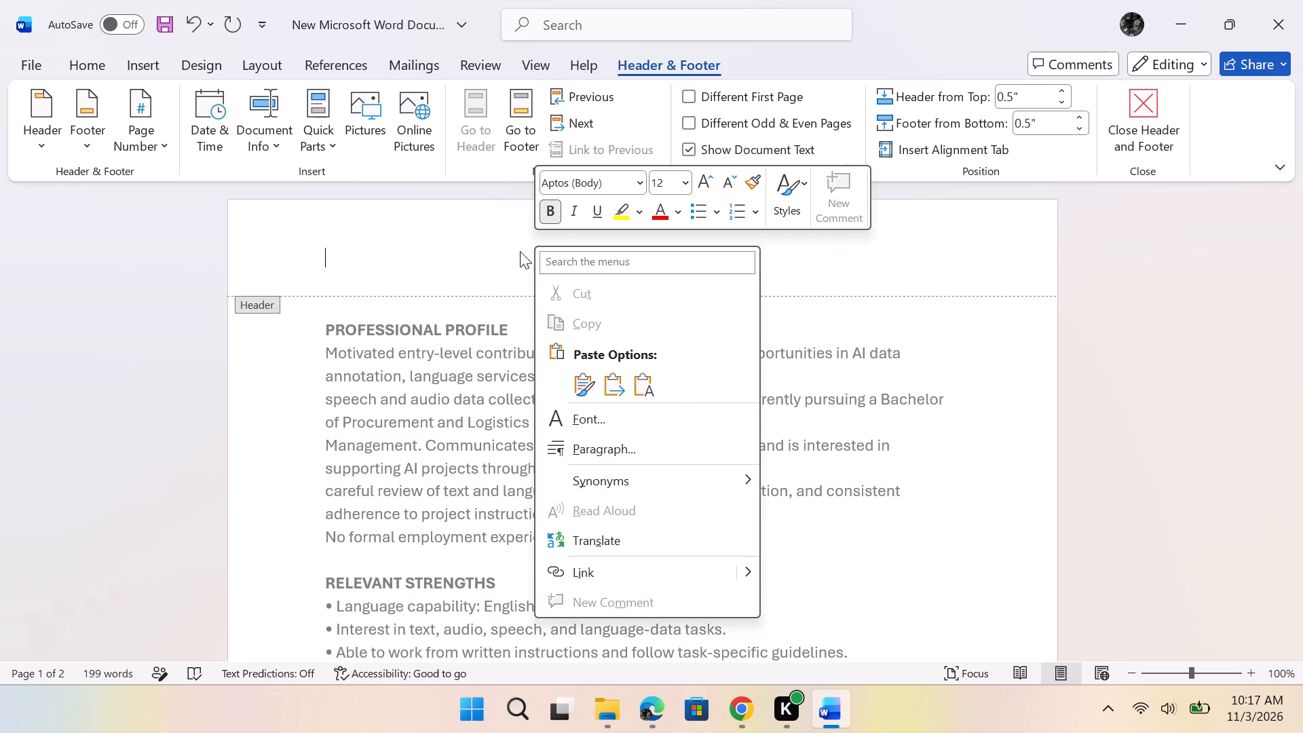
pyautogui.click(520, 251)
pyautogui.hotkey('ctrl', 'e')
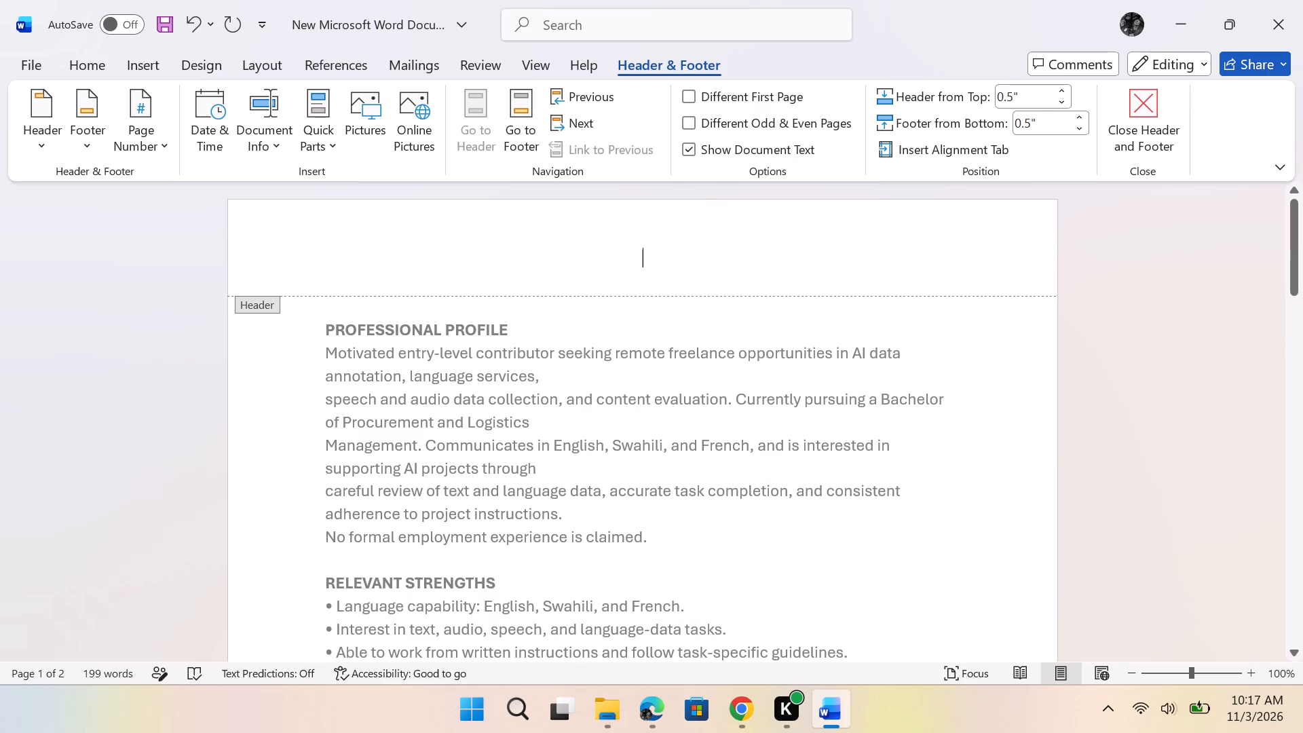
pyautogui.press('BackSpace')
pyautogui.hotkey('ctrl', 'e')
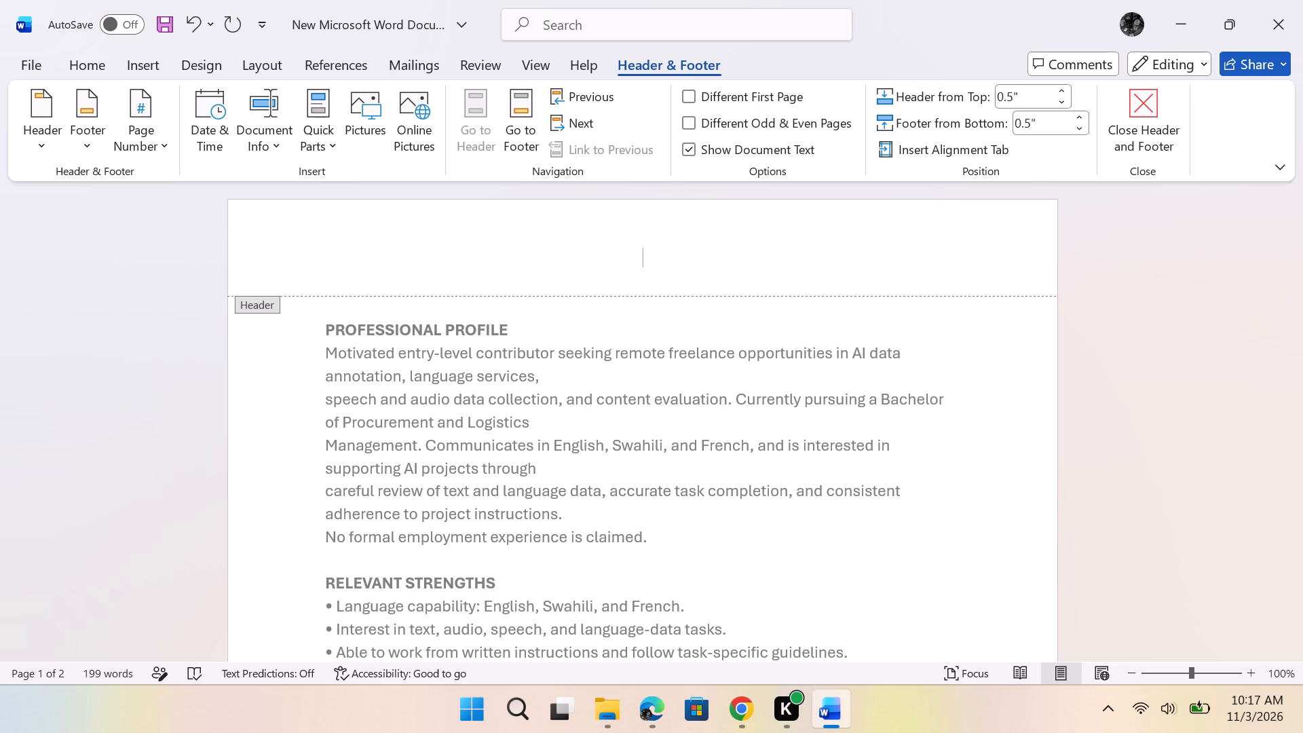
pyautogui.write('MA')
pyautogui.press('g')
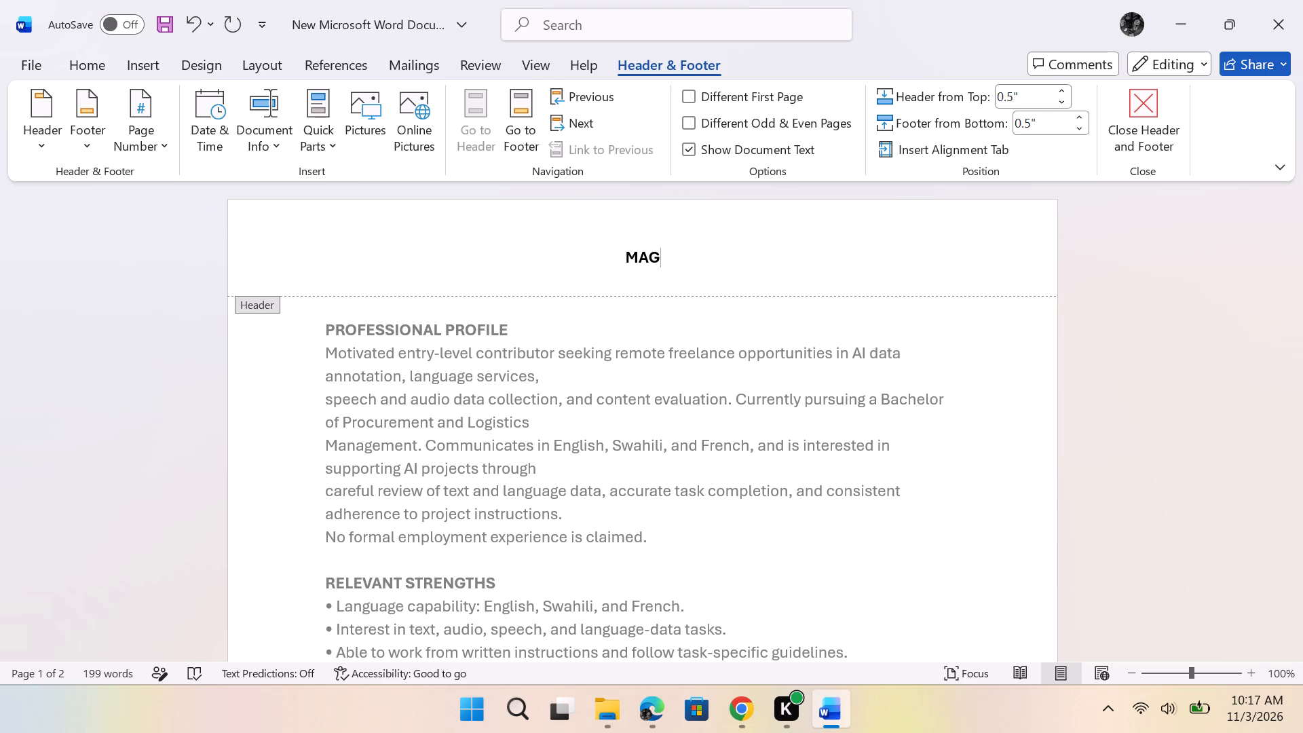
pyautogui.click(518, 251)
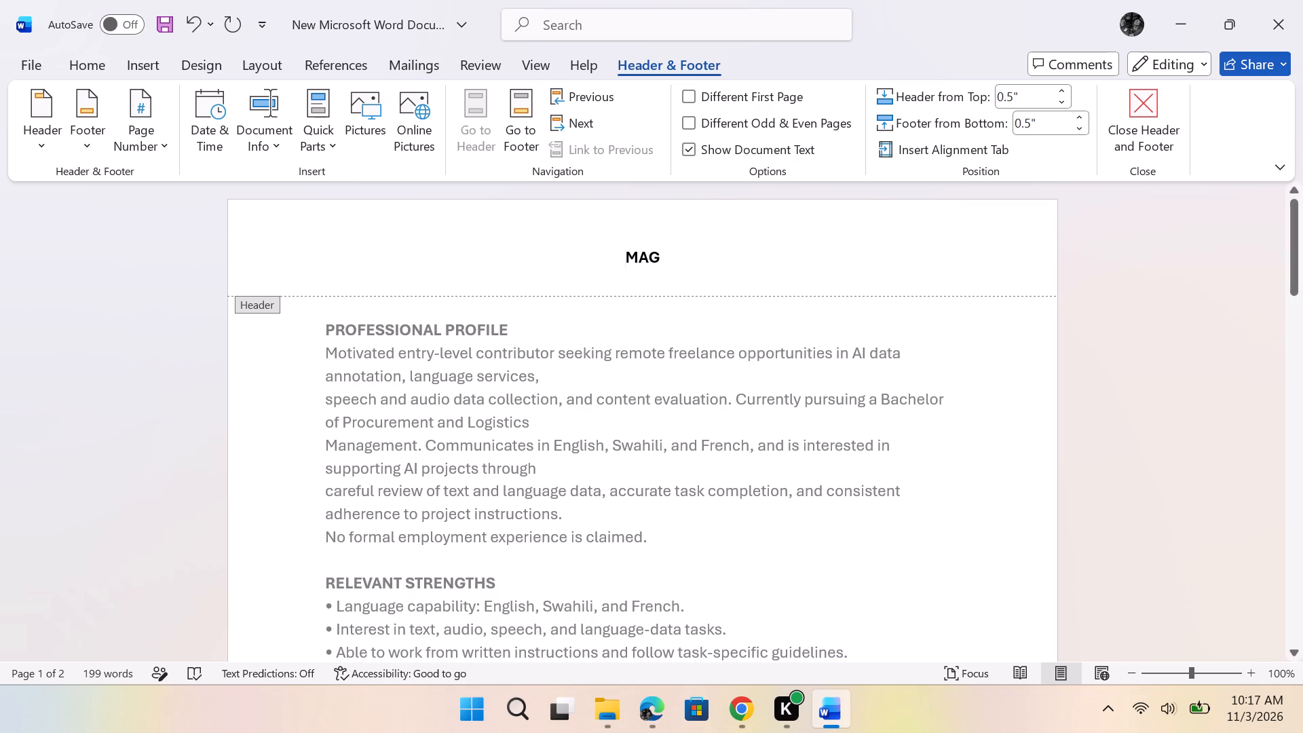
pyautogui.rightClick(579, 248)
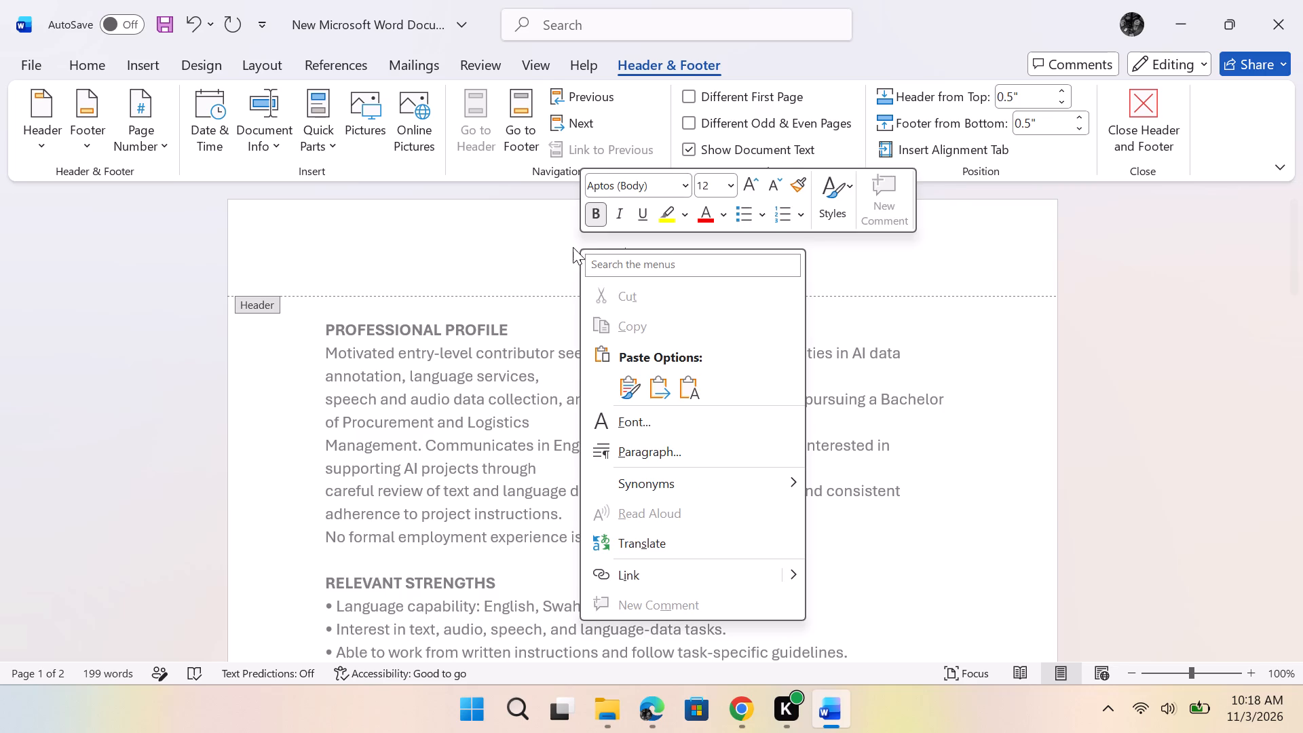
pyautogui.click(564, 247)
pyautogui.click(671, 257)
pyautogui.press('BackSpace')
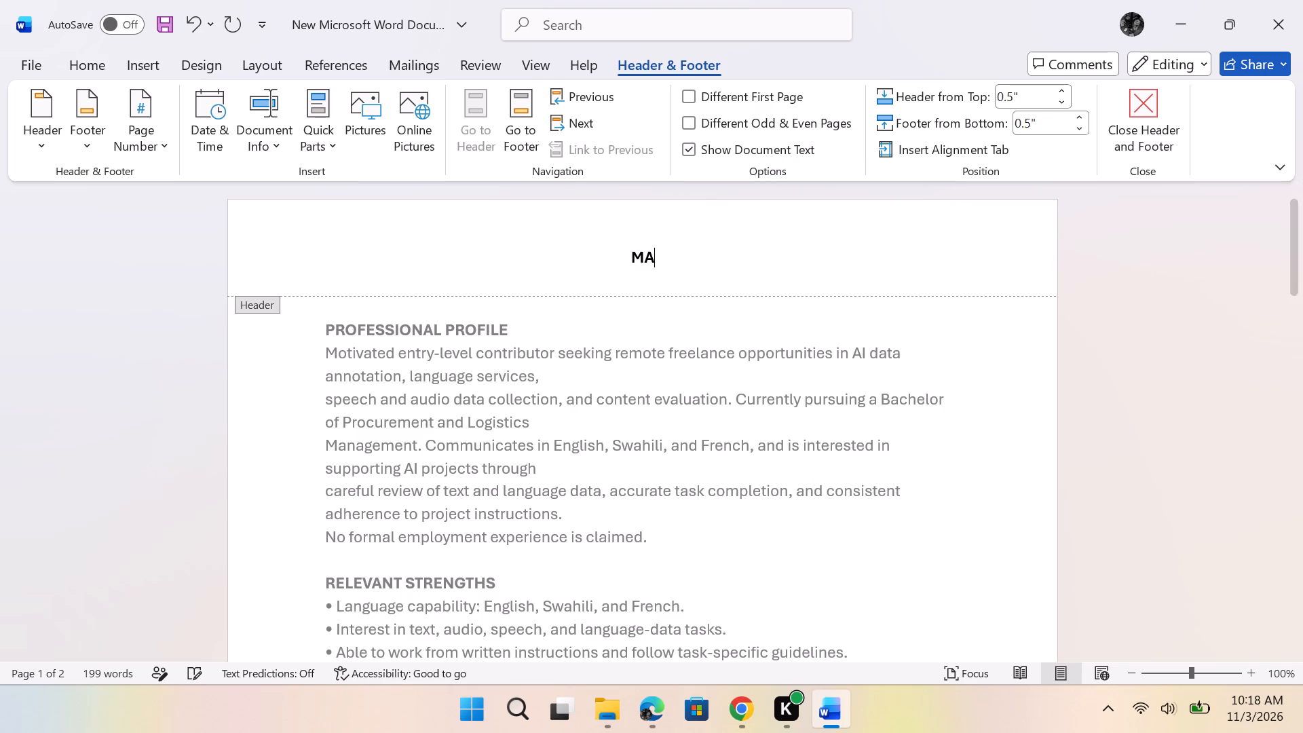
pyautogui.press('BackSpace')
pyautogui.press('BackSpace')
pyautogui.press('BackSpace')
# Paste the copied name and contact block into the page 1 header and centre it.
pyautogui.rightClick(671, 260)
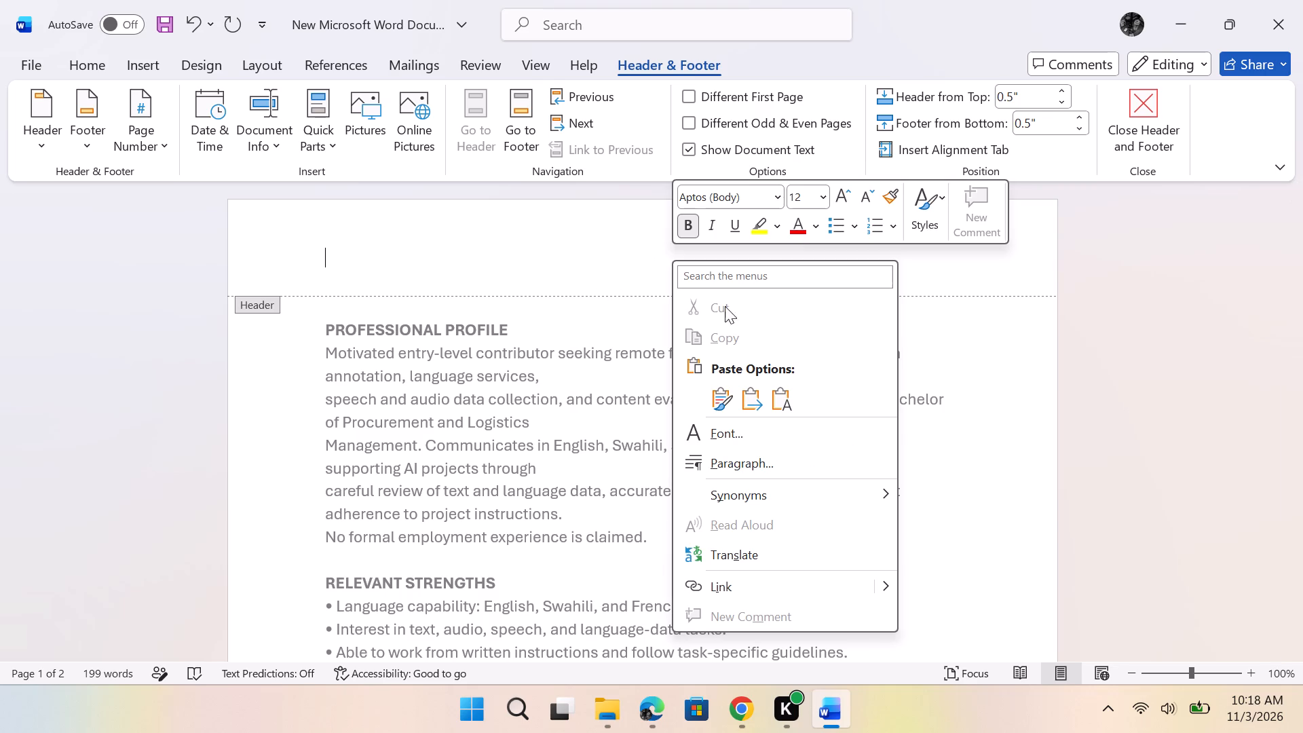
pyautogui.click(640, 244)
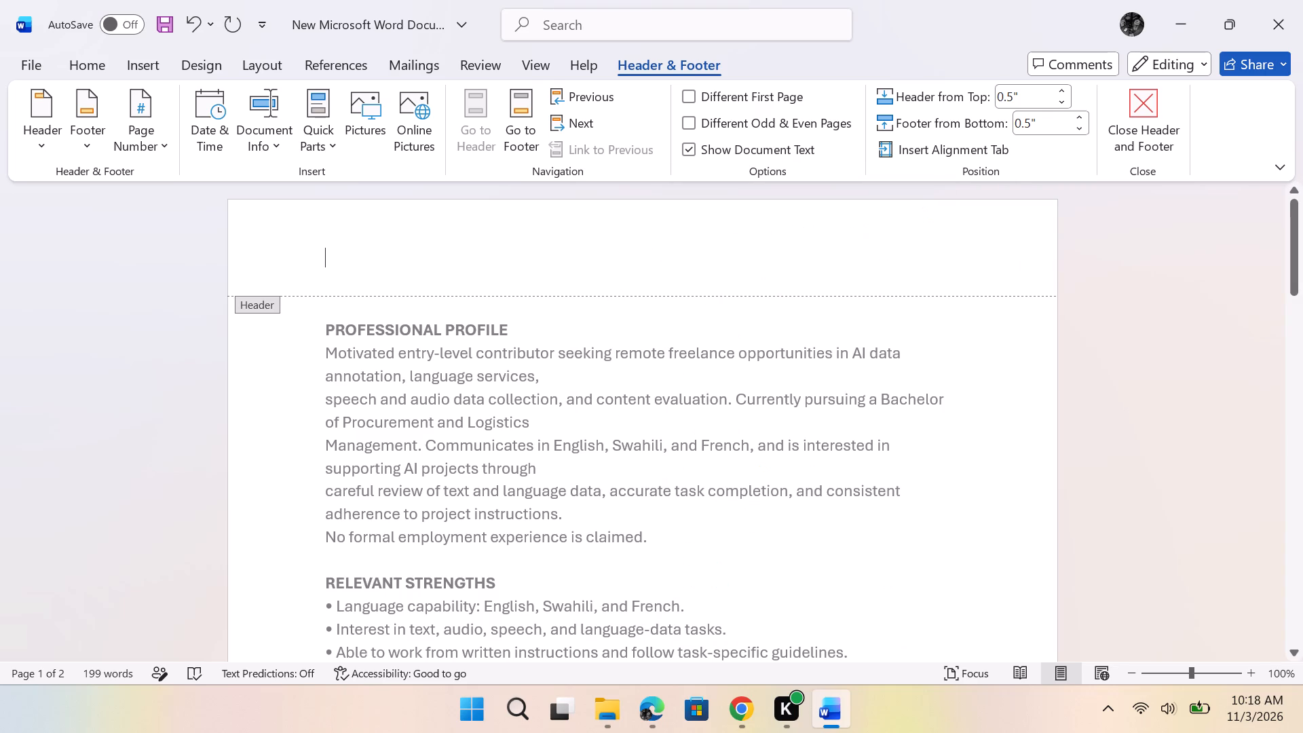
pyautogui.hotkey('ctrl', 'v')
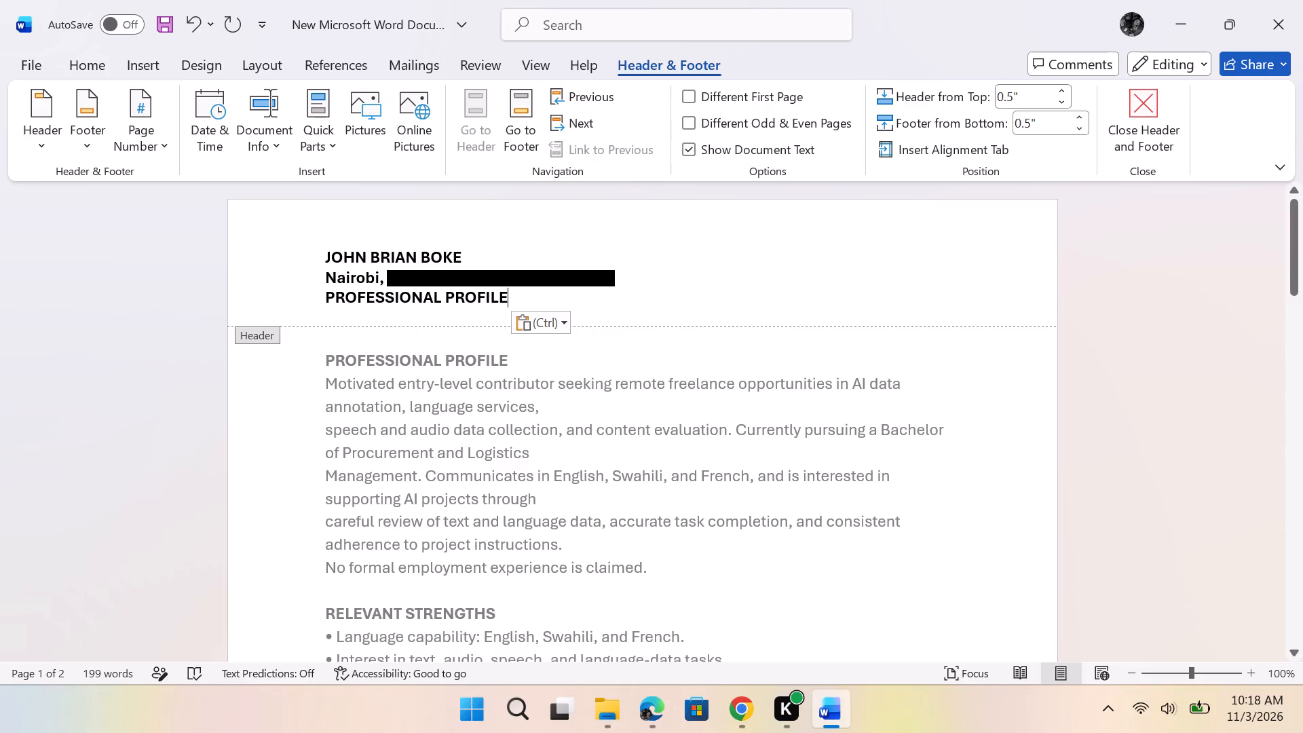
pyautogui.hotkey('ctrl', 'e')
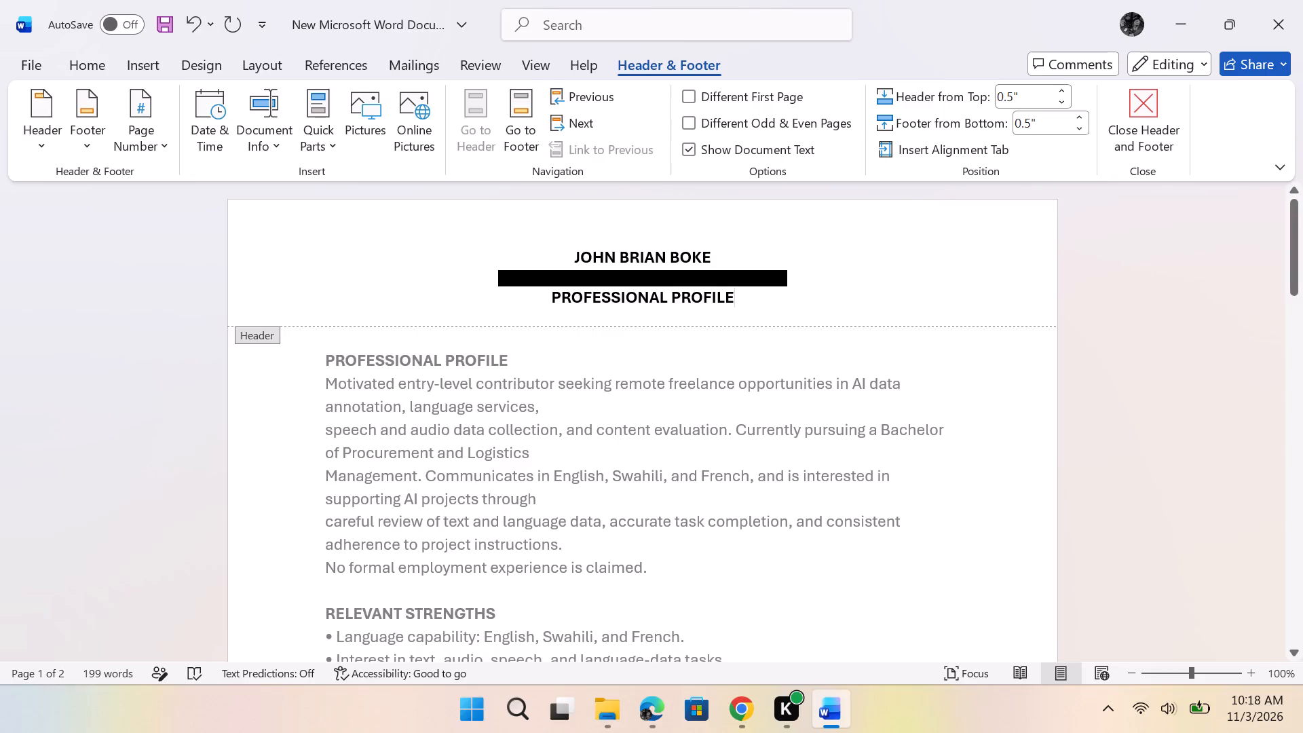
# Delete the pasted PROFESSIONAL PROFILE text beneath the contact line in the header.
pyautogui.press('BackSpace')
pyautogui.press('BackSpace')
pyautogui.press('BackSpace')
pyautogui.press('BackSpace')
pyautogui.press('BackSpace')
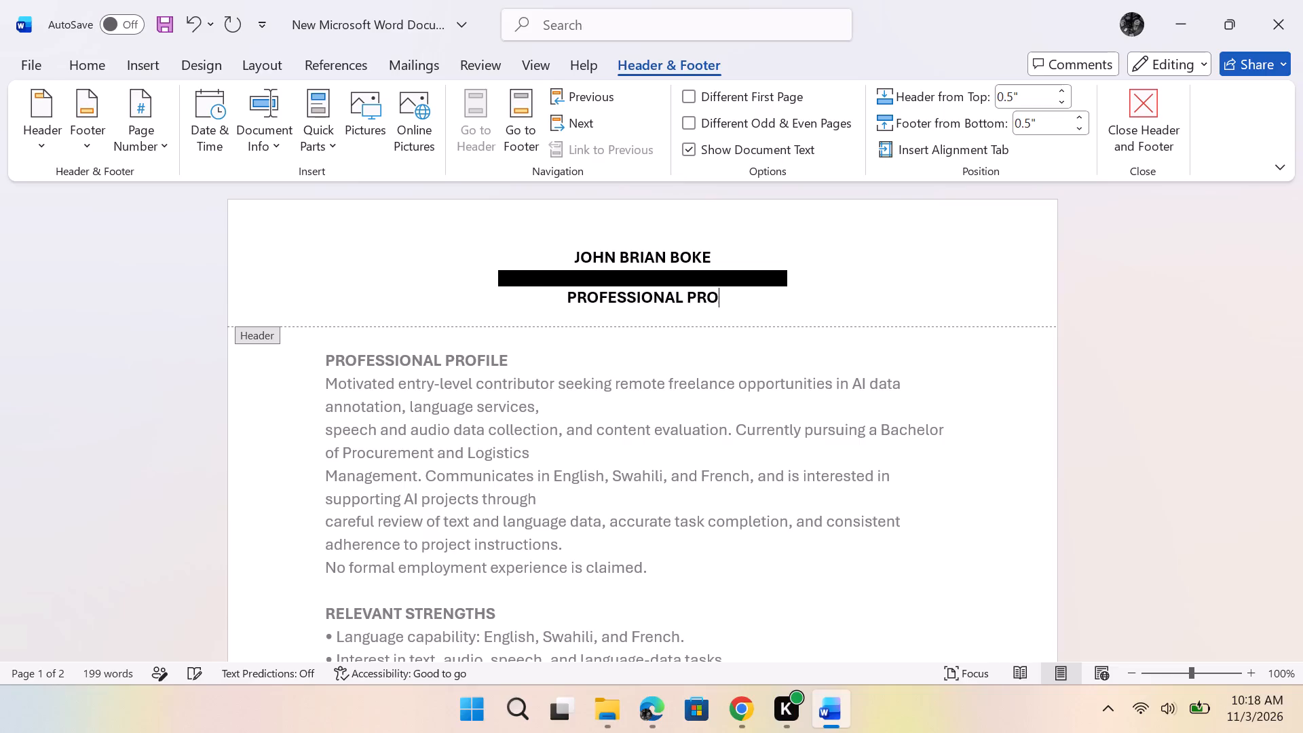
pyautogui.press('BackSpace')
pyautogui.press('BackSpace')
pyautogui.press('BackSpace')
pyautogui.press('BackSpace')
pyautogui.press('BackSpace')
pyautogui.press('BackSpace')
pyautogui.press('BackSpace')
pyautogui.press('BackSpace')
pyautogui.press('BackSpace')
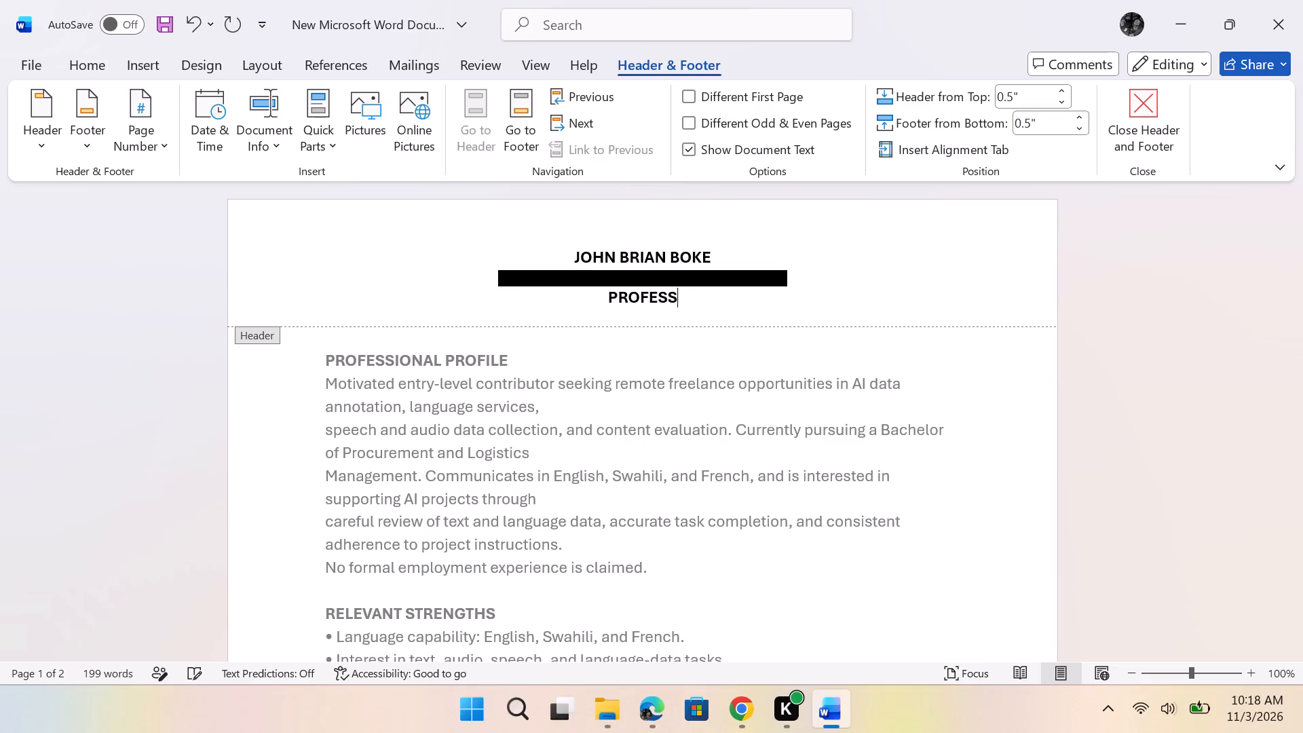
pyautogui.press('BackSpace')
pyautogui.press('BackSpace')
pyautogui.press('BackSpace')
pyautogui.press('BackSpace')
pyautogui.press('BackSpace')
pyautogui.press('BackSpace')
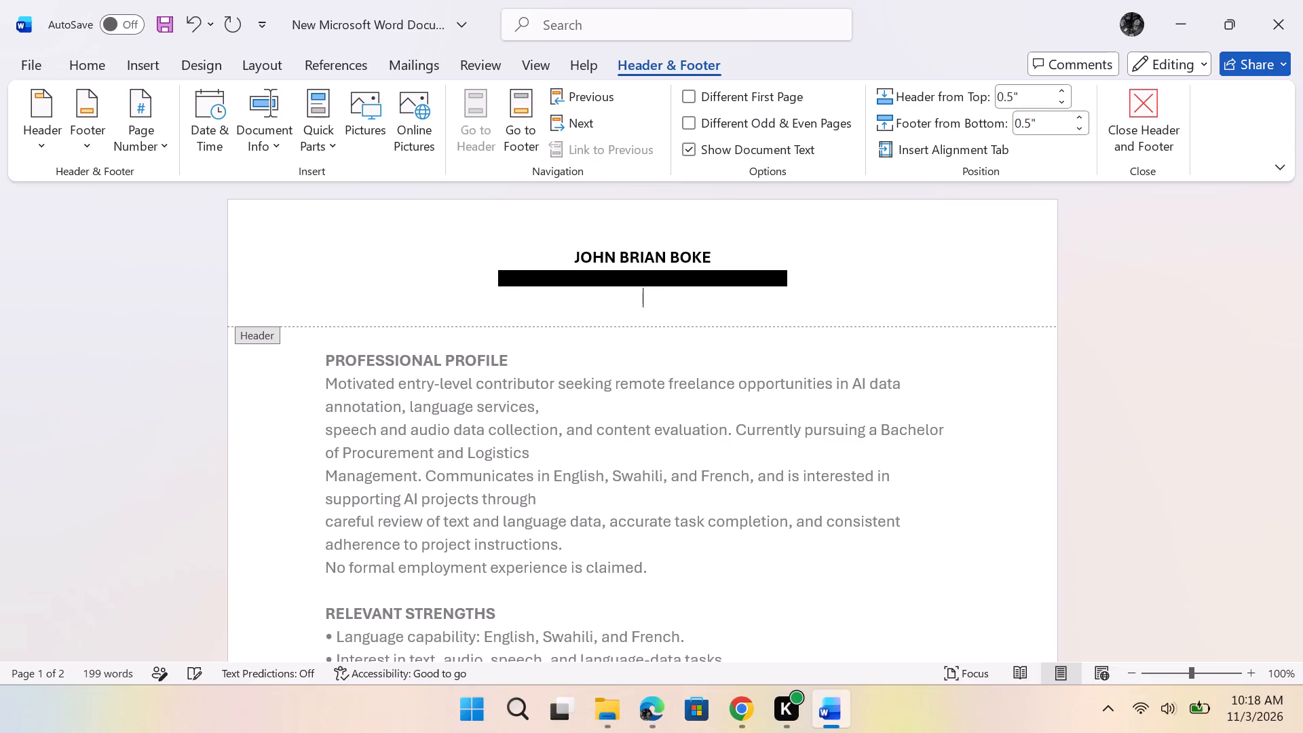
pyautogui.scroll(-17, 454, 297)
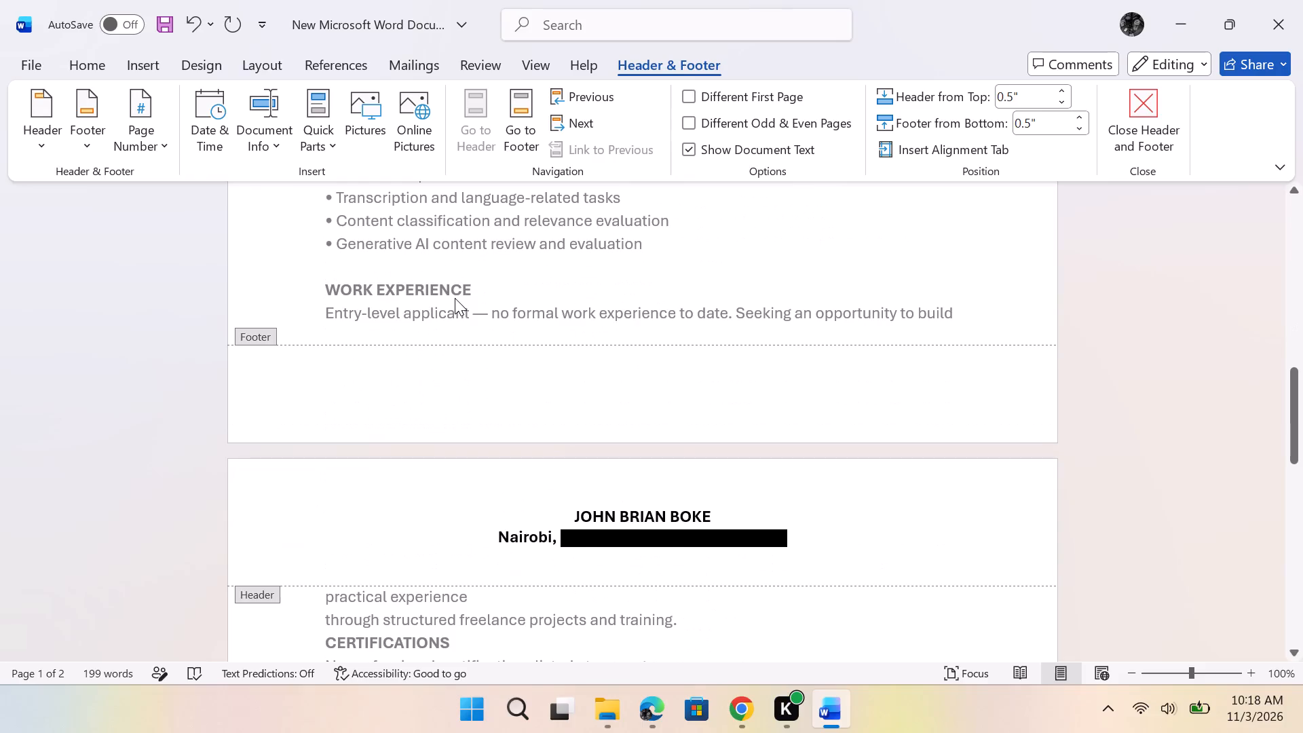
# Delete the name and contact block from the header on page 2, leaving the header empty.
pyautogui.click(821, 536)
pyautogui.press('BackSpace')
pyautogui.press('BackSpace')
pyautogui.press('BackSpace')
pyautogui.press('BackSpace')
pyautogui.press('BackSpace')
pyautogui.press('BackSpace')
pyautogui.press('BackSpace')
pyautogui.press('BackSpace')
pyautogui.press('BackSpace')
pyautogui.press('BackSpace')
pyautogui.press('BackSpace')
pyautogui.press('BackSpace')
pyautogui.press('BackSpace')
pyautogui.press('BackSpace')
pyautogui.press('BackSpace')
pyautogui.press('BackSpace')
pyautogui.press('BackSpace')
pyautogui.press('BackSpace')
pyautogui.press('BackSpace')
pyautogui.press('BackSpace')
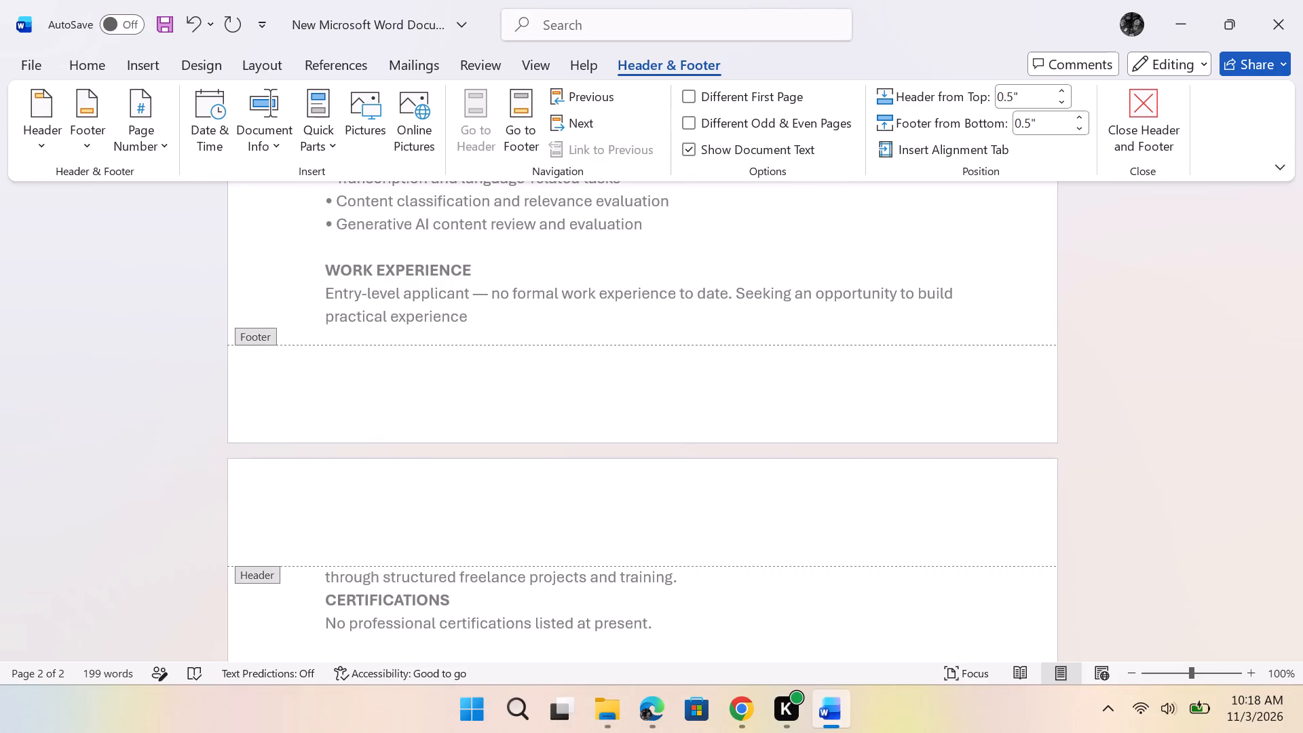
# Return to the top of page 1 and exit header editing to get back to the body text.
pyautogui.scroll(3, 1082, 515)
pyautogui.scroll(9, 642, 483)
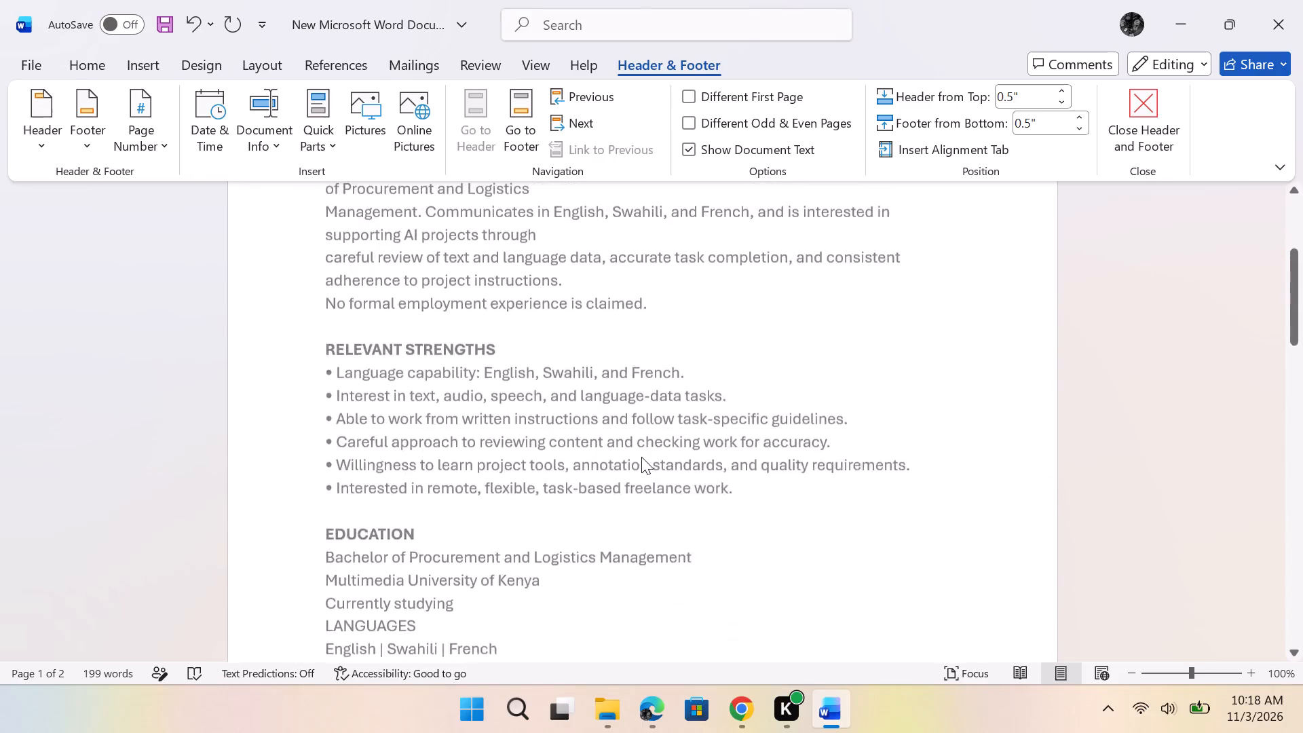
pyautogui.scroll(12, 641, 457)
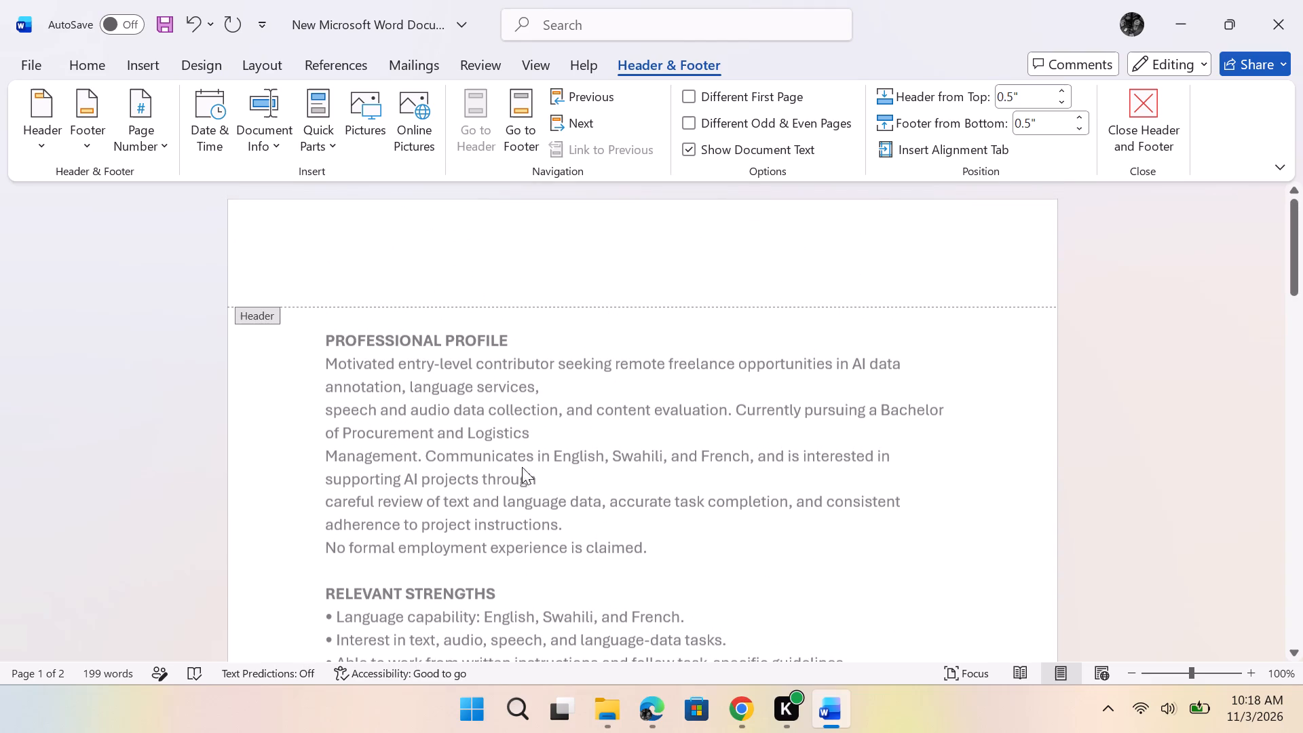
pyautogui.click(175, 442)
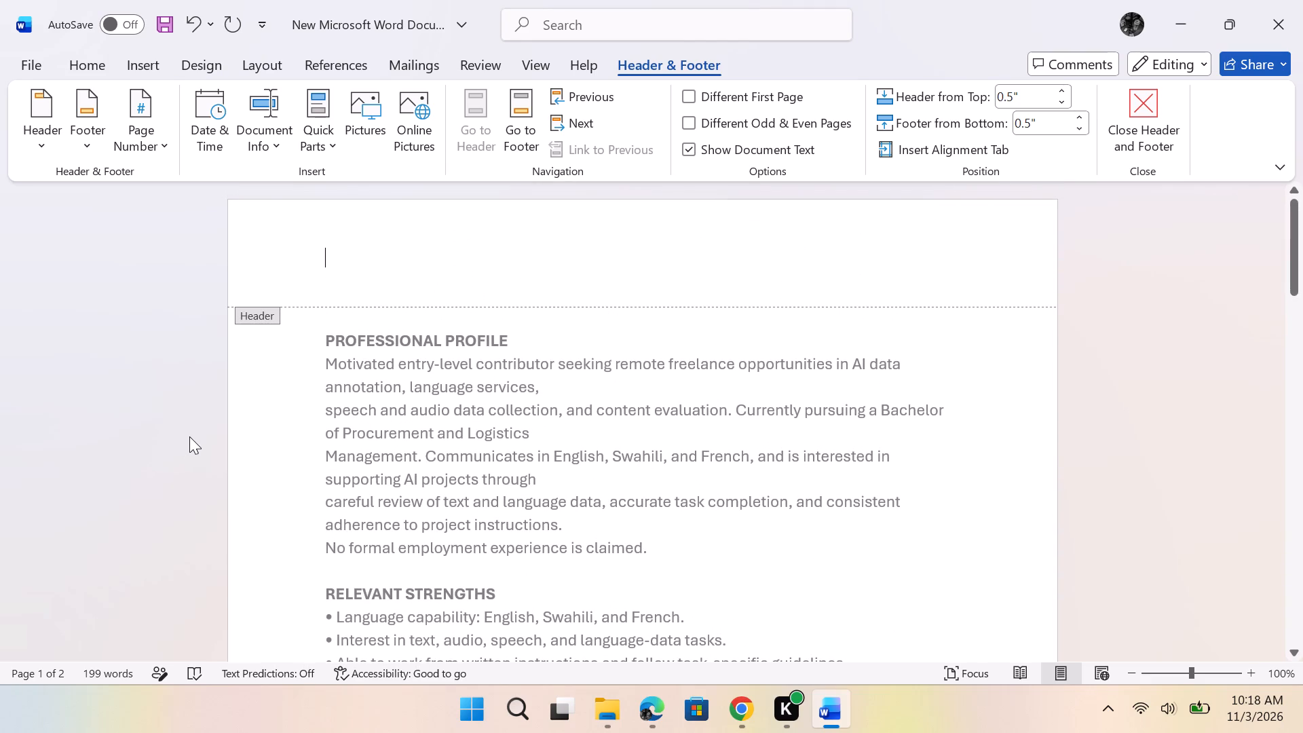
pyautogui.click(210, 456)
pyautogui.click(358, 298)
pyautogui.click(95, 344)
pyautogui.click(111, 343)
pyautogui.click(244, 315)
pyautogui.moveTo(272, 383); pyautogui.dragTo(287, 394)
pyautogui.click(288, 395)
pyautogui.rightClick(503, 271)
pyautogui.doubleClick(136, 449)
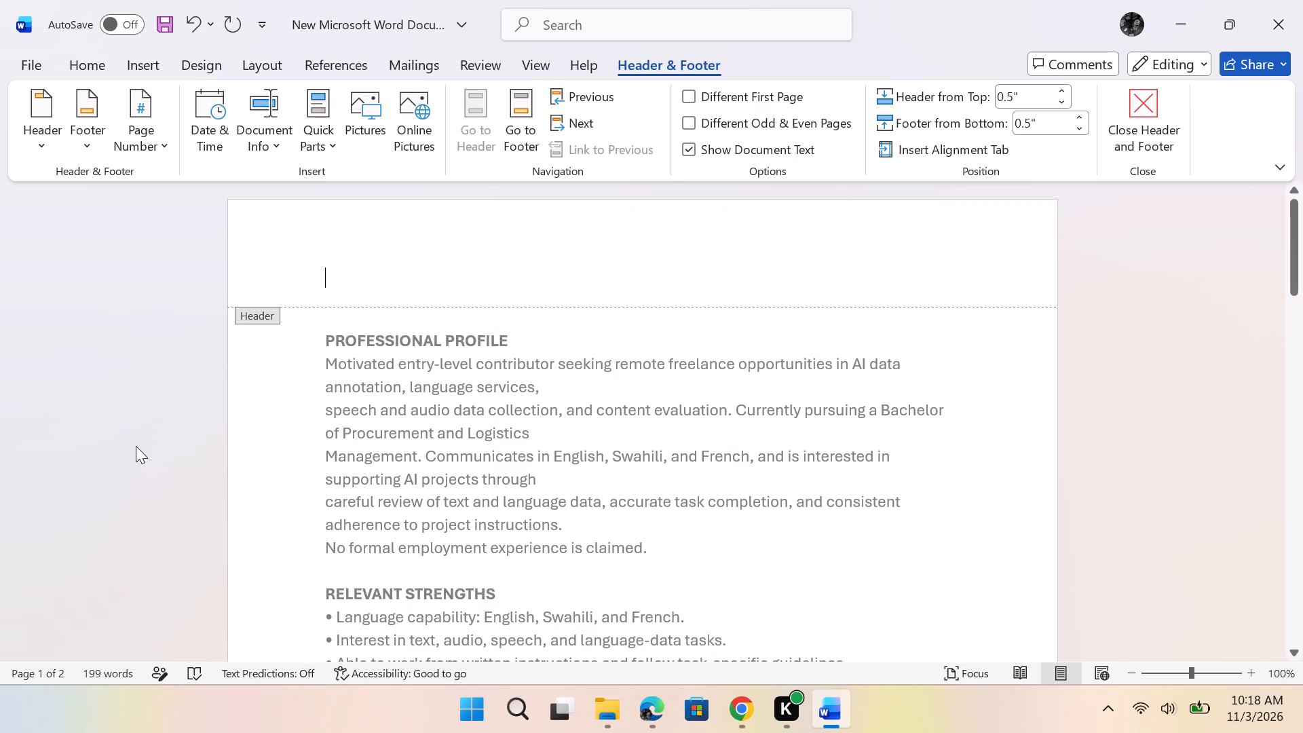
pyautogui.doubleClick(136, 440)
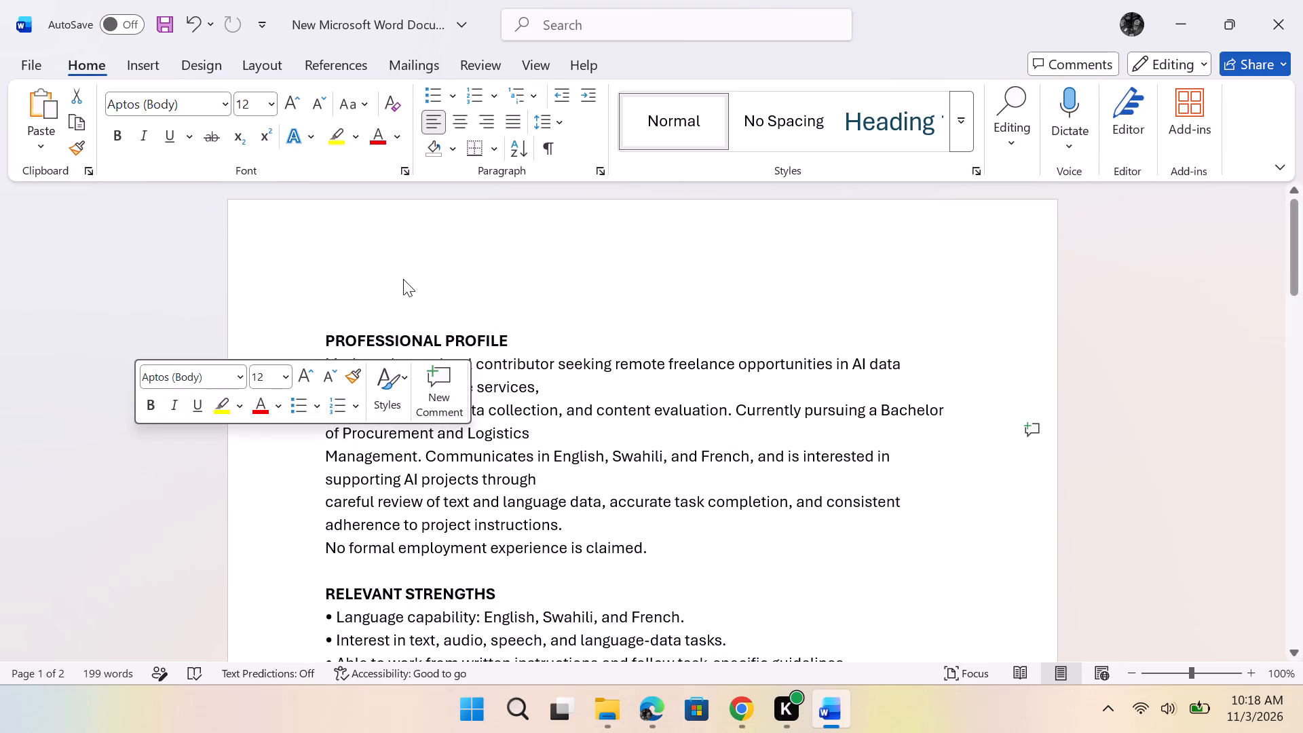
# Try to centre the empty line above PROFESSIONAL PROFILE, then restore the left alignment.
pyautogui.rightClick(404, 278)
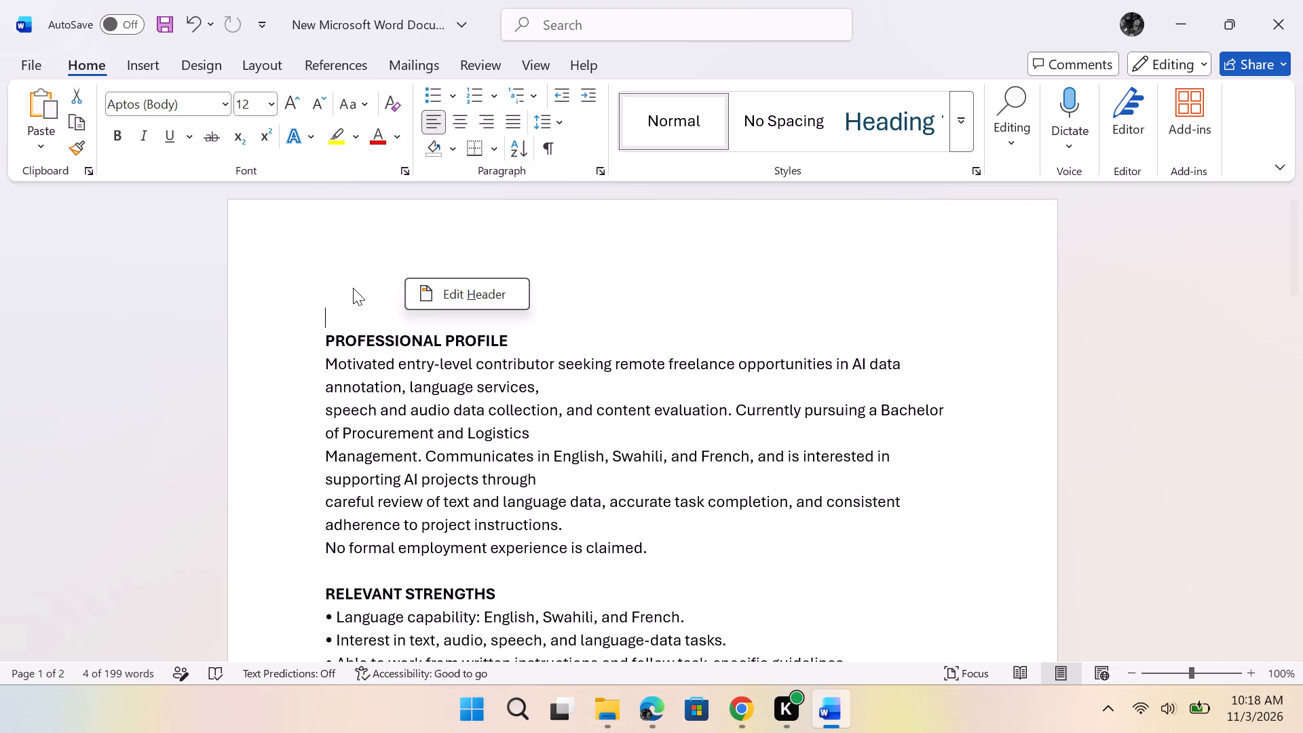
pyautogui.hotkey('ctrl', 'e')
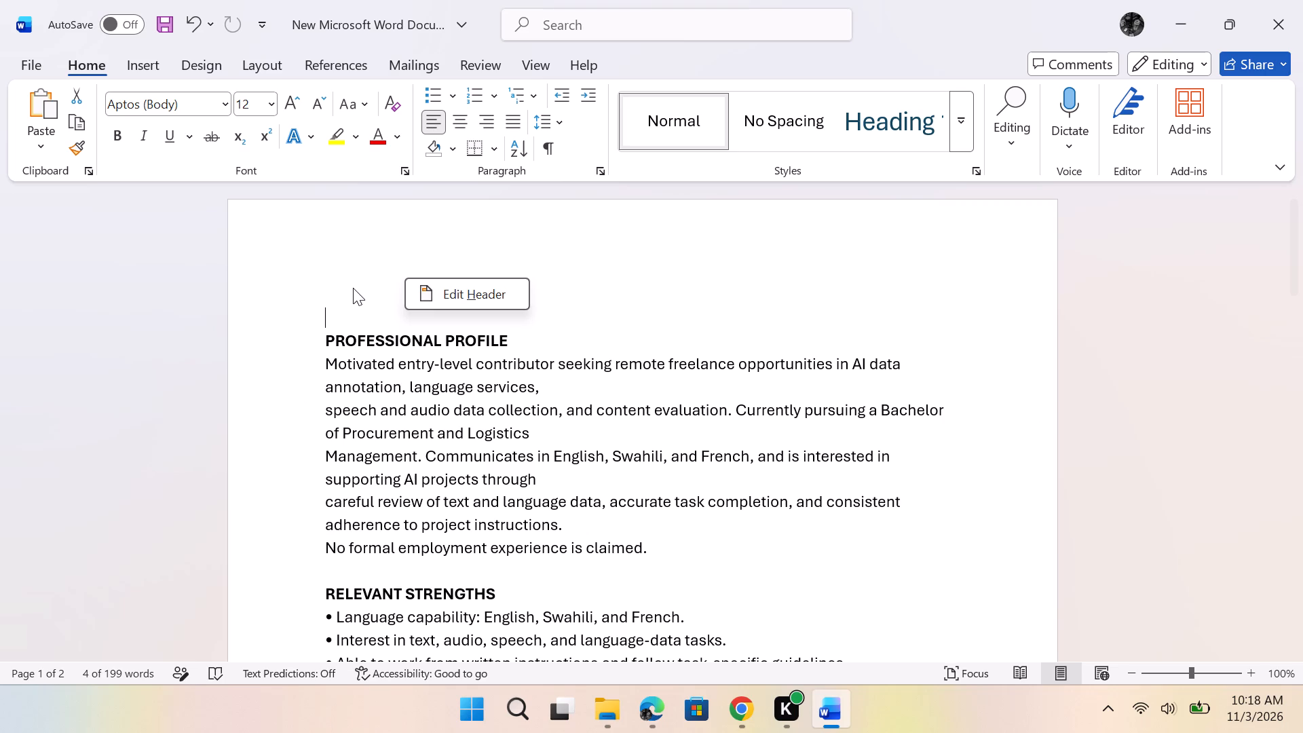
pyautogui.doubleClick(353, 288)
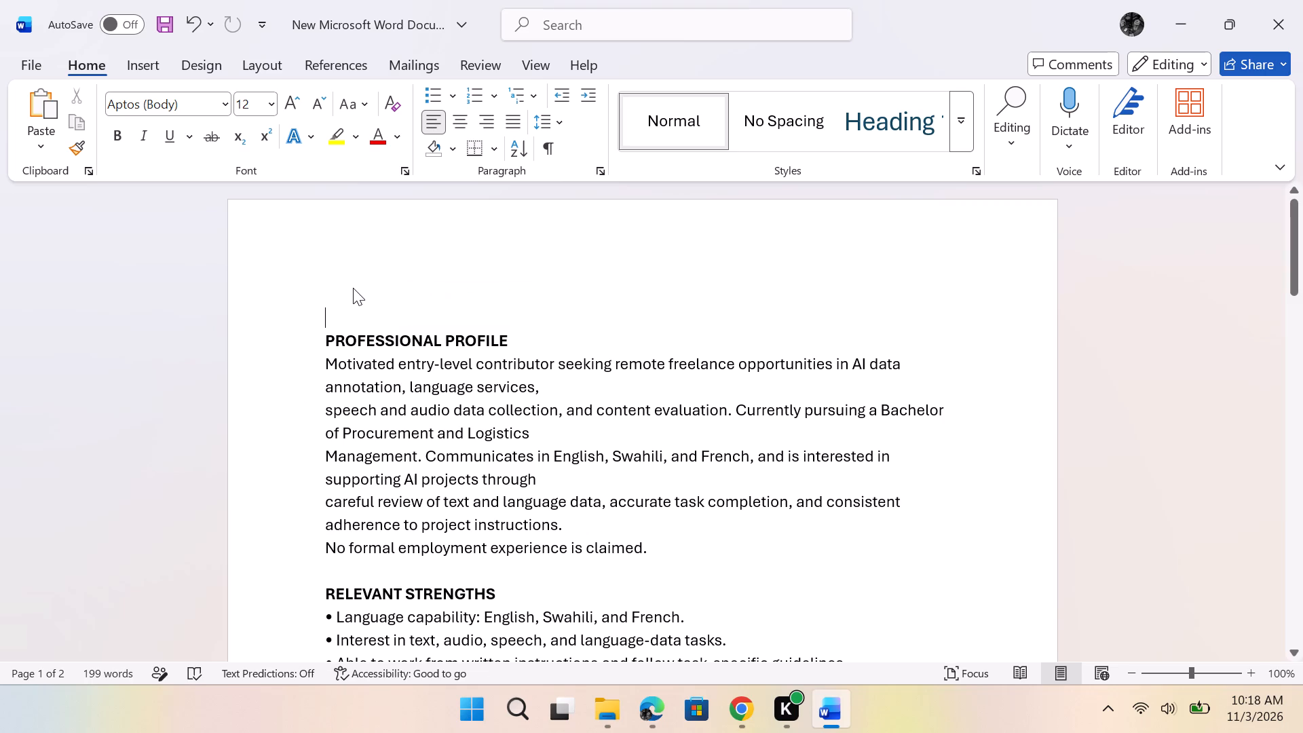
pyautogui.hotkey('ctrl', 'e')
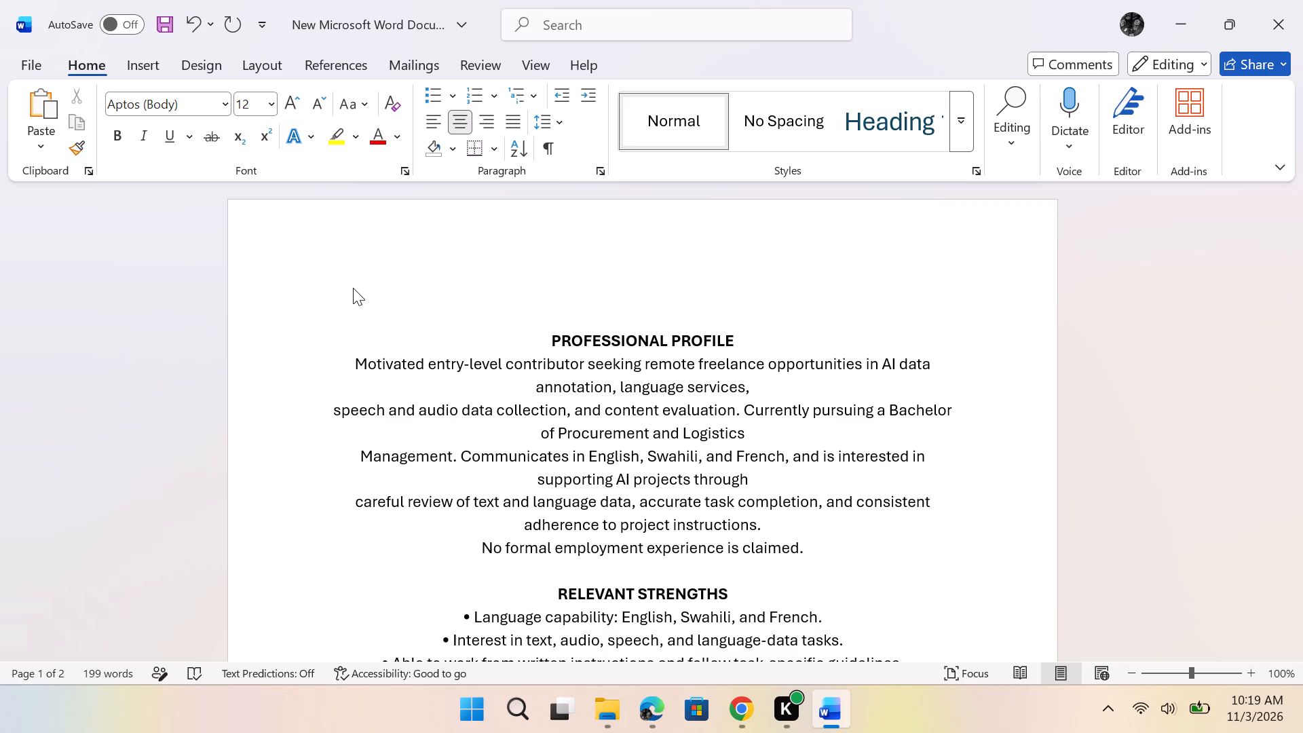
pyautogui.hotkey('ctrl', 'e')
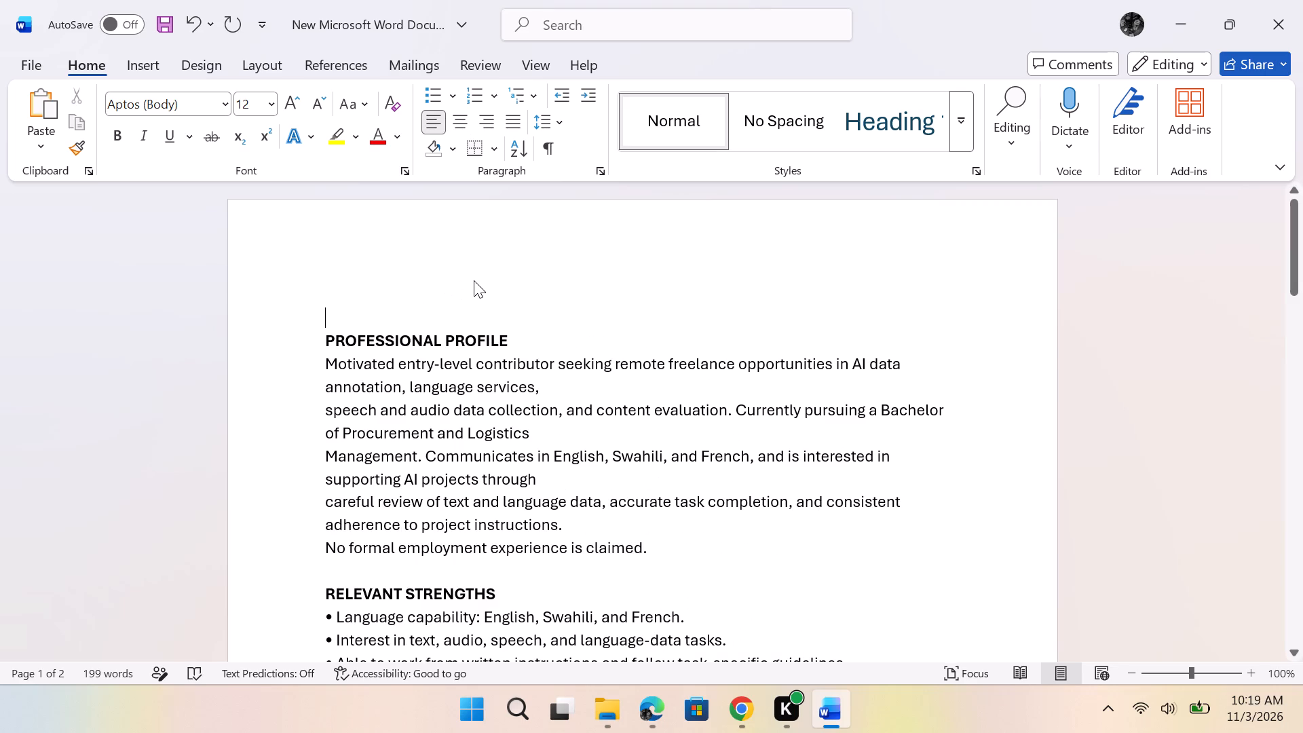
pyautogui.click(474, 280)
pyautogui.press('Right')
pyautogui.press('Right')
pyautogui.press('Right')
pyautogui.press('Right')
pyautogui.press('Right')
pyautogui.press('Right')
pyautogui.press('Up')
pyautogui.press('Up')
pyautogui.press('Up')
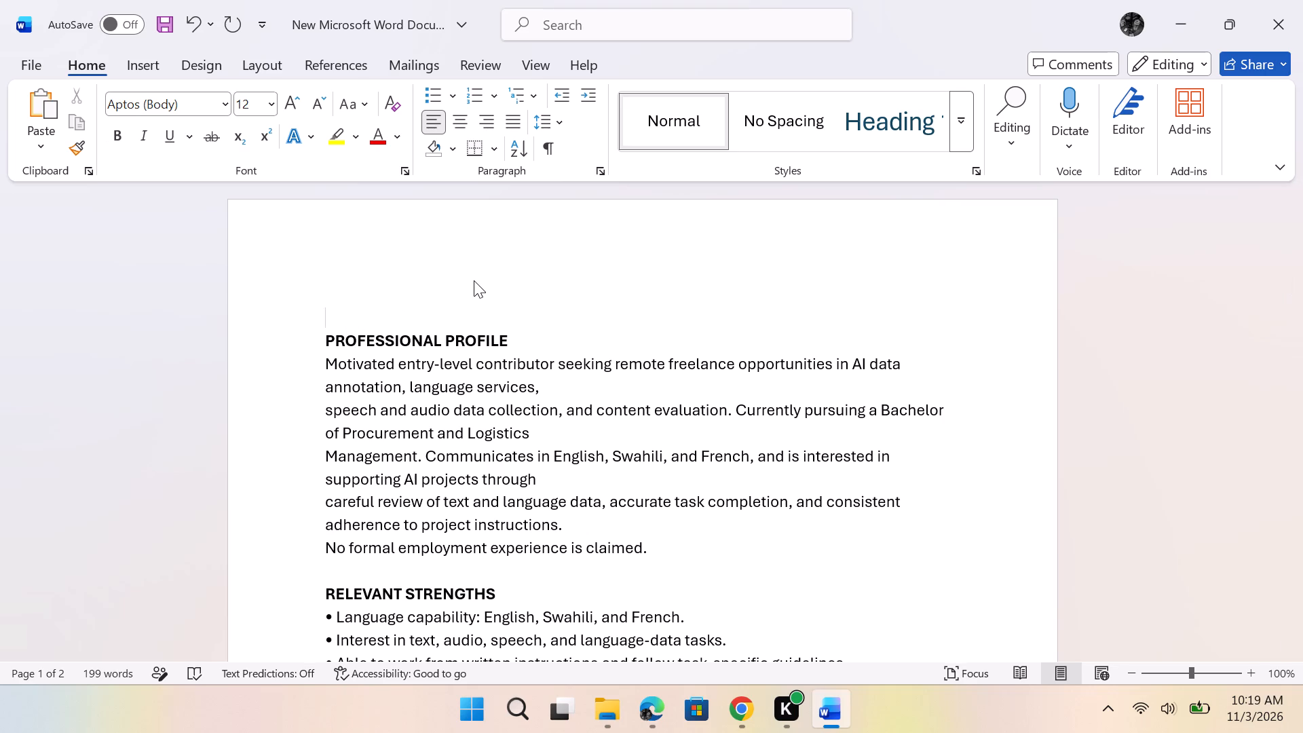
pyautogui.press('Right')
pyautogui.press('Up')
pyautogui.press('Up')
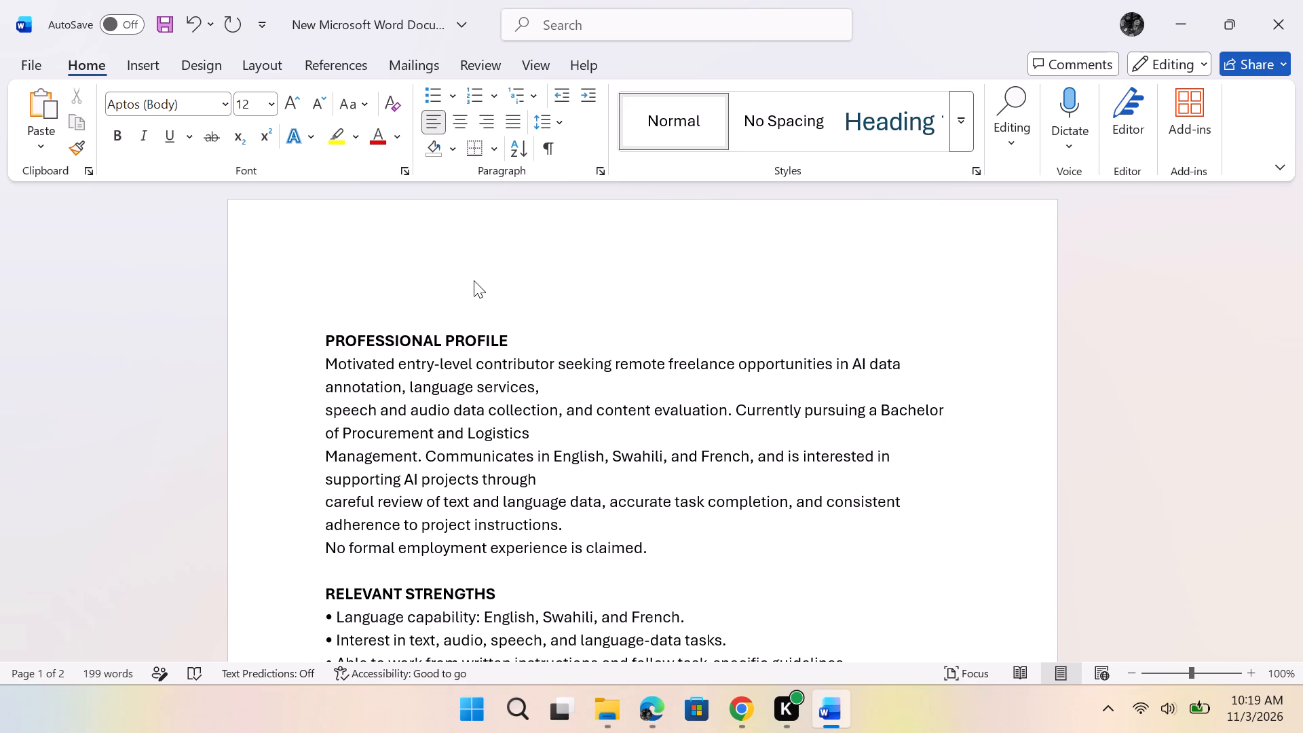
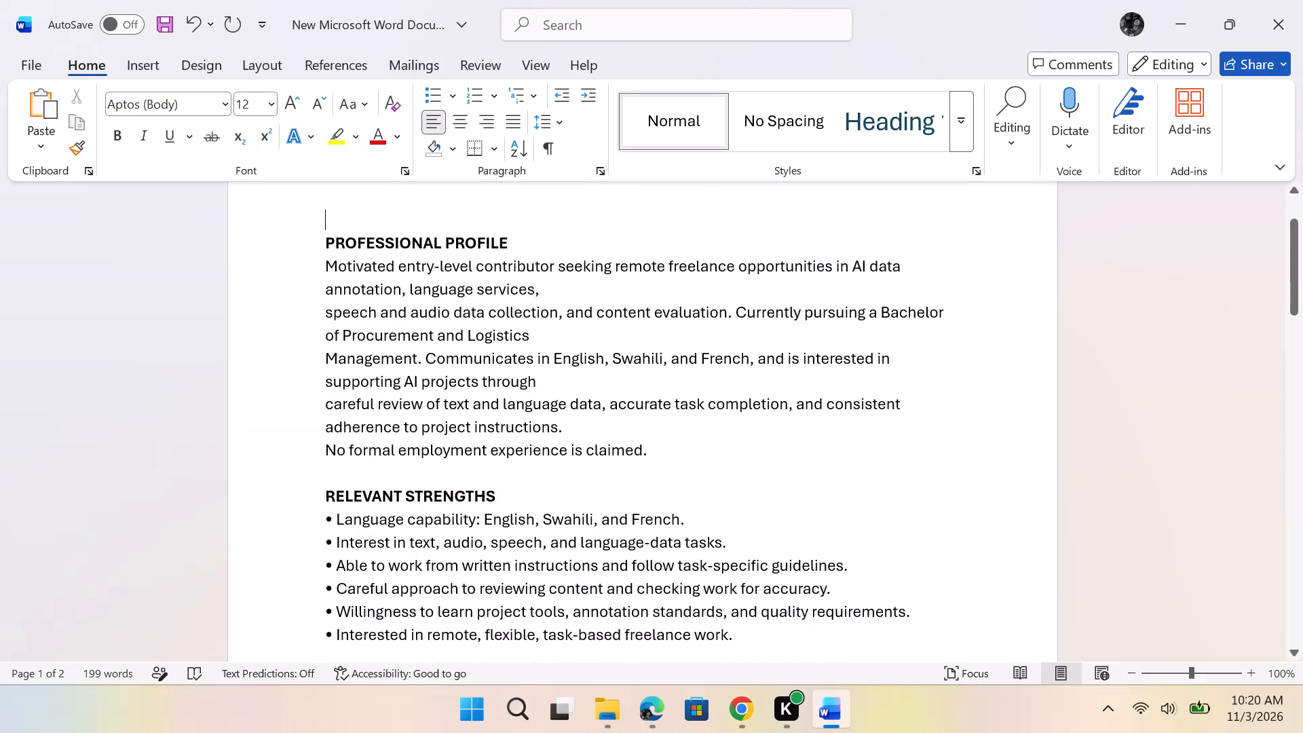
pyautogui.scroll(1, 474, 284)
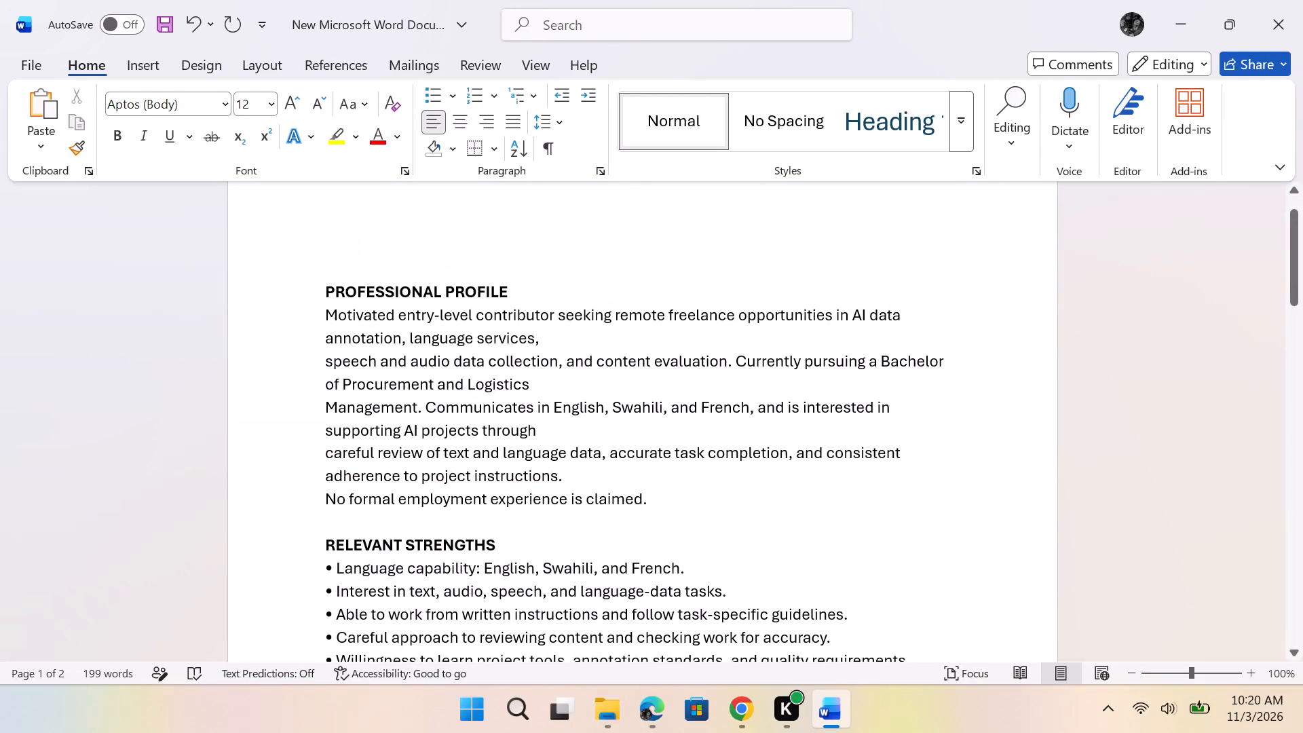
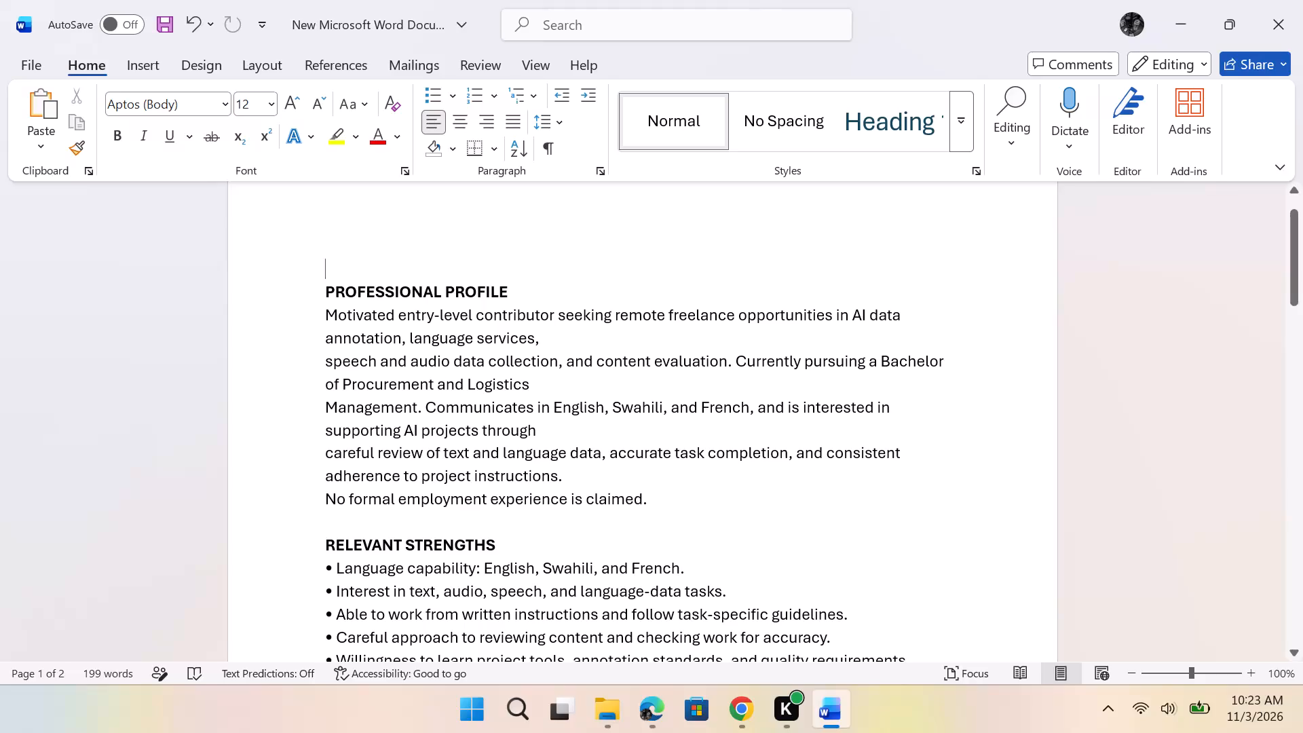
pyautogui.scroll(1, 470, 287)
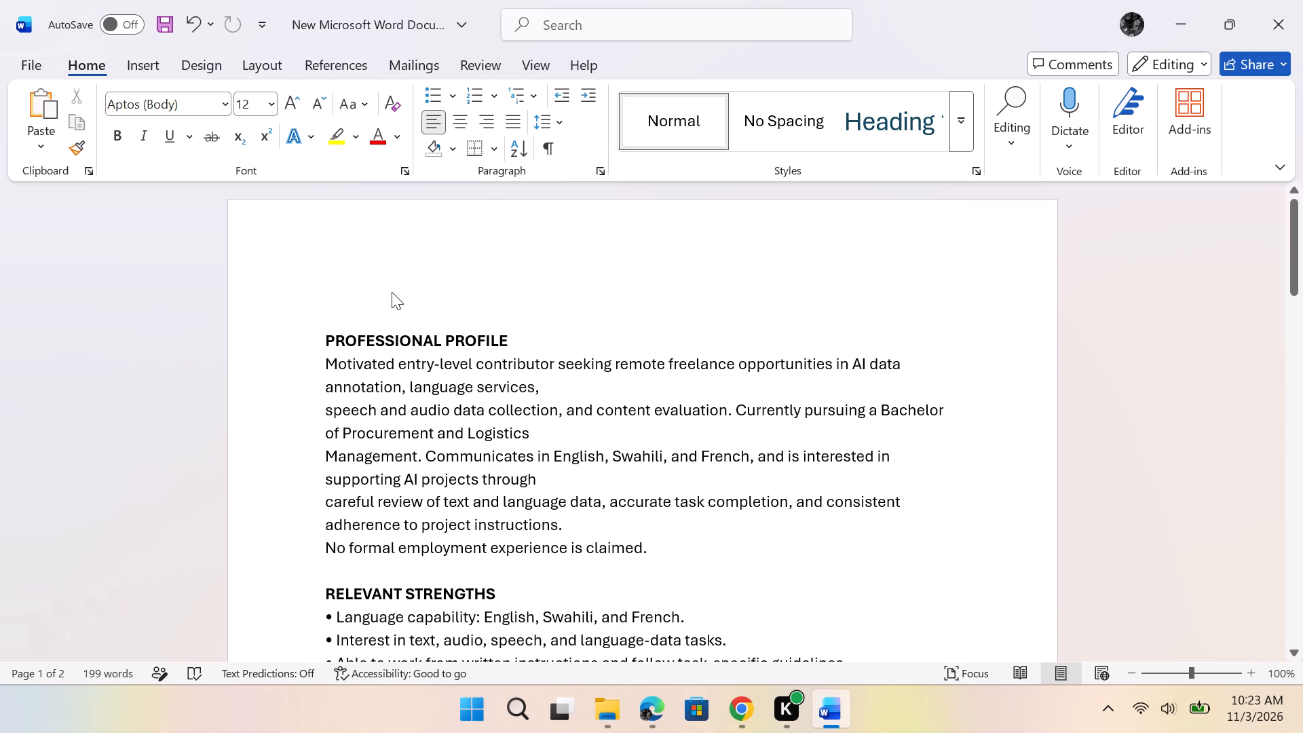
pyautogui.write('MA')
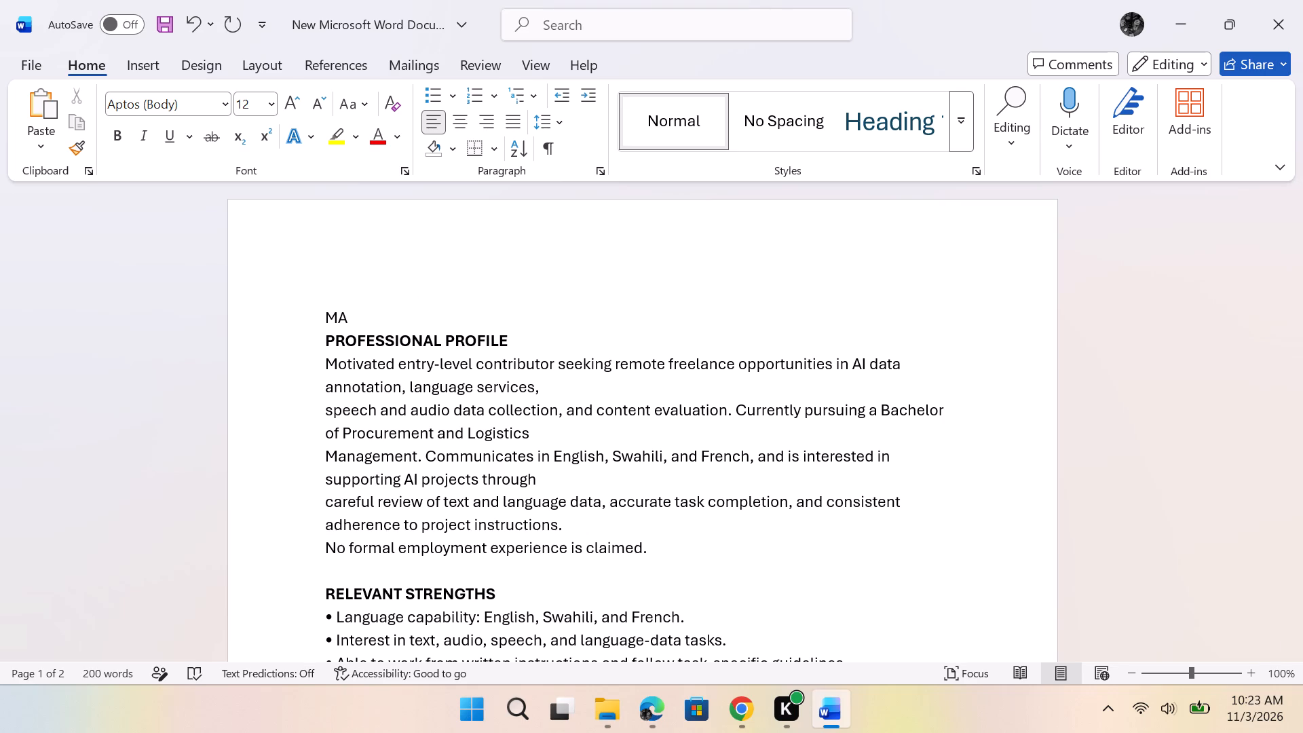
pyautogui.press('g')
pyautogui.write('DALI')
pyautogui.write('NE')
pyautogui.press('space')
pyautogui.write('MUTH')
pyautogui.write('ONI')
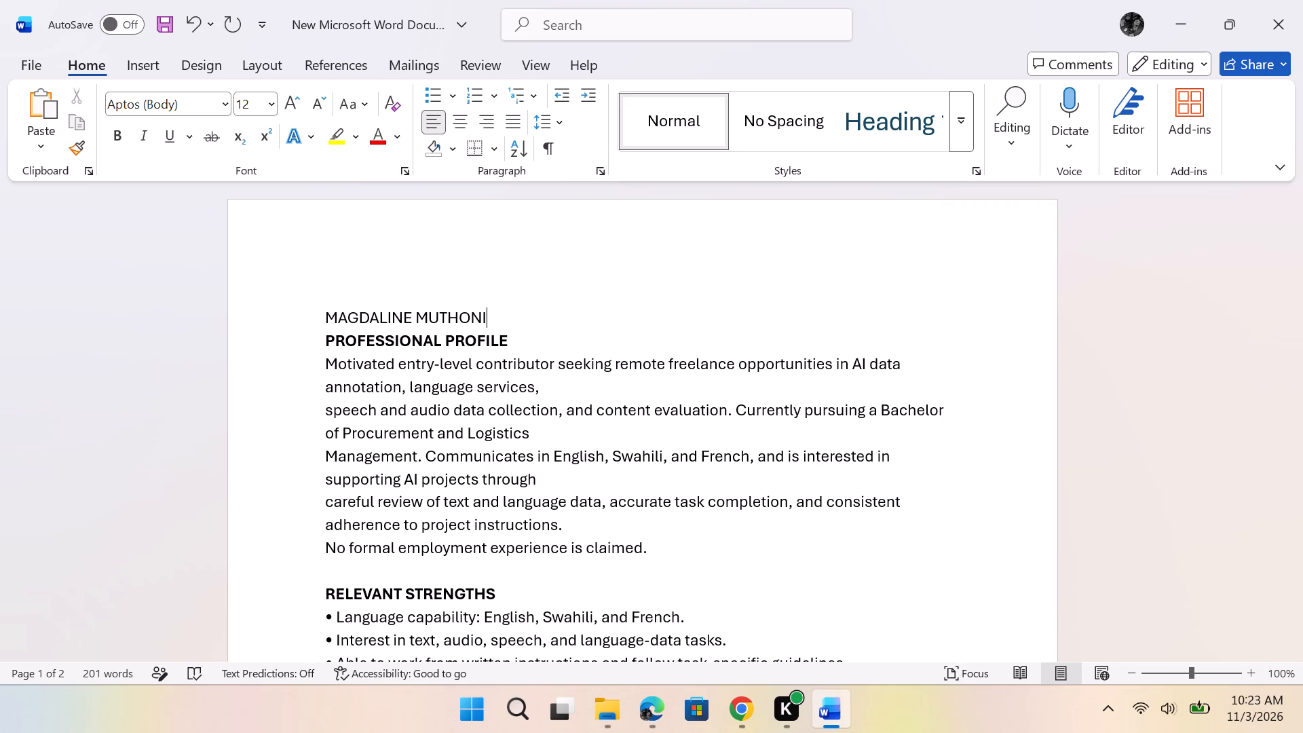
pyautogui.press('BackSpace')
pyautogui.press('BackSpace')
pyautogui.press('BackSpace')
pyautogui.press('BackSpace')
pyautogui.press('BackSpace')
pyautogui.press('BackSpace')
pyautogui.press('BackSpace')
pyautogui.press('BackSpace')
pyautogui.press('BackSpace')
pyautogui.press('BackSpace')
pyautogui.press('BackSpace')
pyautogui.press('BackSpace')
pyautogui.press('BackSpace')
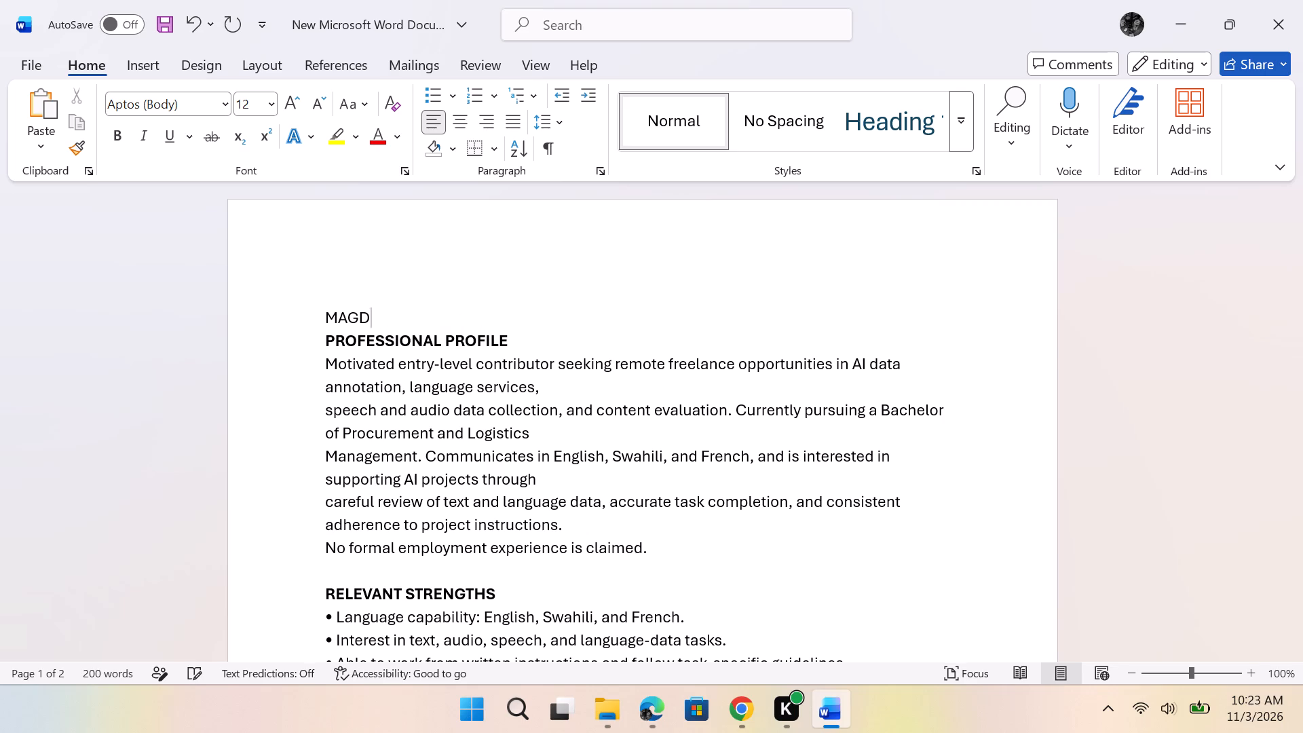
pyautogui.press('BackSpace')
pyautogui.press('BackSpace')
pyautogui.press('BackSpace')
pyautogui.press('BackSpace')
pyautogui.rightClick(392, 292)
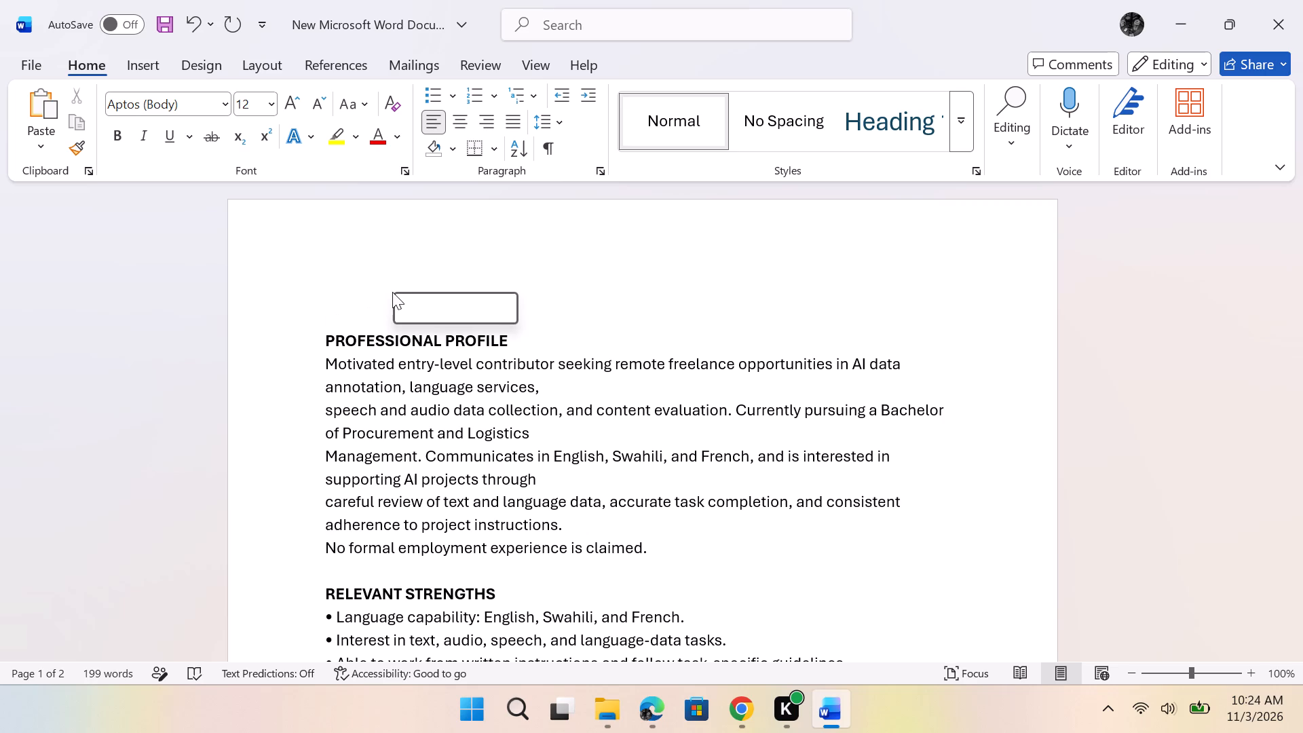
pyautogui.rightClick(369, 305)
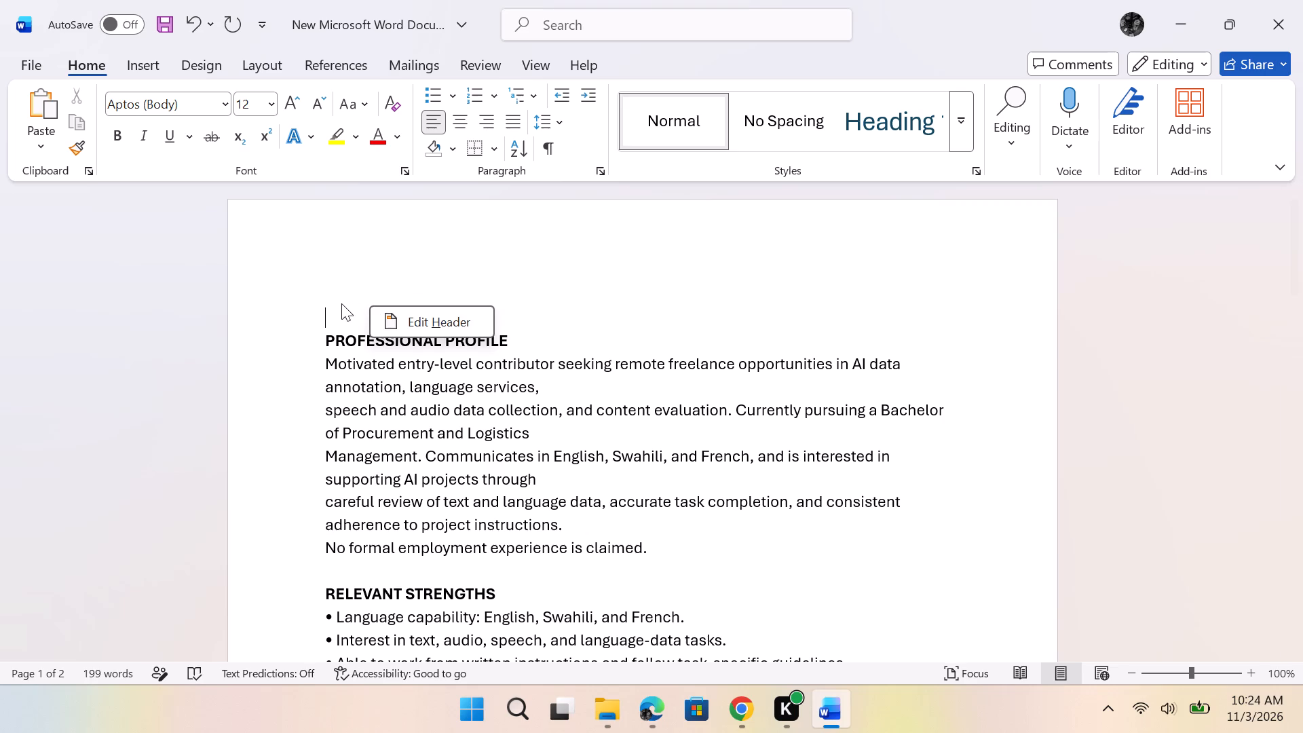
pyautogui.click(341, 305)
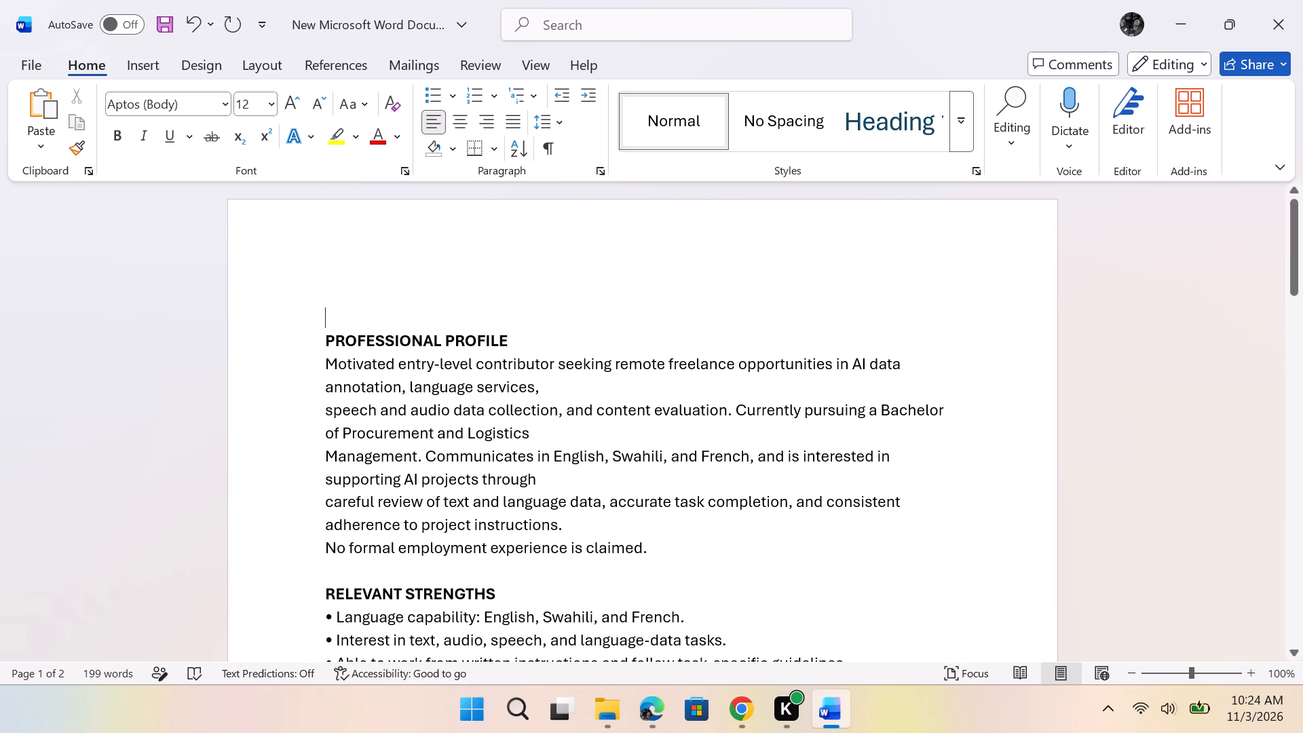
# Enter the candidate's name in capitals on the blank line above PROFESSIONAL PROFILE and start a new line beneath it.
pyautogui.click(453, 313)
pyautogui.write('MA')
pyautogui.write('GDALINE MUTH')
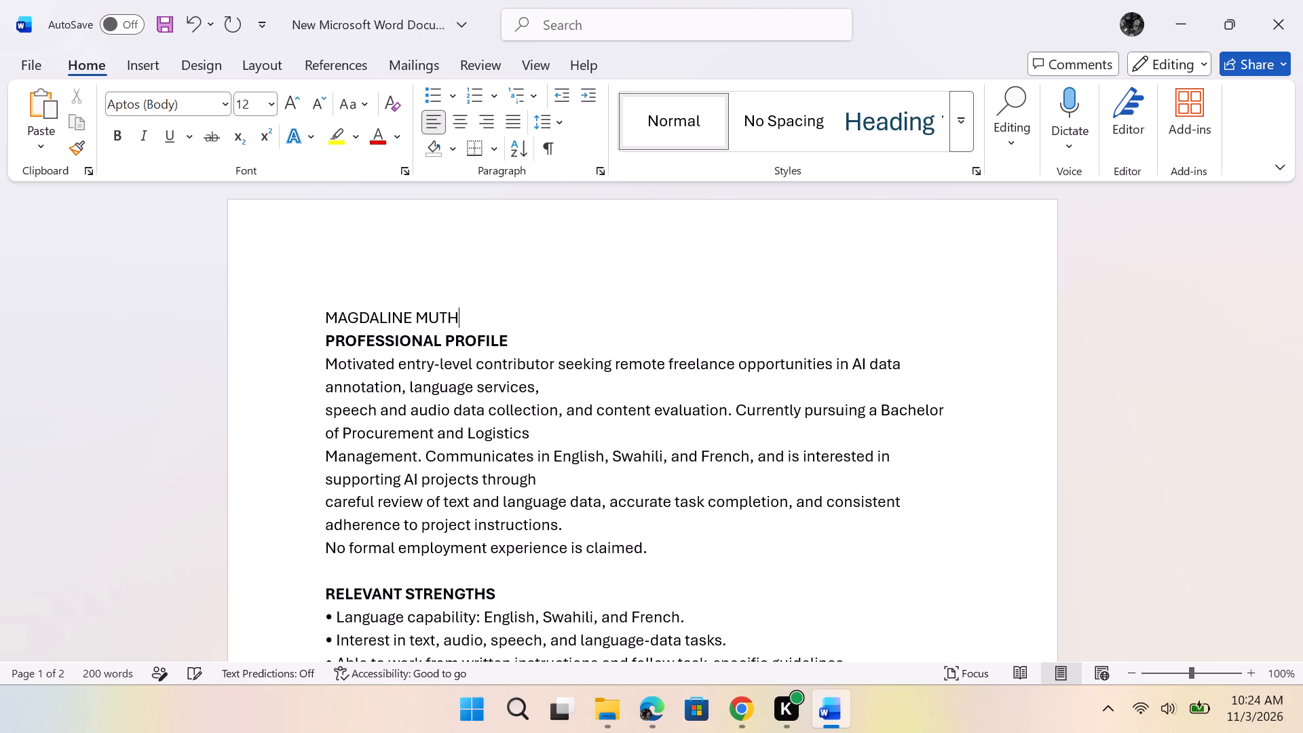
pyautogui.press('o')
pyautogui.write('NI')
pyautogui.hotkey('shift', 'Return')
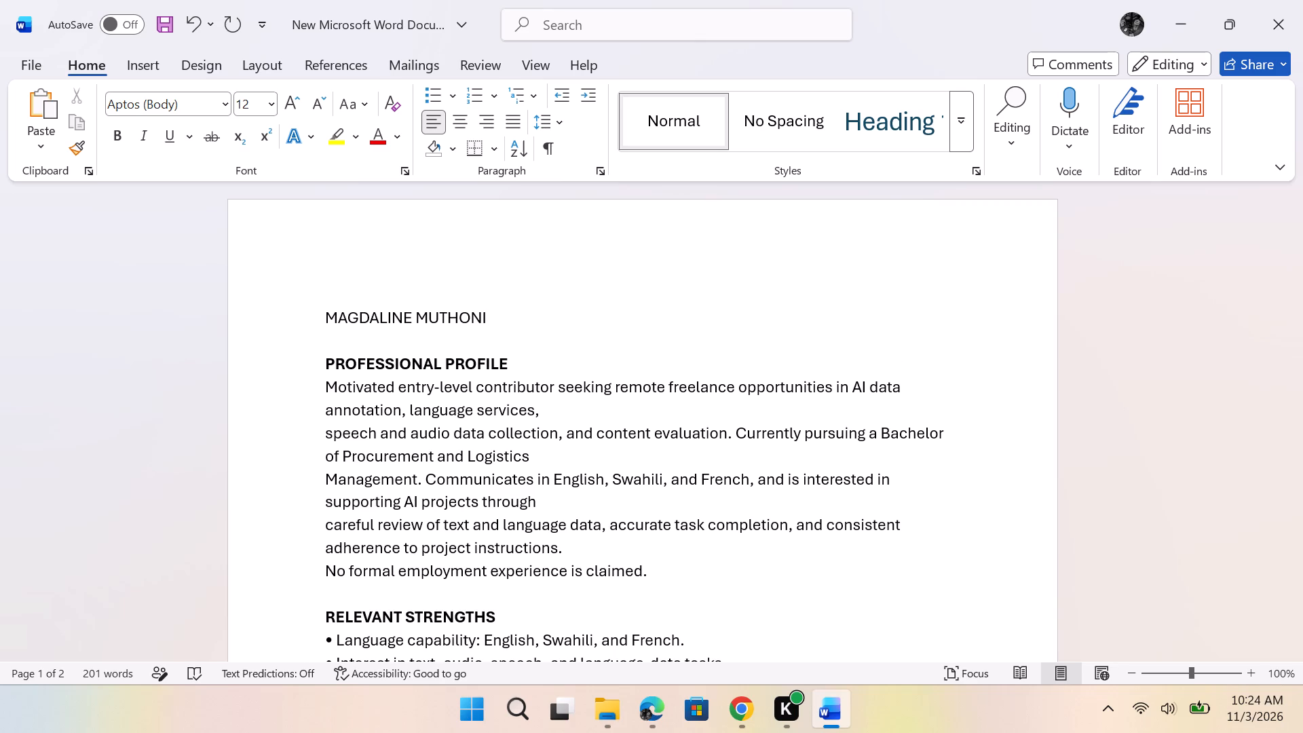
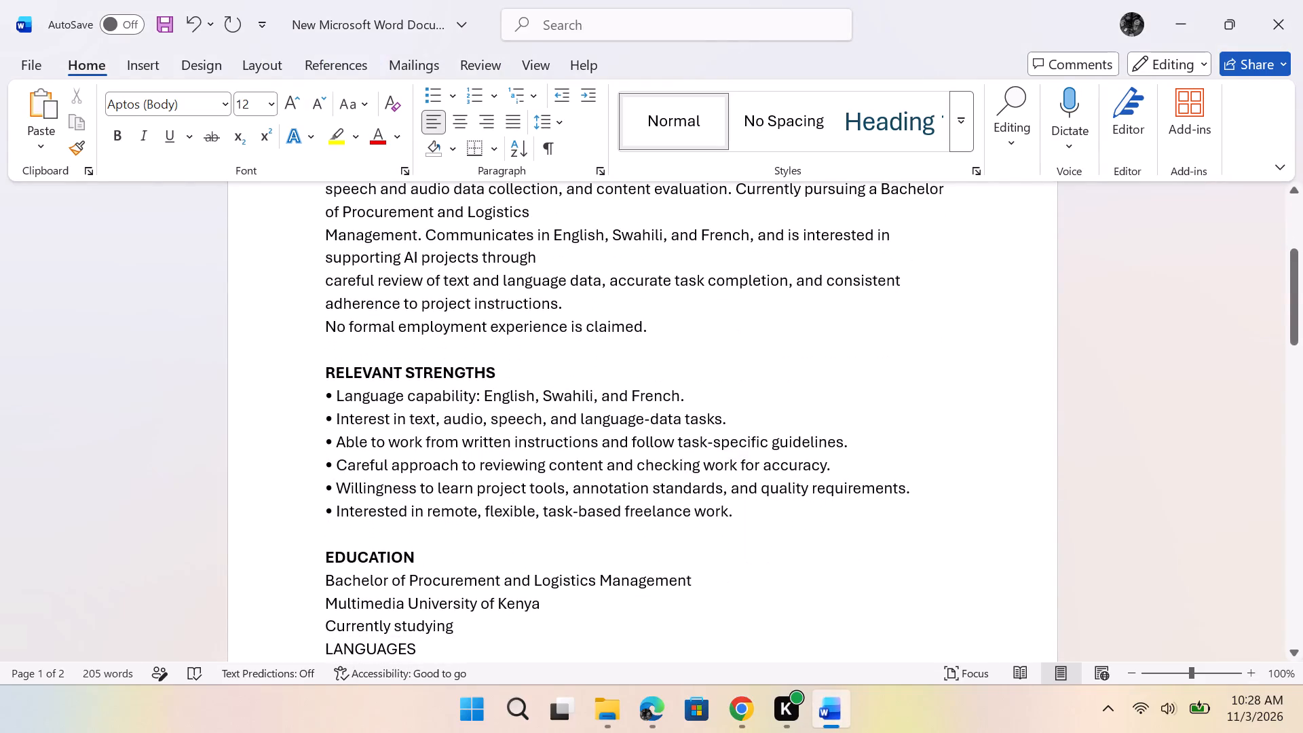
pyautogui.scroll(-2, 455, 536)
pyautogui.scroll(1, 455, 536)
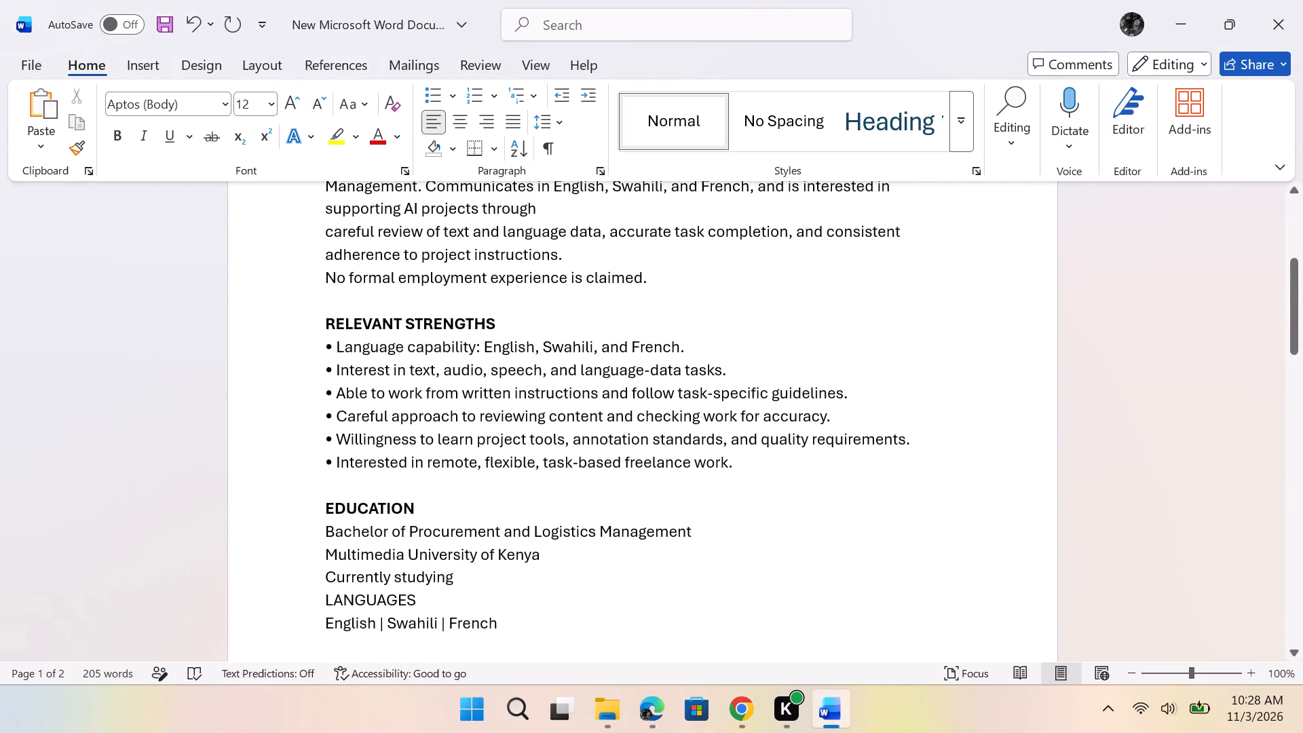
pyautogui.click(740, 466)
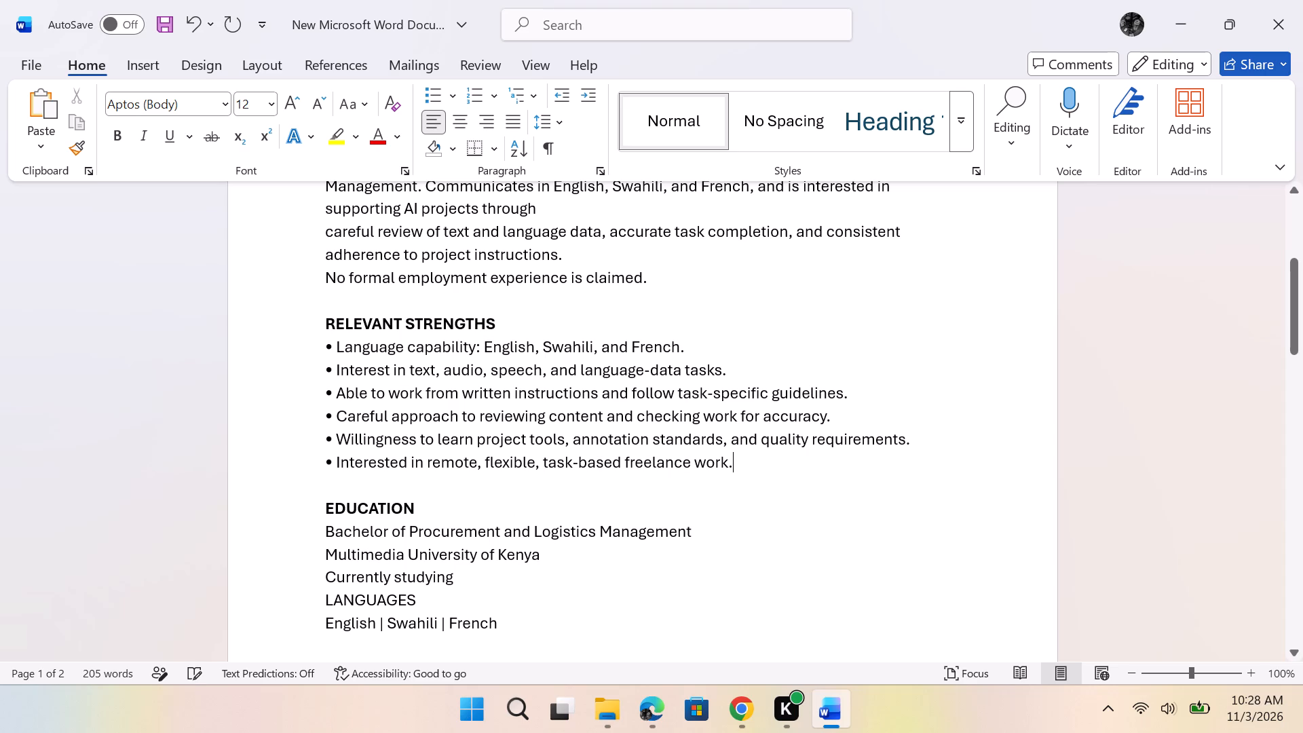
pyautogui.hotkey('ctrl', 'BackSpace')
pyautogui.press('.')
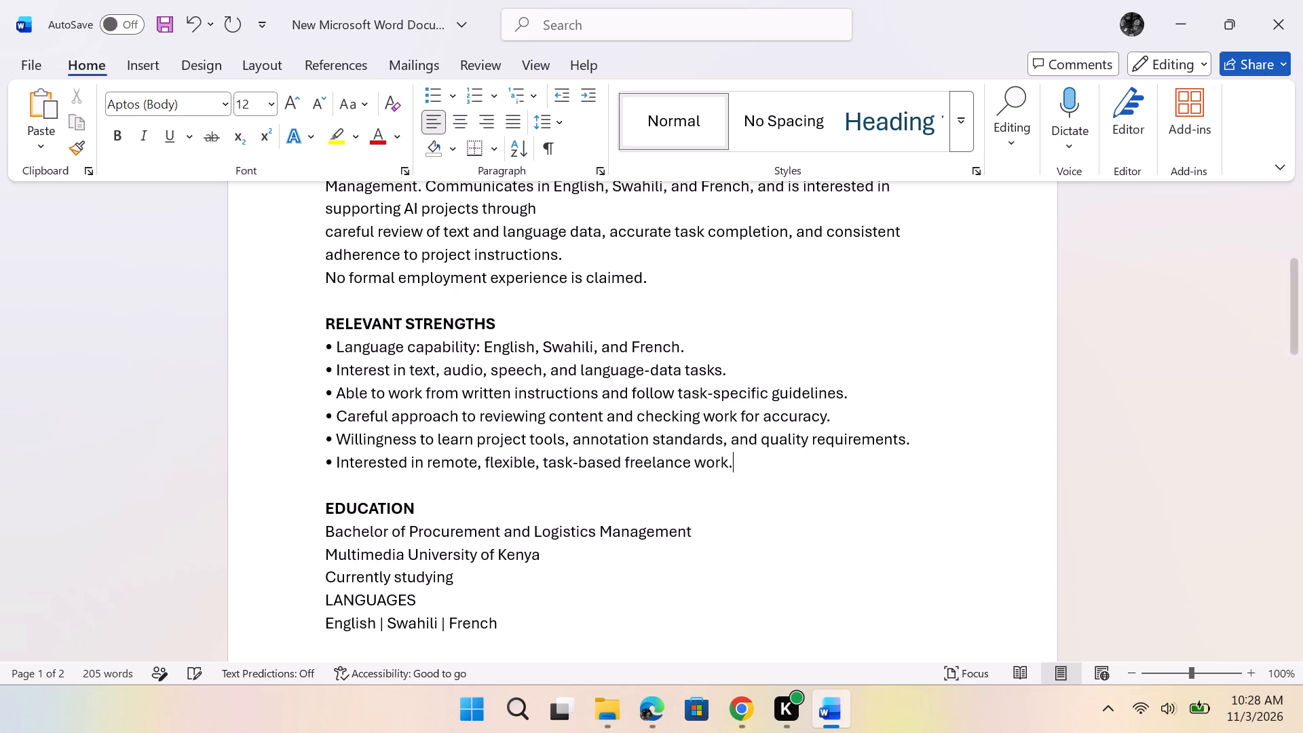
pyautogui.press('Return')
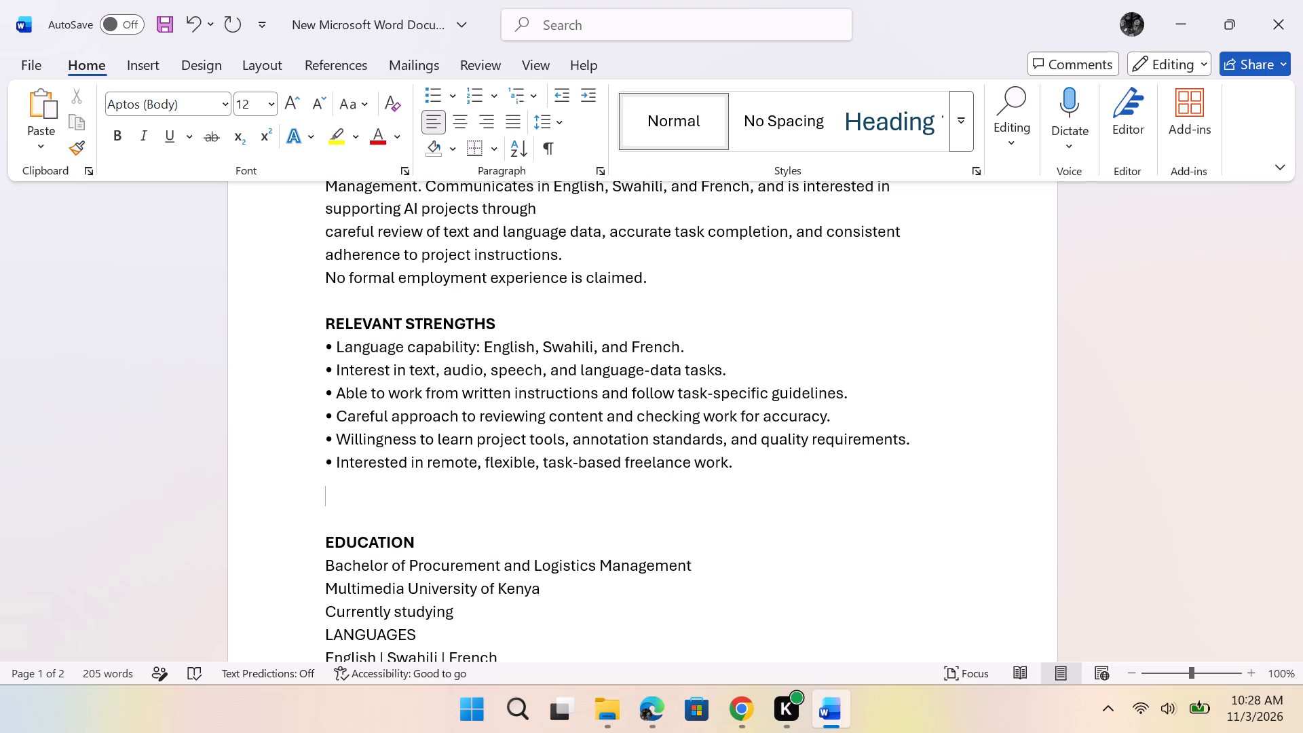
pyautogui.rightClick(739, 473)
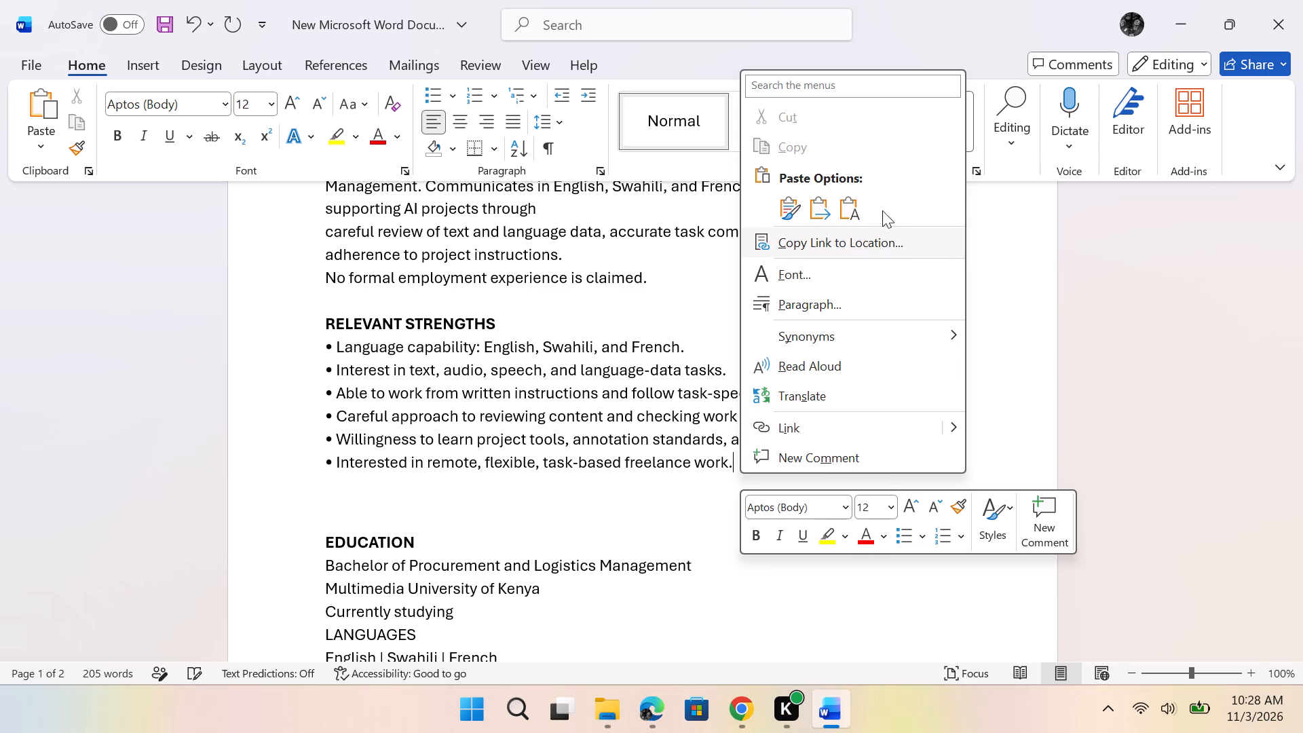
pyautogui.click(651, 508)
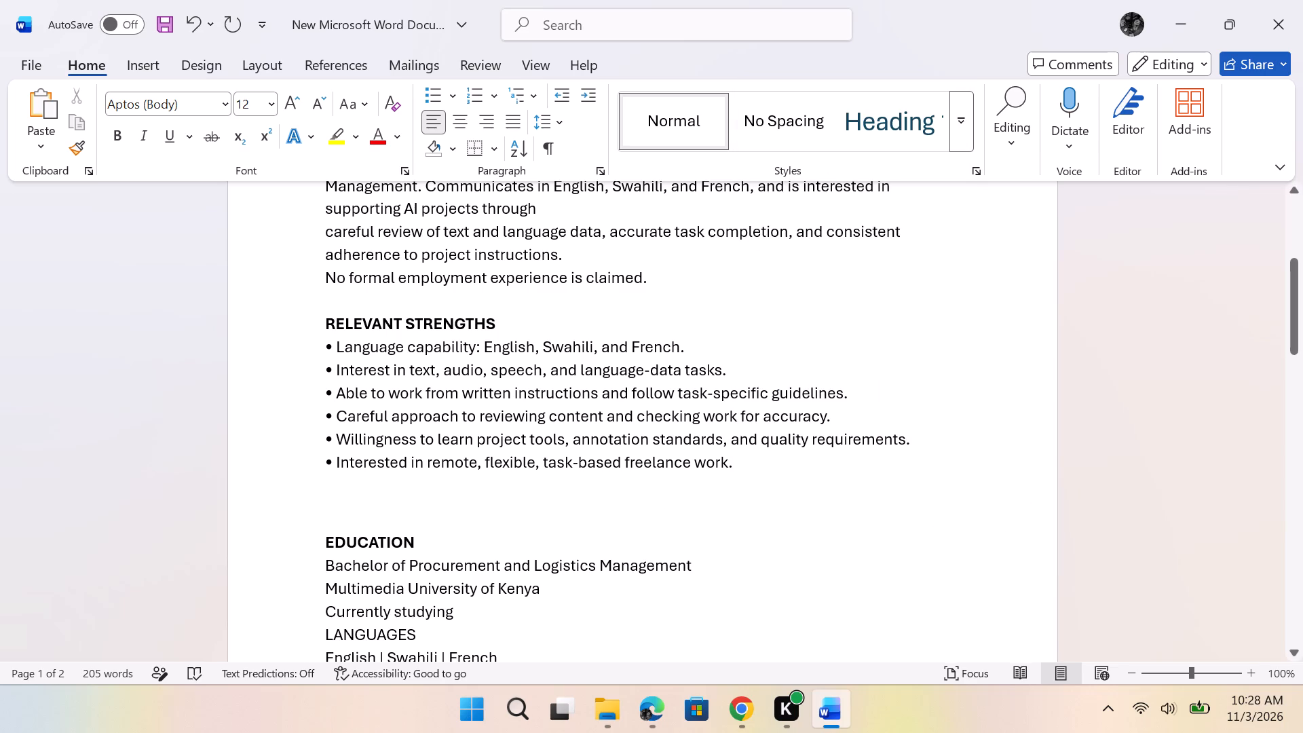
pyautogui.hotkey('ctrl', 'v')
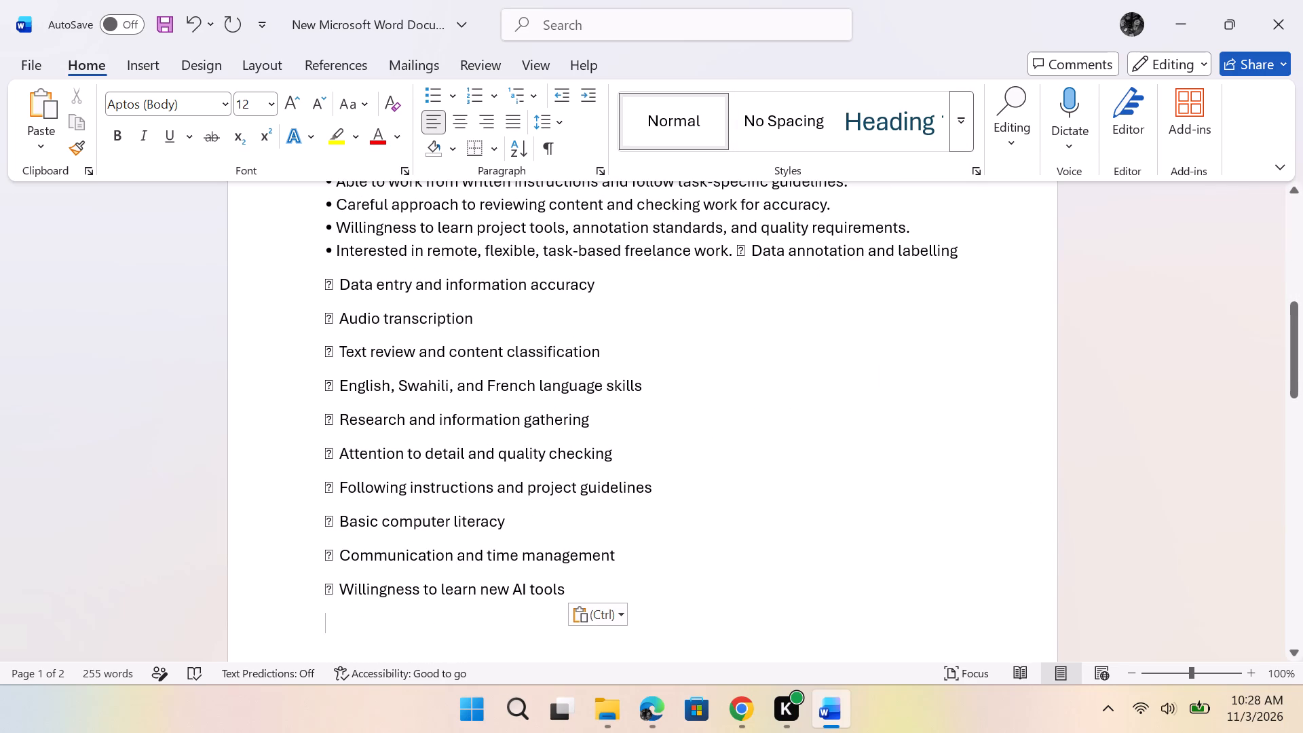
# Format the pasted line "Willingness to learn new AI tools" as a bulleted list item.
pyautogui.click(324, 588)
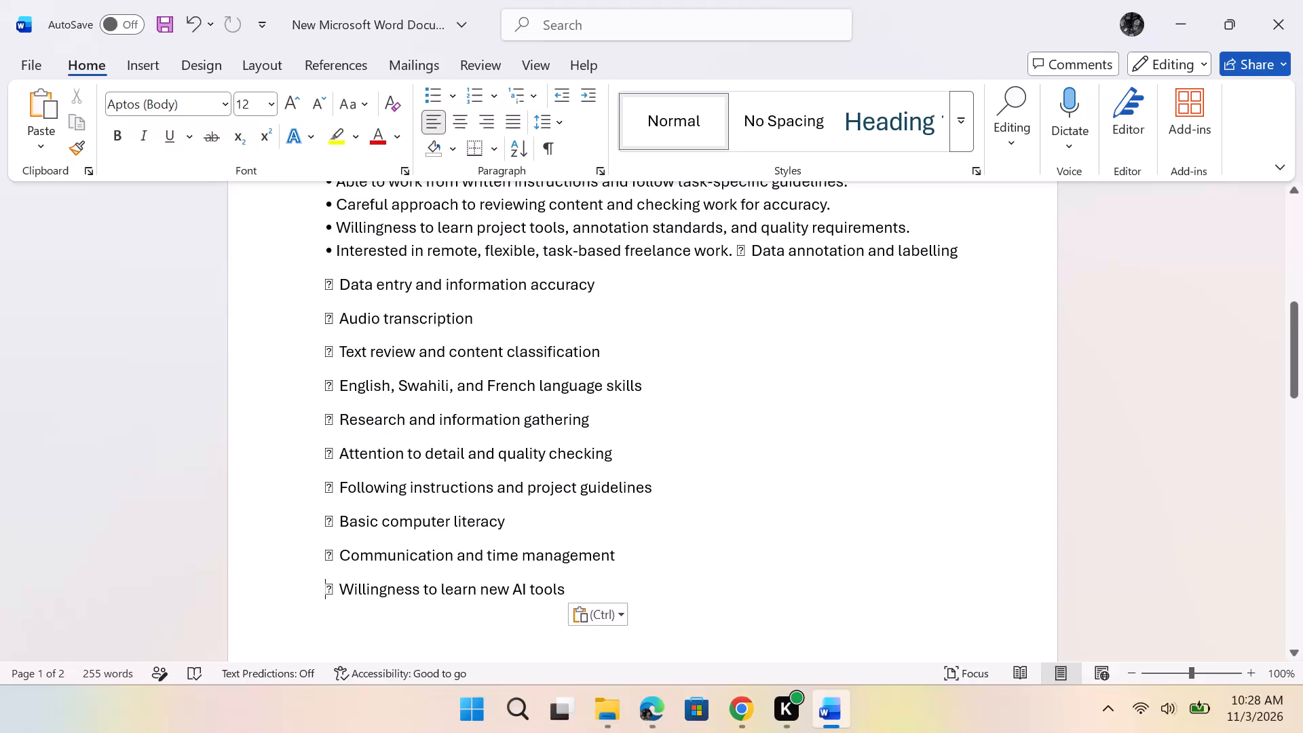
pyautogui.click(329, 592)
pyautogui.rightClick(331, 593)
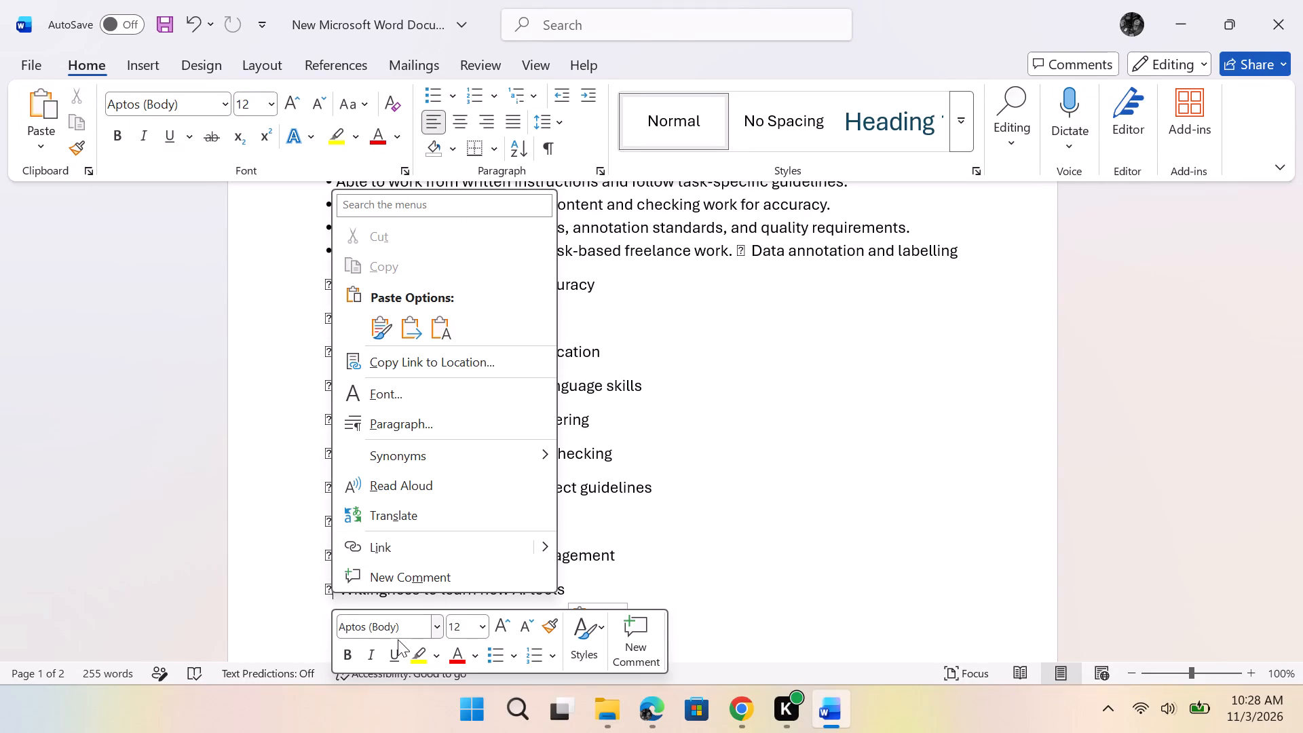
pyautogui.click(508, 654)
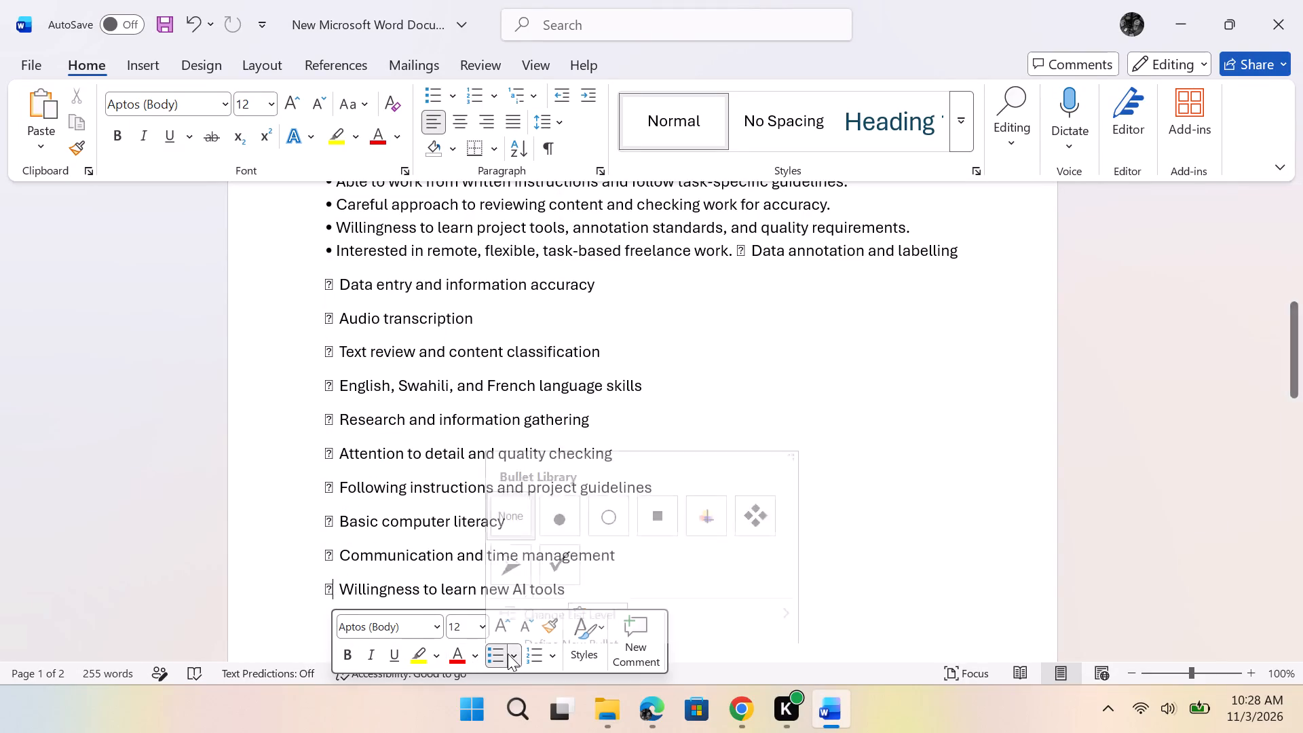
pyautogui.click(552, 491)
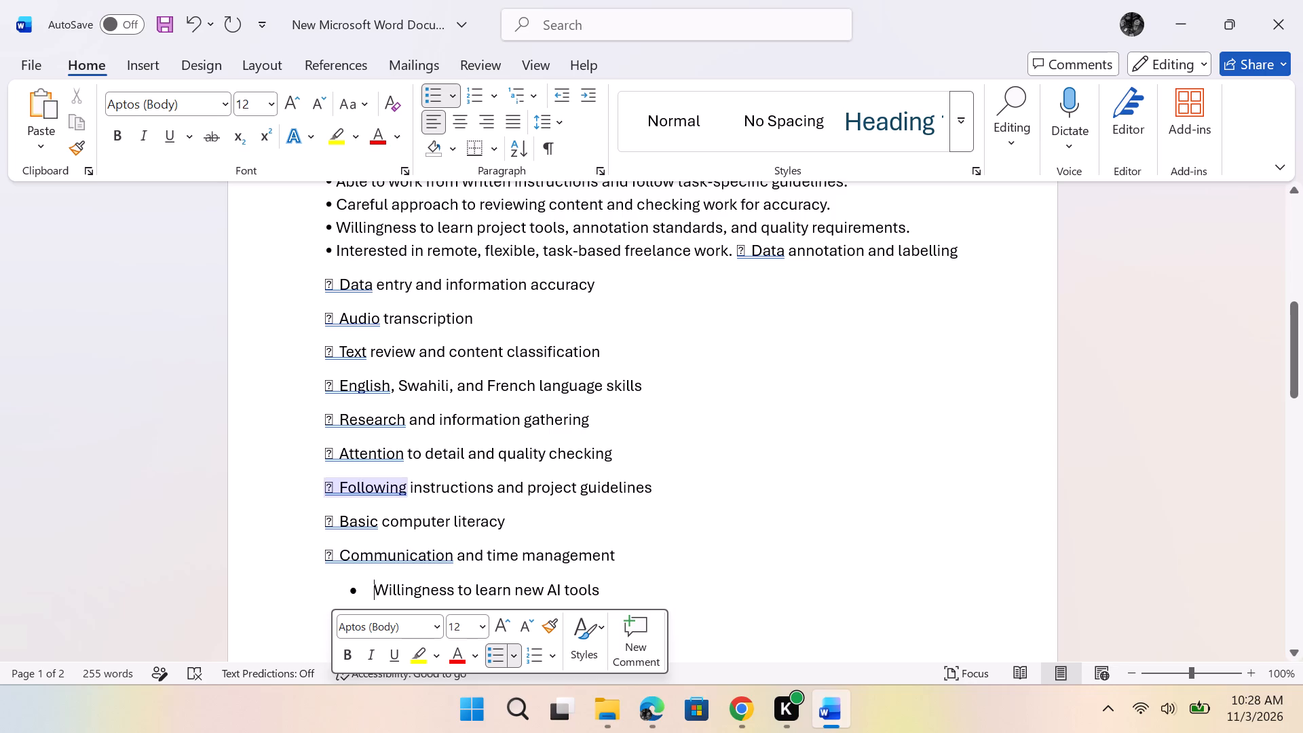
# Apply solid round bullets to the pasted lines from "Data entry and information accuracy" through "Communication and time management".
pyautogui.moveTo(316, 285); pyautogui.dragTo(384, 411)
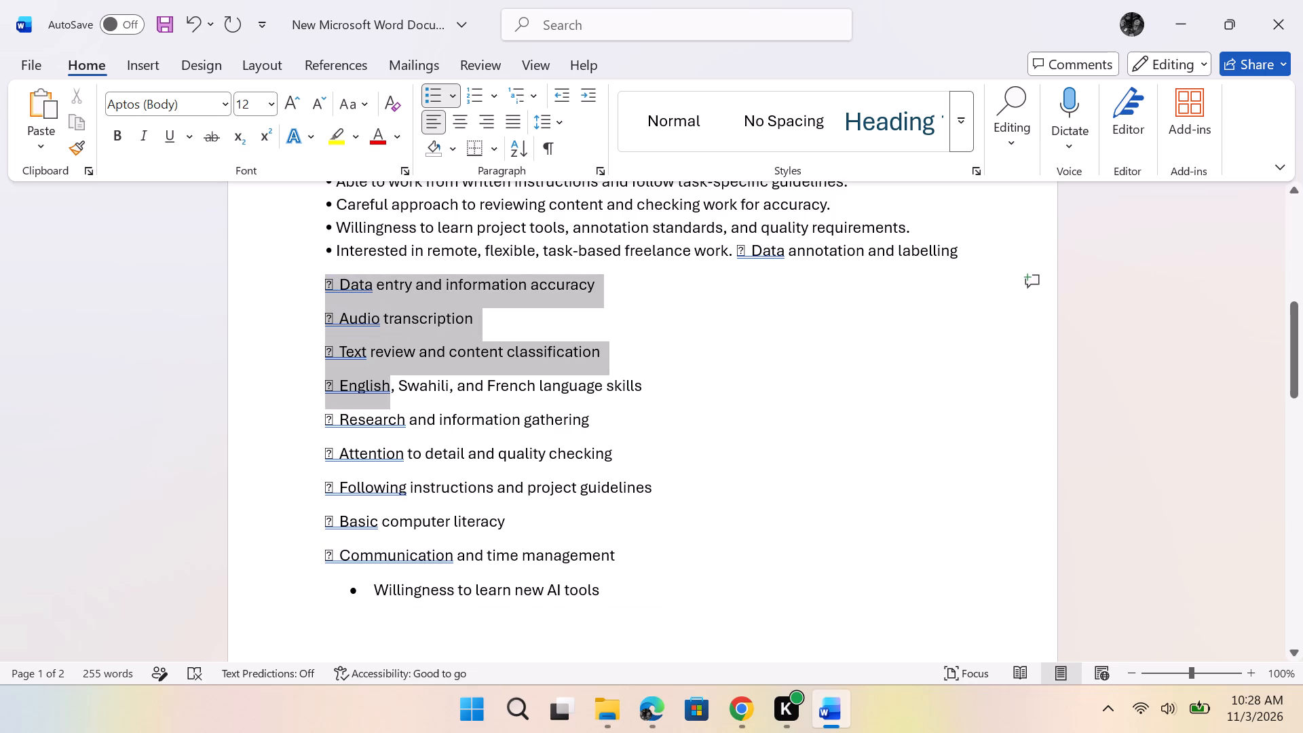
pyautogui.moveTo(384, 411); pyautogui.dragTo(581, 567)
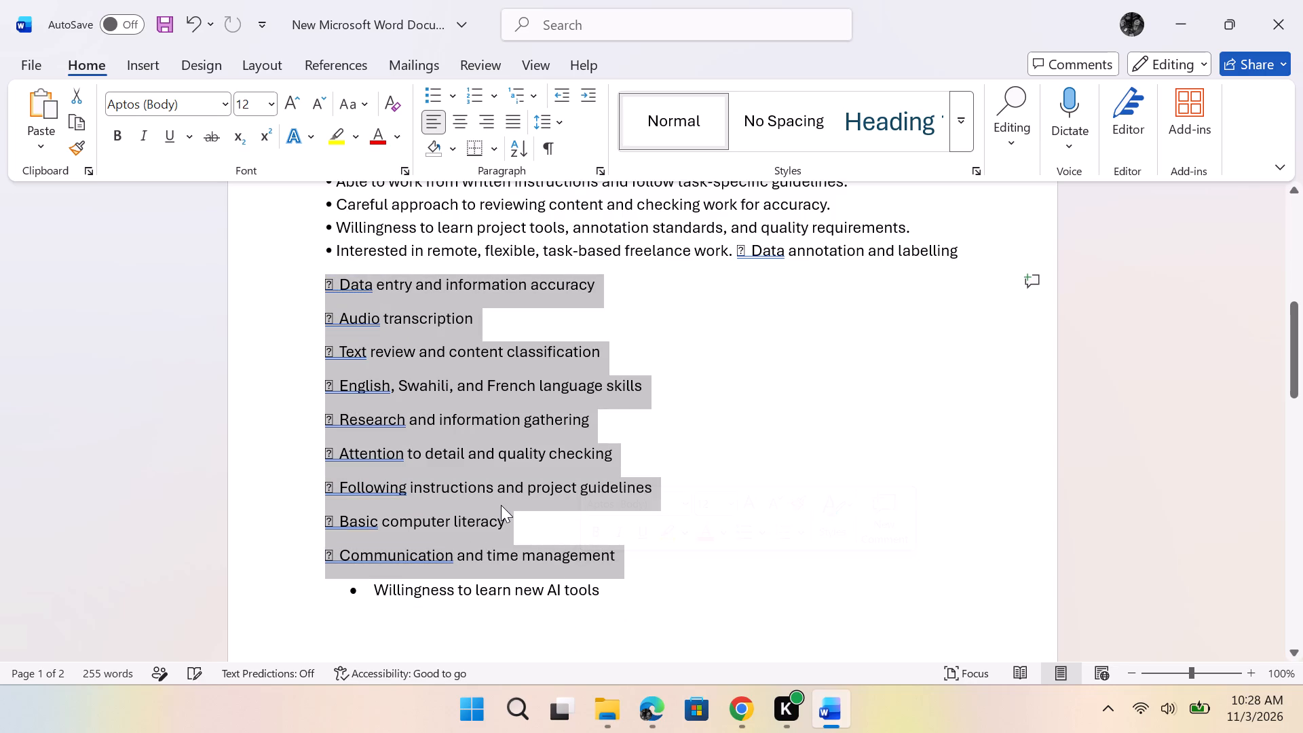
pyautogui.rightClick(503, 497)
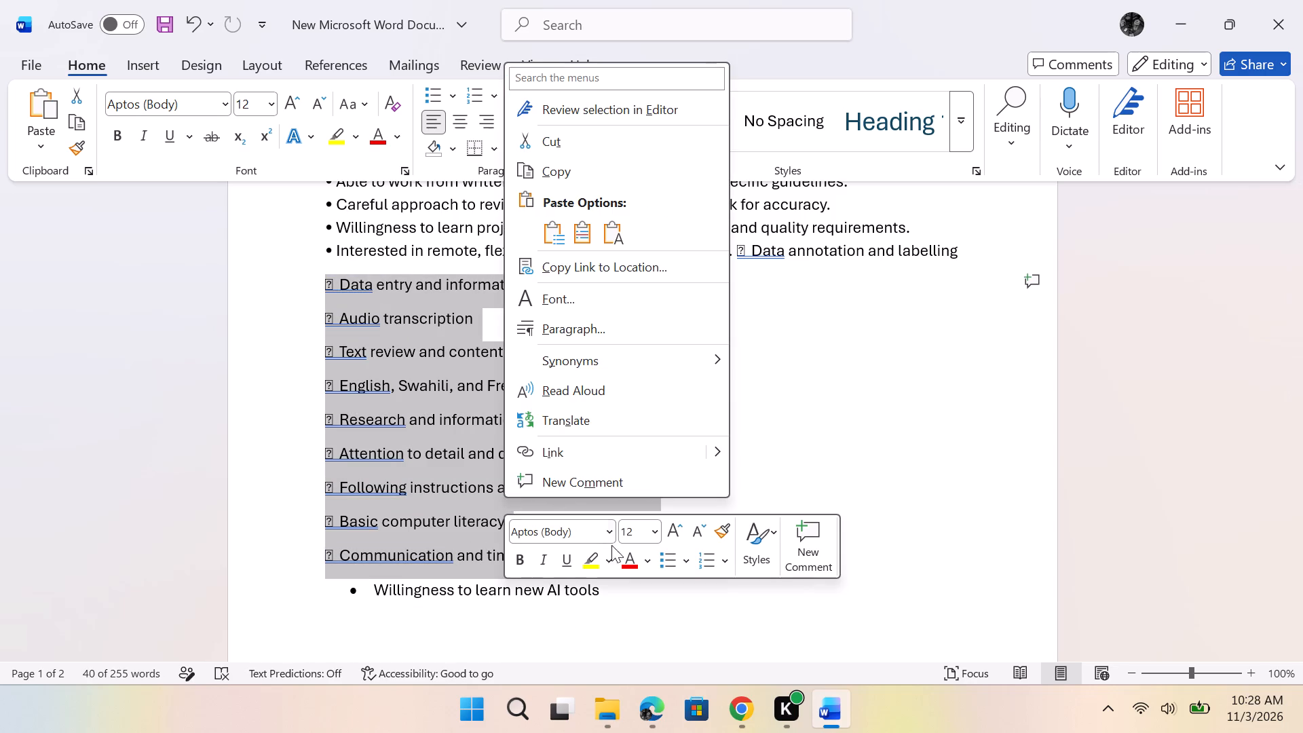
pyautogui.click(676, 559)
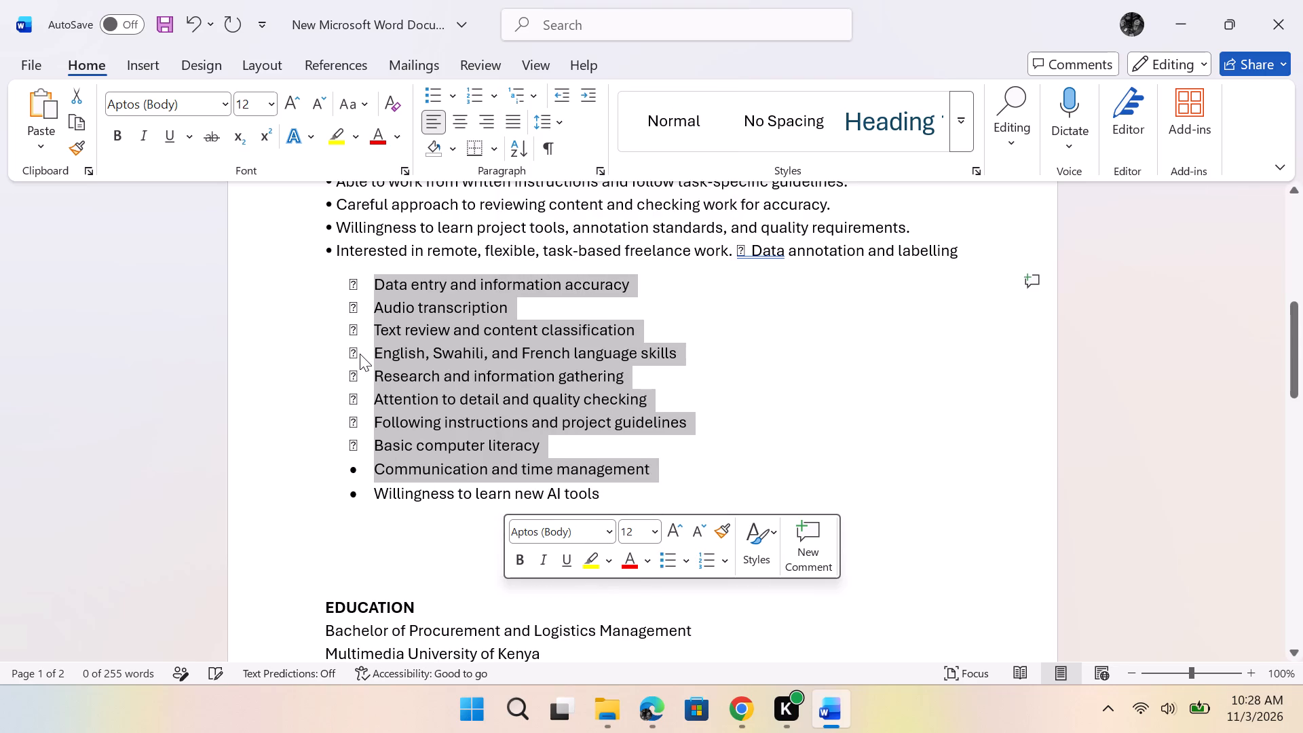
pyautogui.click(666, 565)
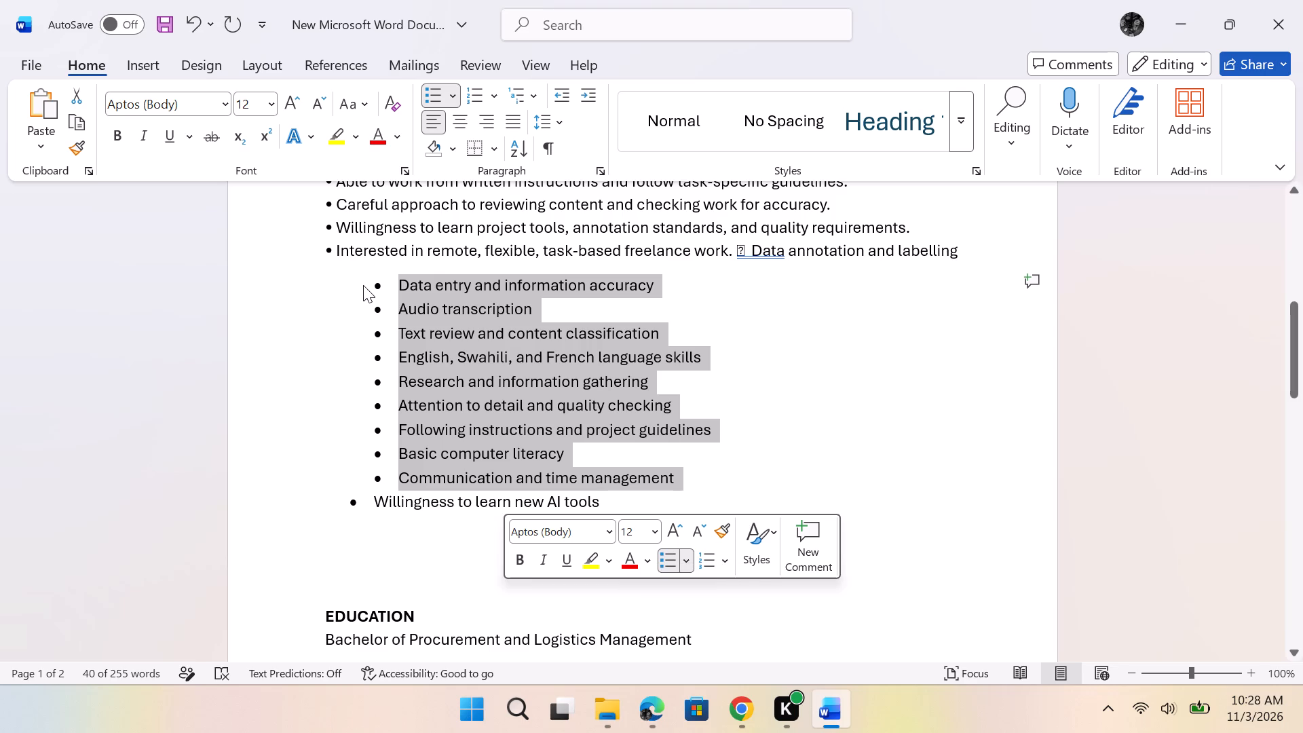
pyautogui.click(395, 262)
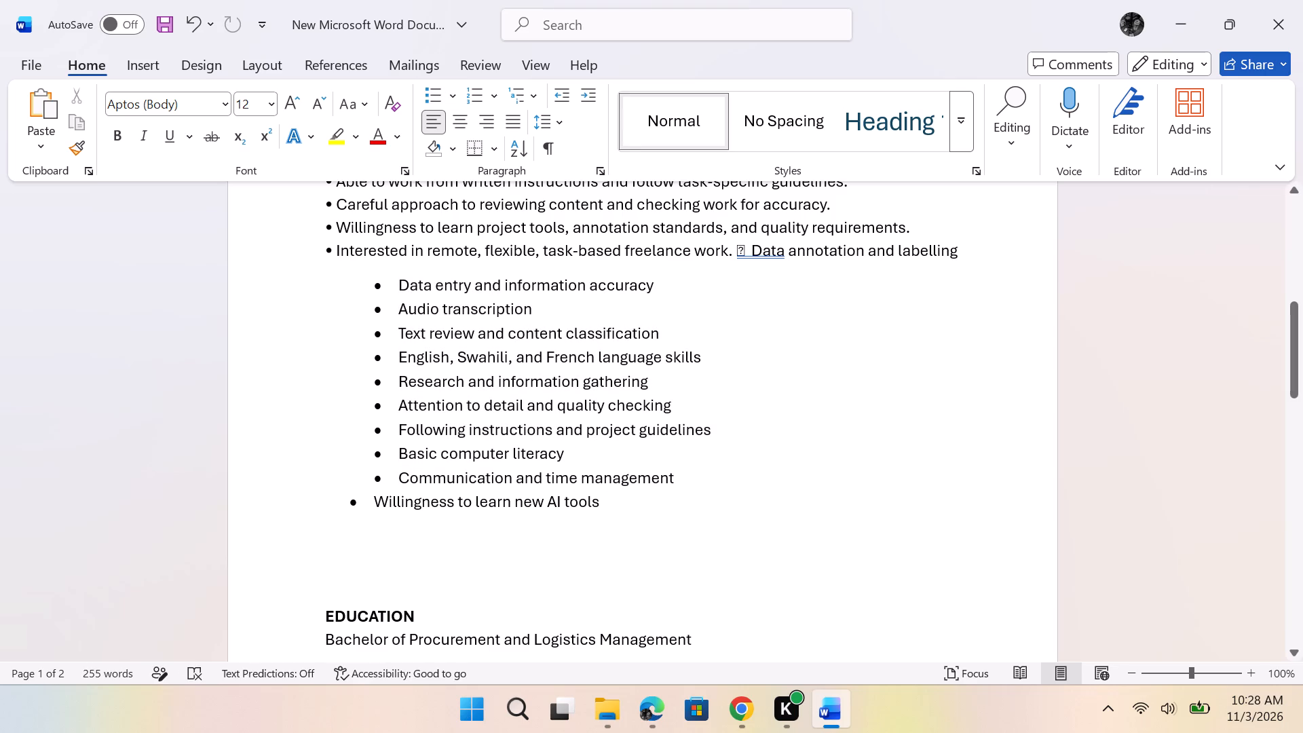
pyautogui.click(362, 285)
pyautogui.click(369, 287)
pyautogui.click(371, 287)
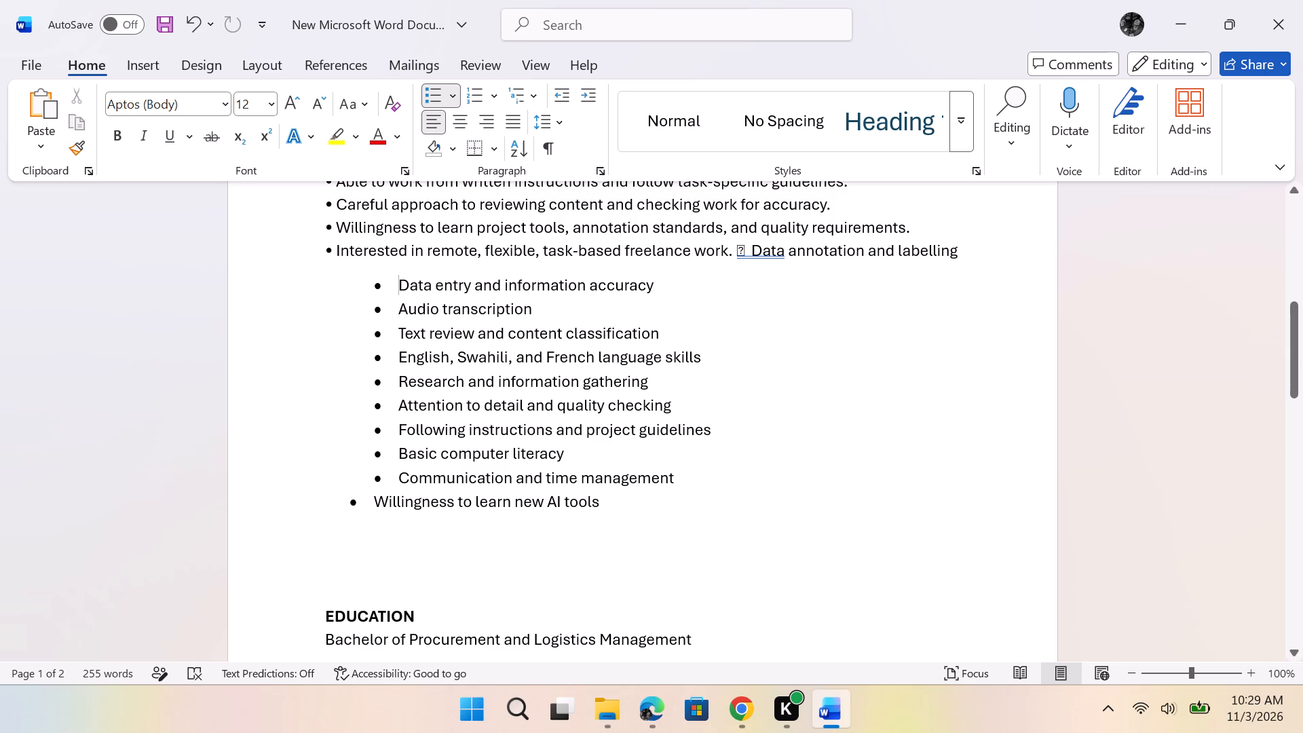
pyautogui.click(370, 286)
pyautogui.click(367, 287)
# Remove the bullet from "Willingness to learn new AI tools" and delete that line's text.
pyautogui.click(339, 506)
pyautogui.press('BackSpace')
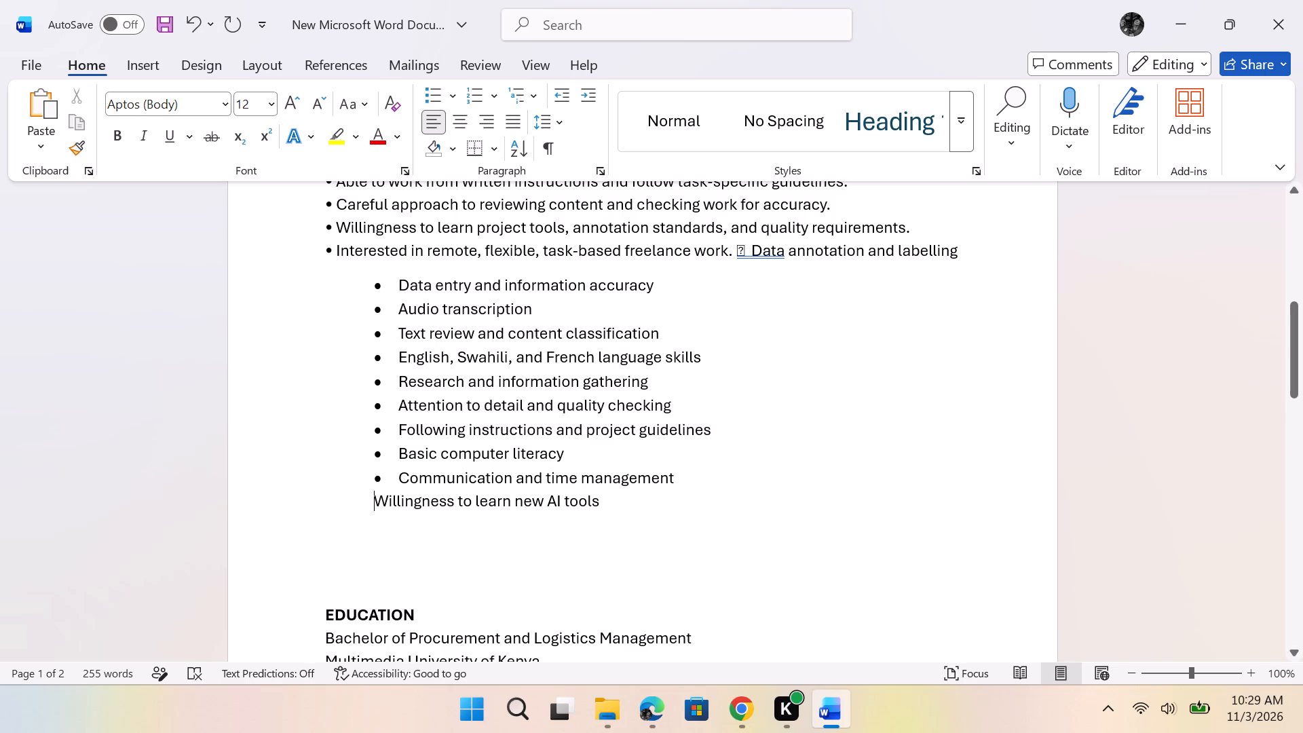
pyautogui.click(613, 510)
pyautogui.press('BackSpace')
pyautogui.press('BackSpace')
pyautogui.press('BackSpace')
pyautogui.press('BackSpace')
pyautogui.press('BackSpace')
pyautogui.press('BackSpace')
pyautogui.press('BackSpace')
pyautogui.press('BackSpace')
pyautogui.press('BackSpace')
pyautogui.press('BackSpace')
pyautogui.press('BackSpace')
pyautogui.press('BackSpace')
pyautogui.press('BackSpace')
pyautogui.press('BackSpace')
pyautogui.press('BackSpace')
pyautogui.press('BackSpace')
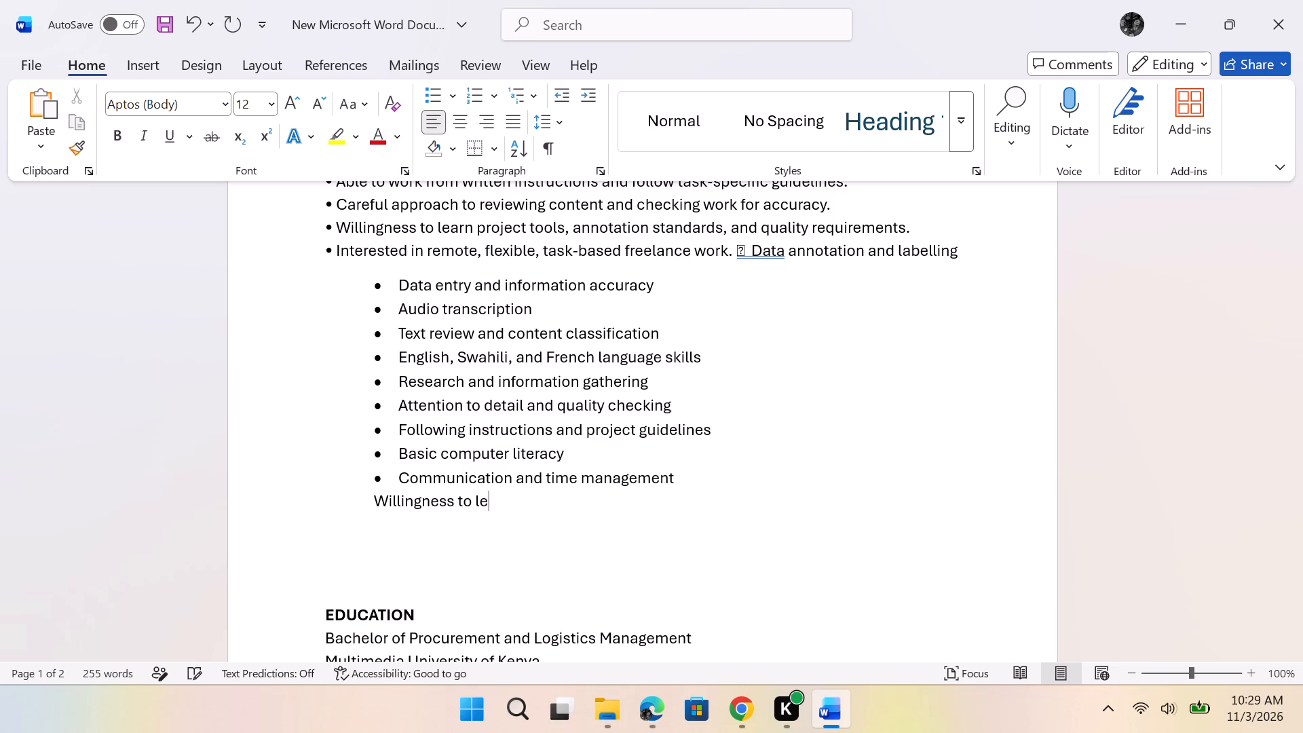
pyautogui.press('BackSpace')
pyautogui.press('BackSpace')
pyautogui.press('BackSpace')
pyautogui.press('BackSpace')
pyautogui.press('BackSpace')
pyautogui.press('BackSpace')
pyautogui.press('BackSpace')
pyautogui.press('BackSpace')
pyautogui.press('BackSpace')
pyautogui.press('BackSpace')
pyautogui.press('BackSpace')
pyautogui.press('BackSpace')
pyautogui.press('BackSpace')
pyautogui.press('BackSpace')
pyautogui.press('BackSpace')
pyautogui.press('BackSpace')
pyautogui.press('BackSpace')
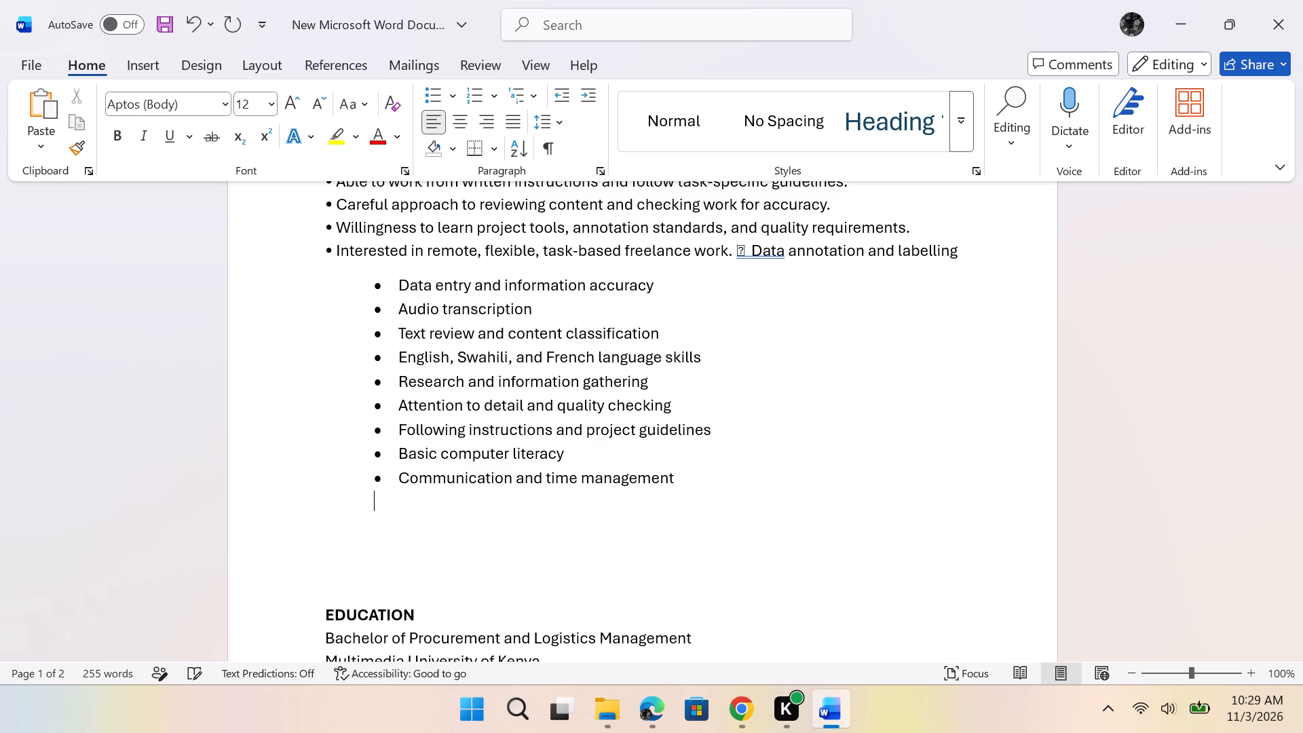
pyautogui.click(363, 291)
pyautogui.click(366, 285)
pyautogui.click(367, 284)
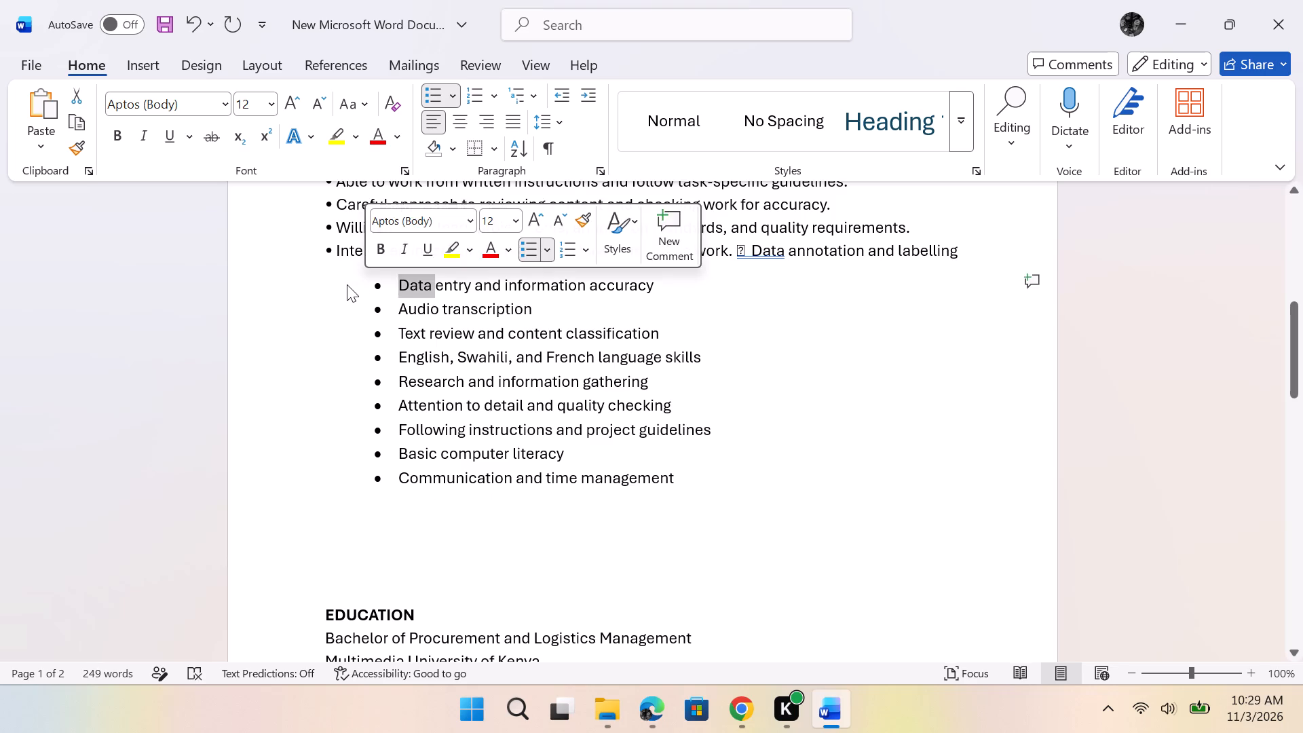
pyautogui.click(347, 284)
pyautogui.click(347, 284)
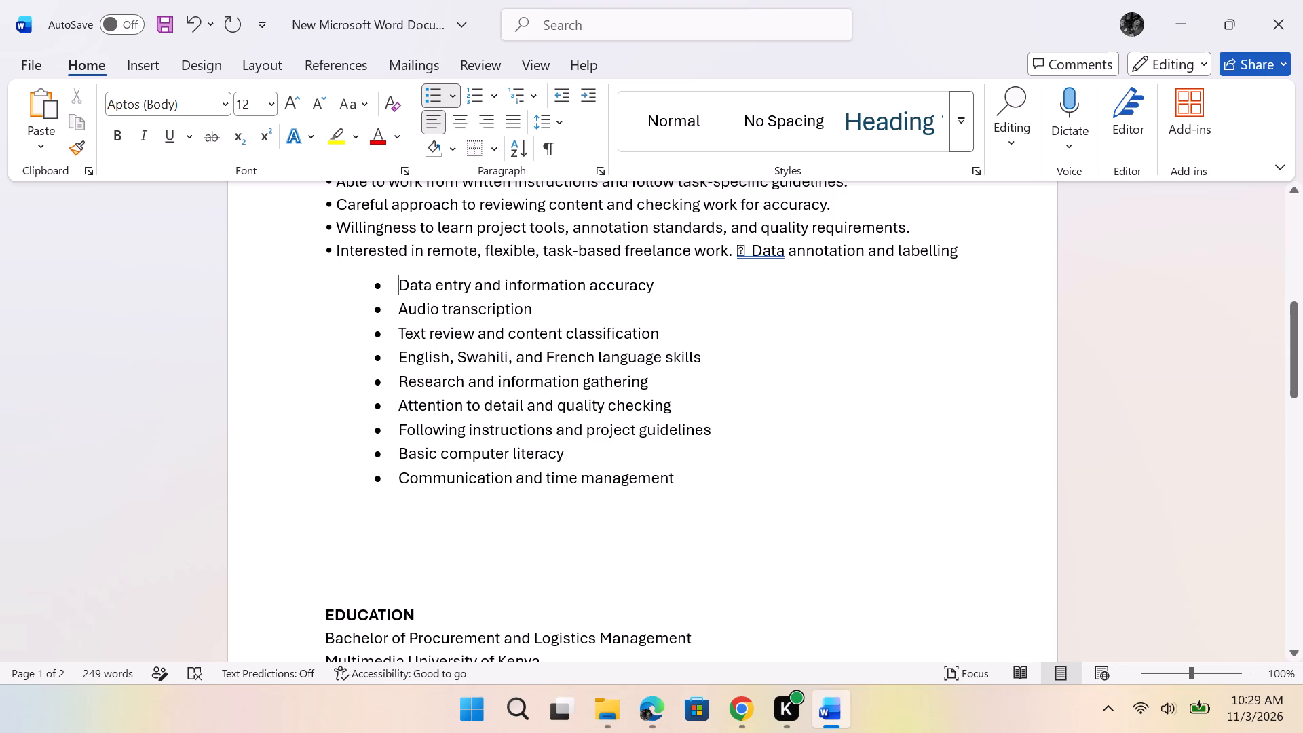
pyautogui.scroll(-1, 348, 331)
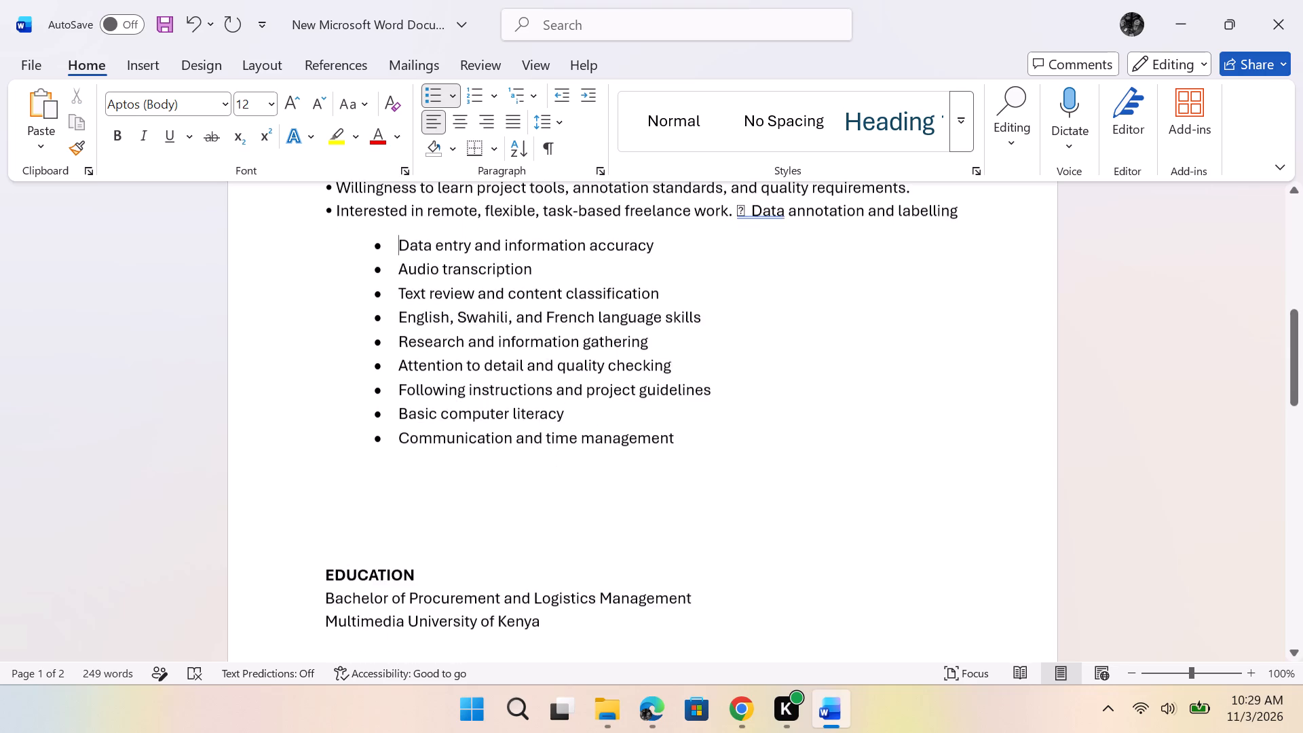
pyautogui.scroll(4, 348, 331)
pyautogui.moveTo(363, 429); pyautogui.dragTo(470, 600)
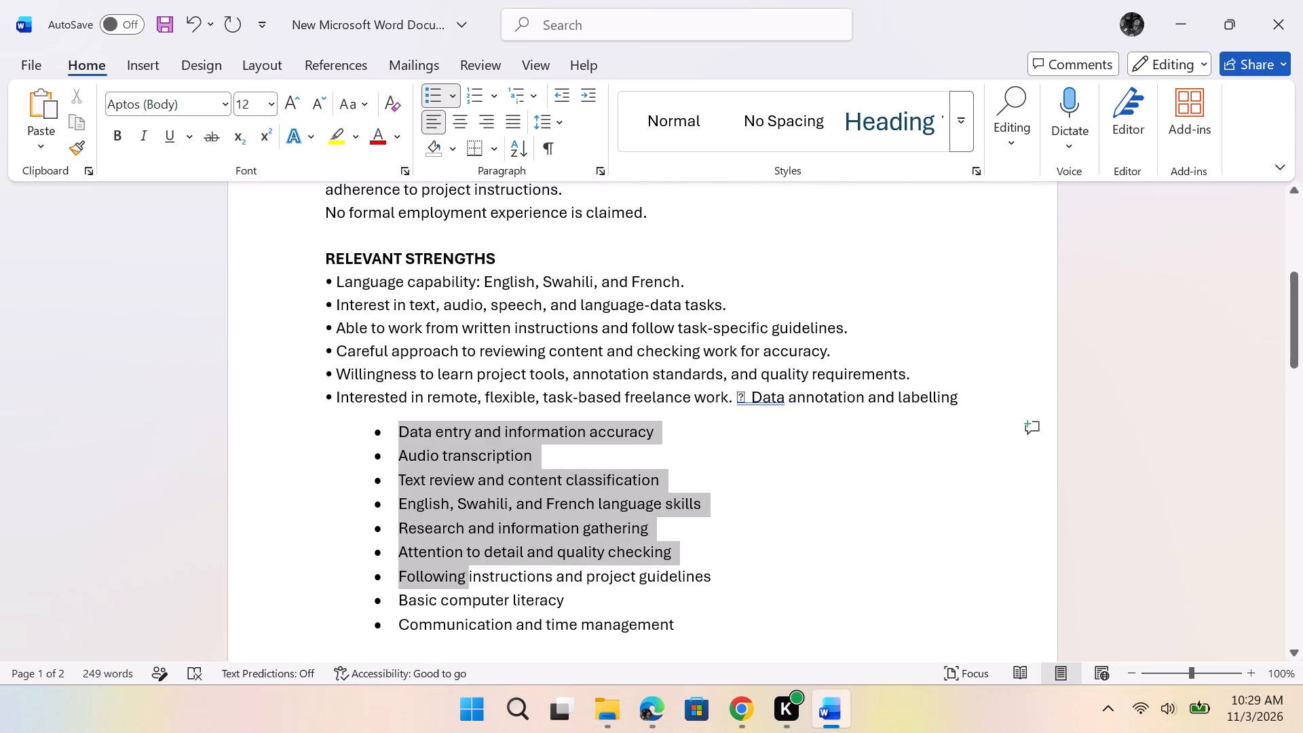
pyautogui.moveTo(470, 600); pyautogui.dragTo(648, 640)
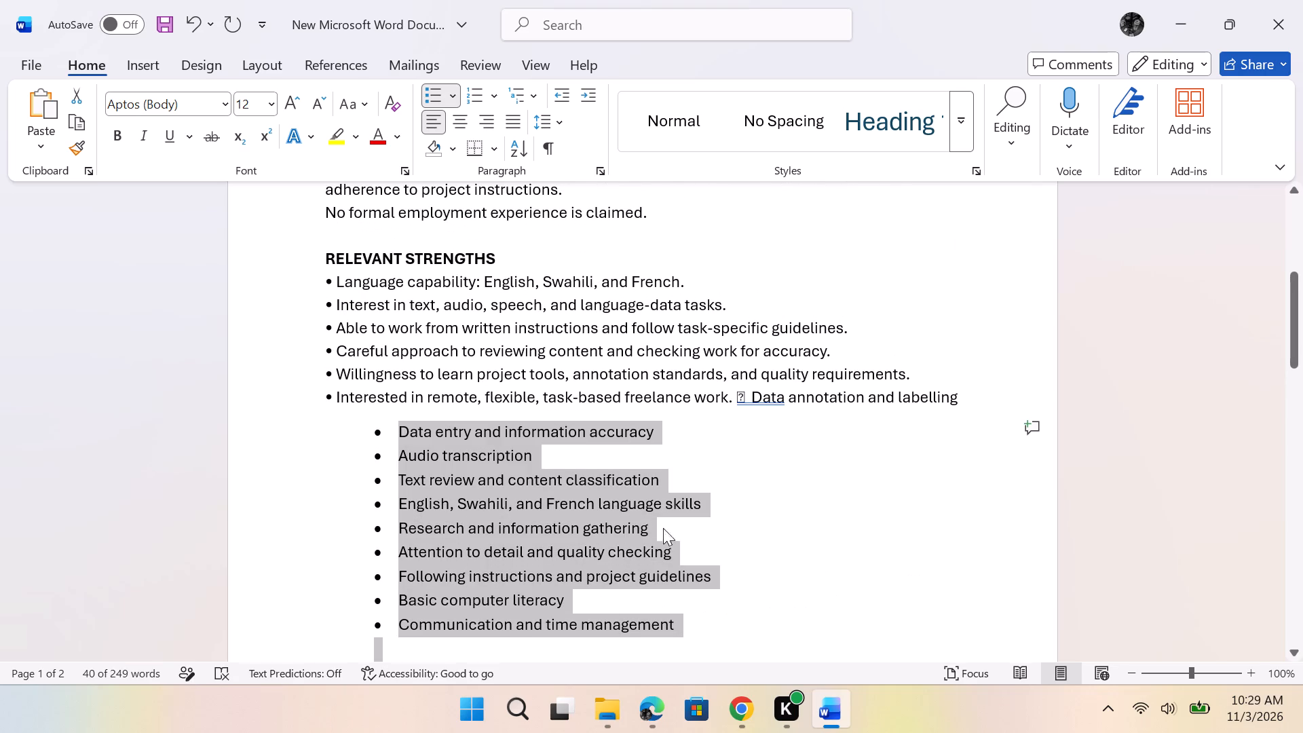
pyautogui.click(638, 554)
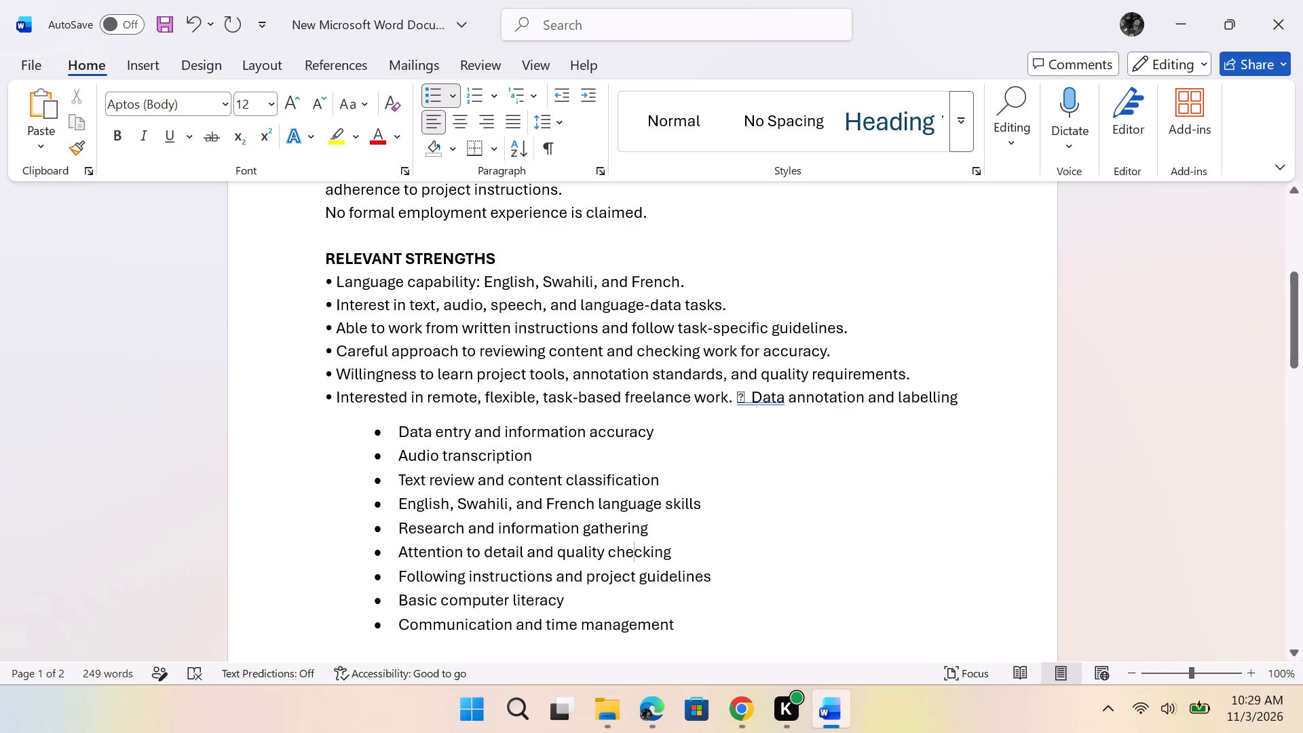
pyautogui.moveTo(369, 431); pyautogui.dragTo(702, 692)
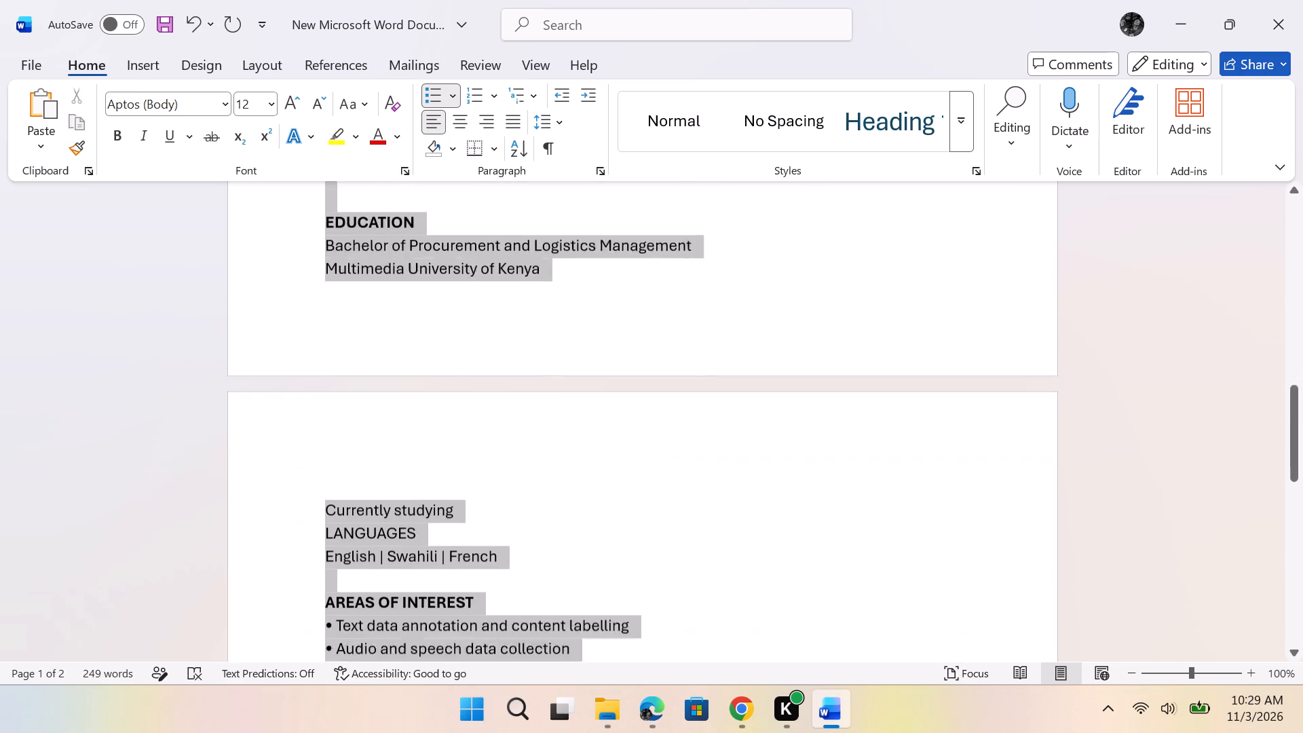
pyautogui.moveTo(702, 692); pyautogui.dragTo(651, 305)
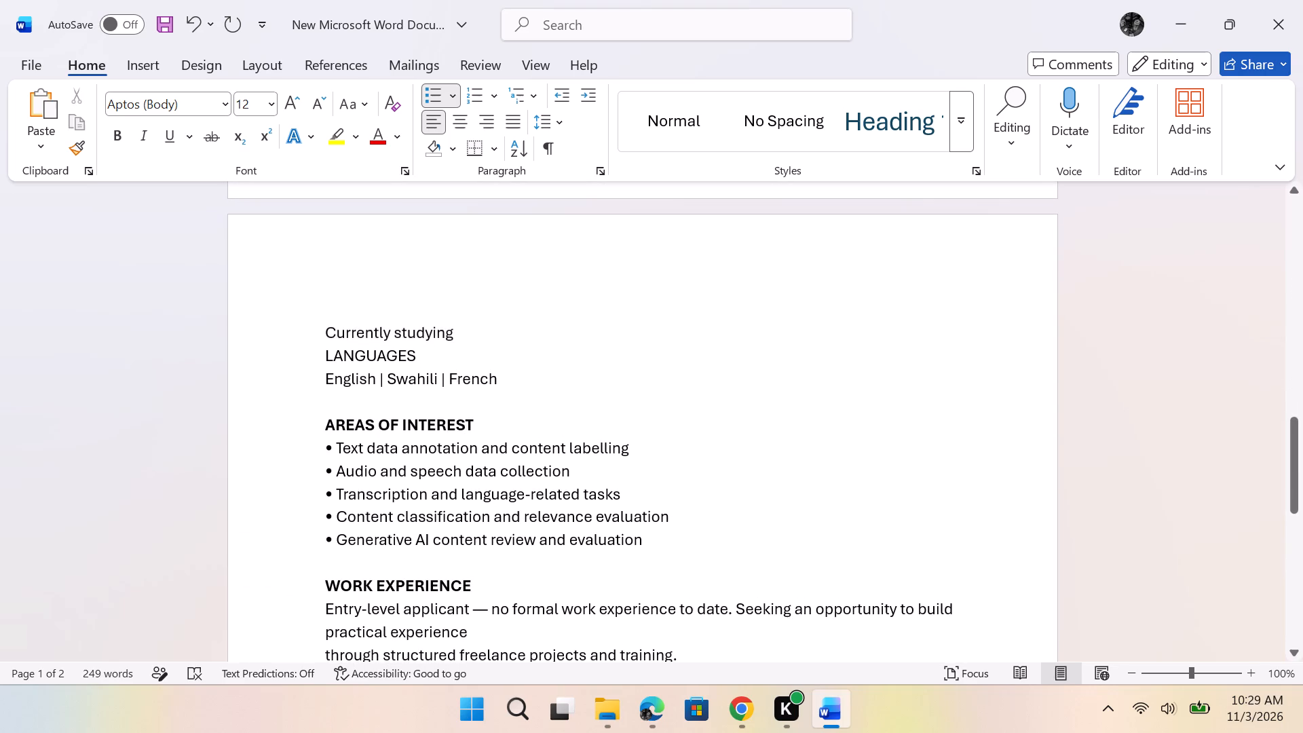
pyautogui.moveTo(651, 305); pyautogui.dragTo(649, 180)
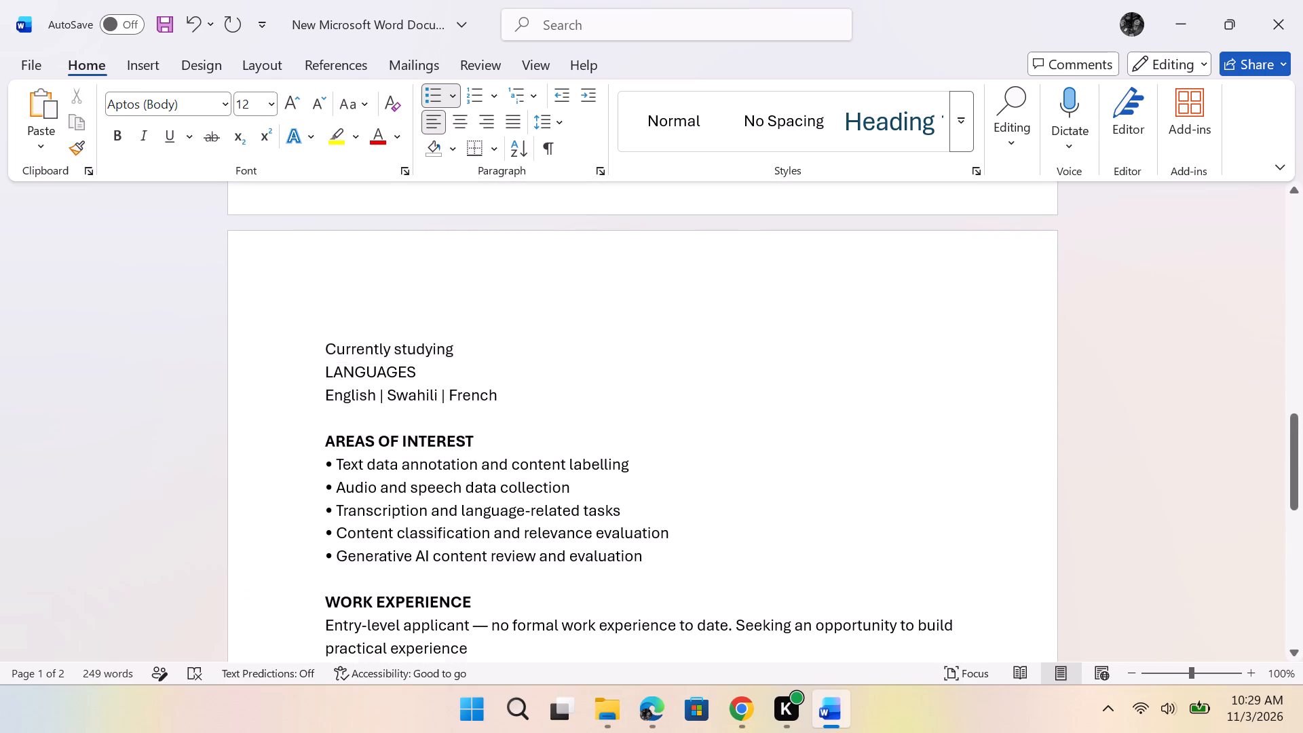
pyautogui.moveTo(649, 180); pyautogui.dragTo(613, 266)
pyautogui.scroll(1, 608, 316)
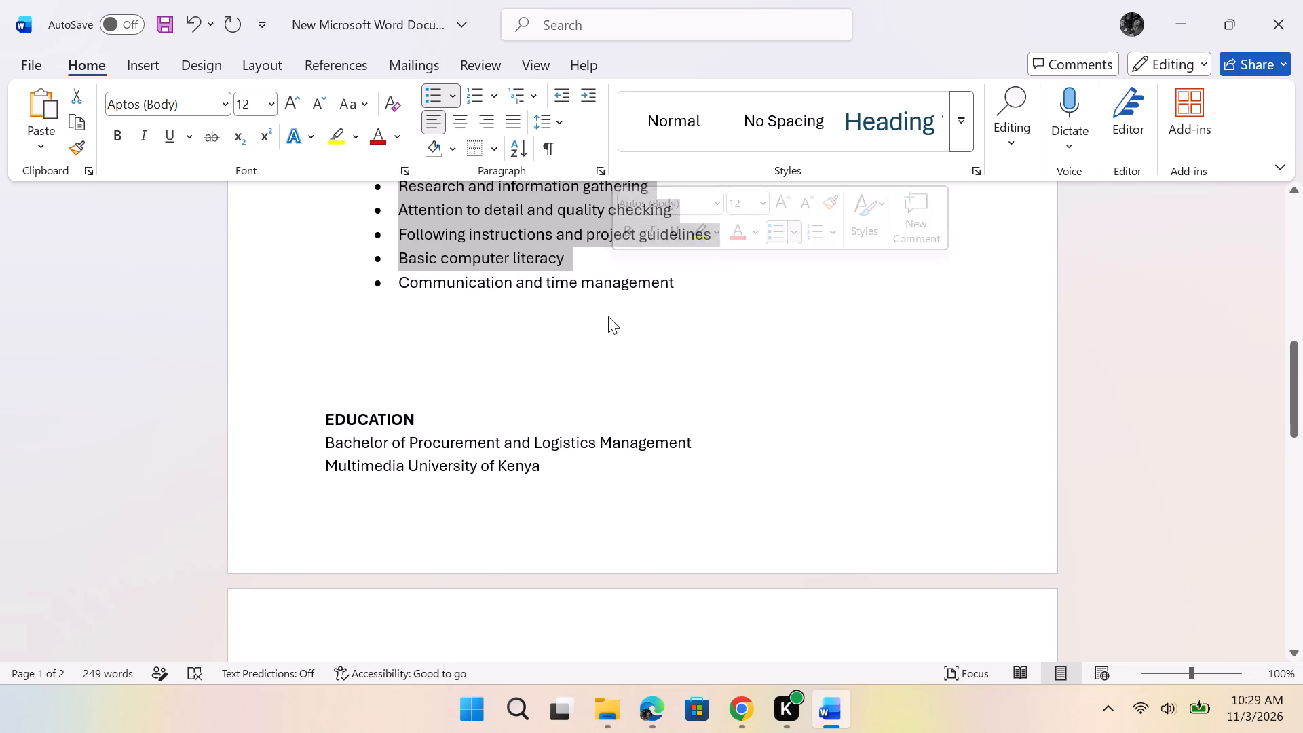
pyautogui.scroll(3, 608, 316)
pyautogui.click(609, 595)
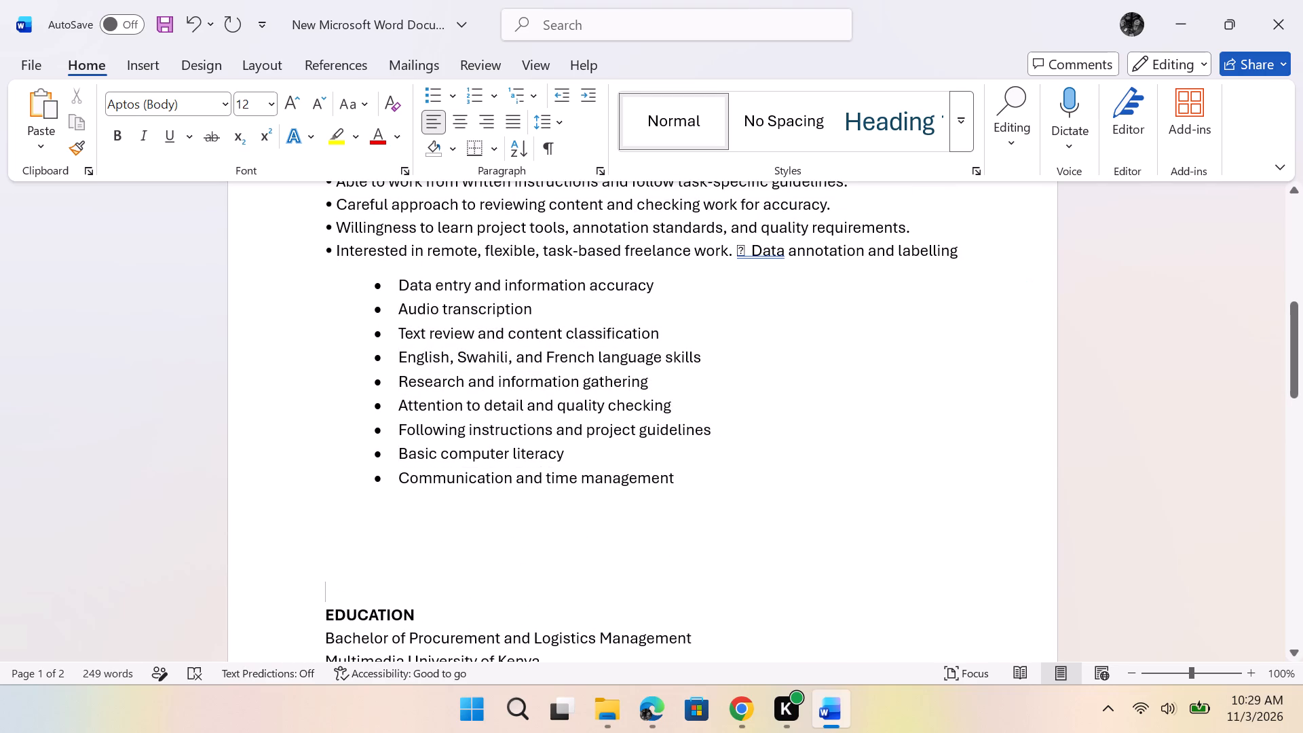
# Cut the bulleted skills from "Data entry and information accuracy" through "Communication and time management", including the empty line below them.
pyautogui.moveTo(343, 288); pyautogui.dragTo(705, 493)
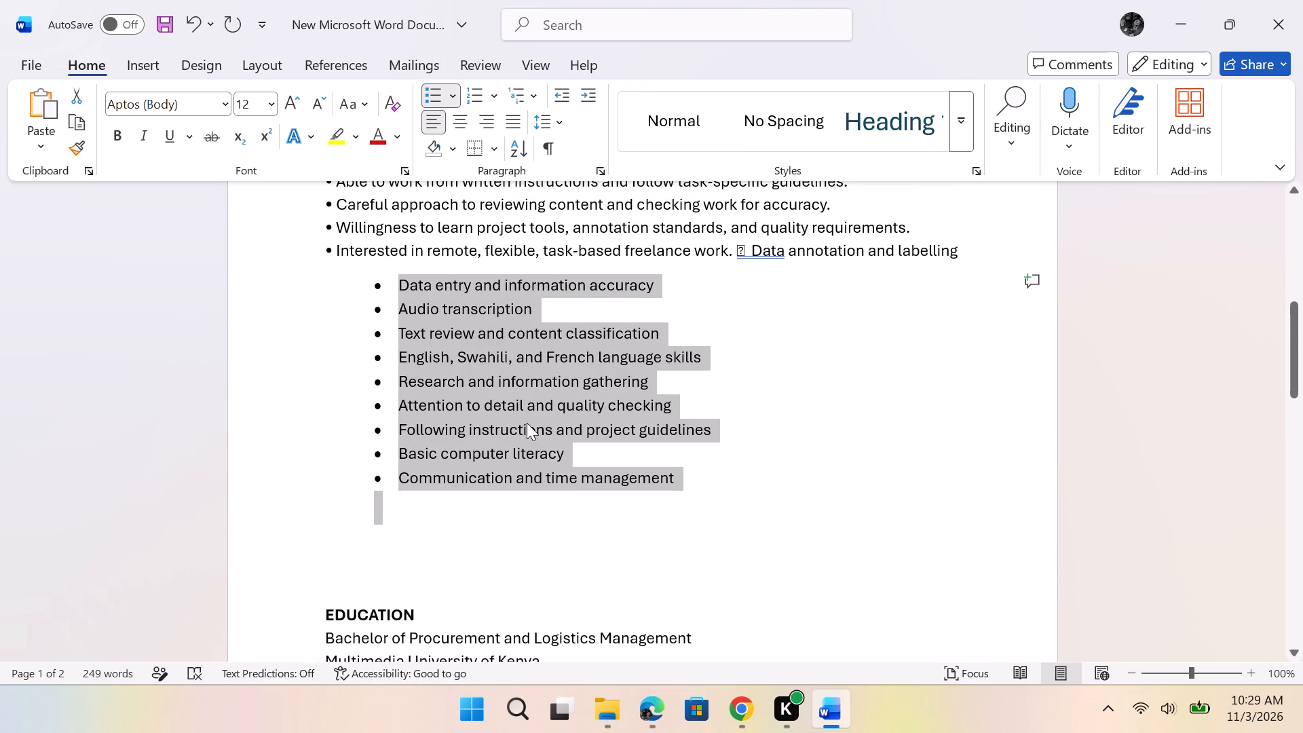
pyautogui.rightClick(620, 393)
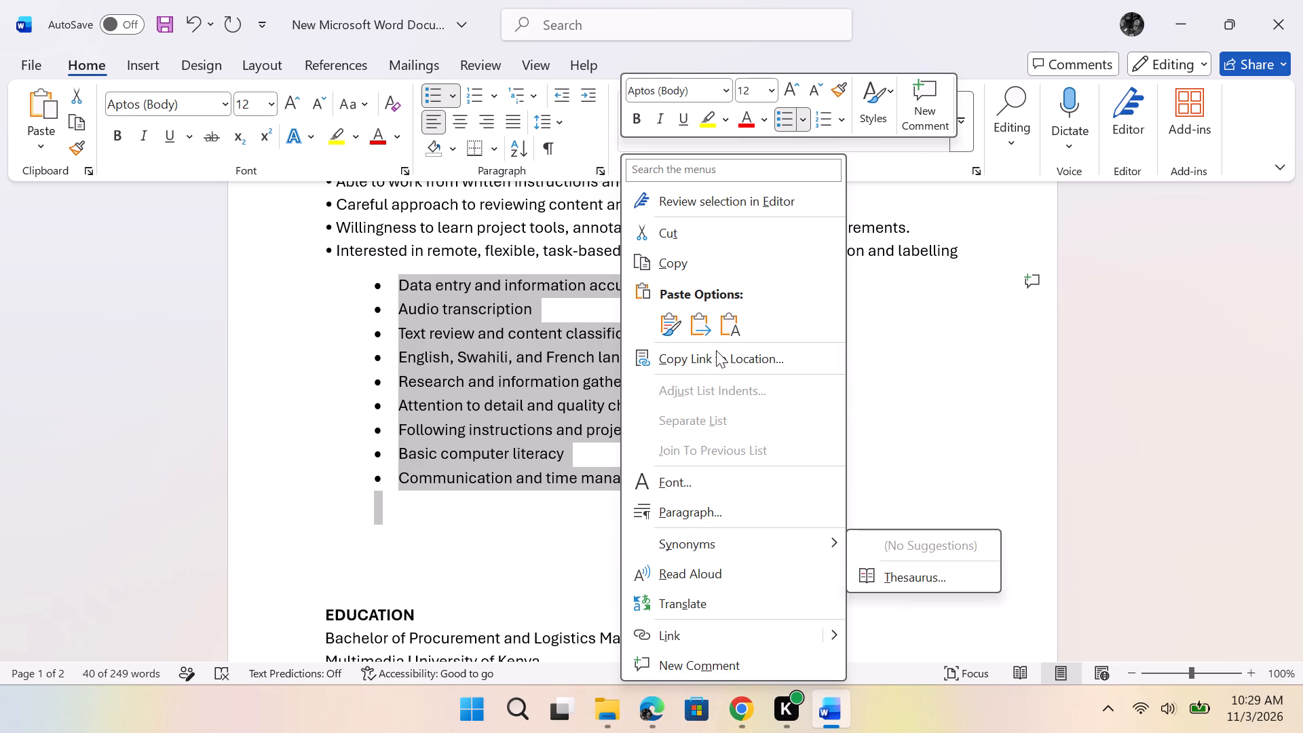
pyautogui.scroll(-2, 667, 567)
pyautogui.rightClick(557, 403)
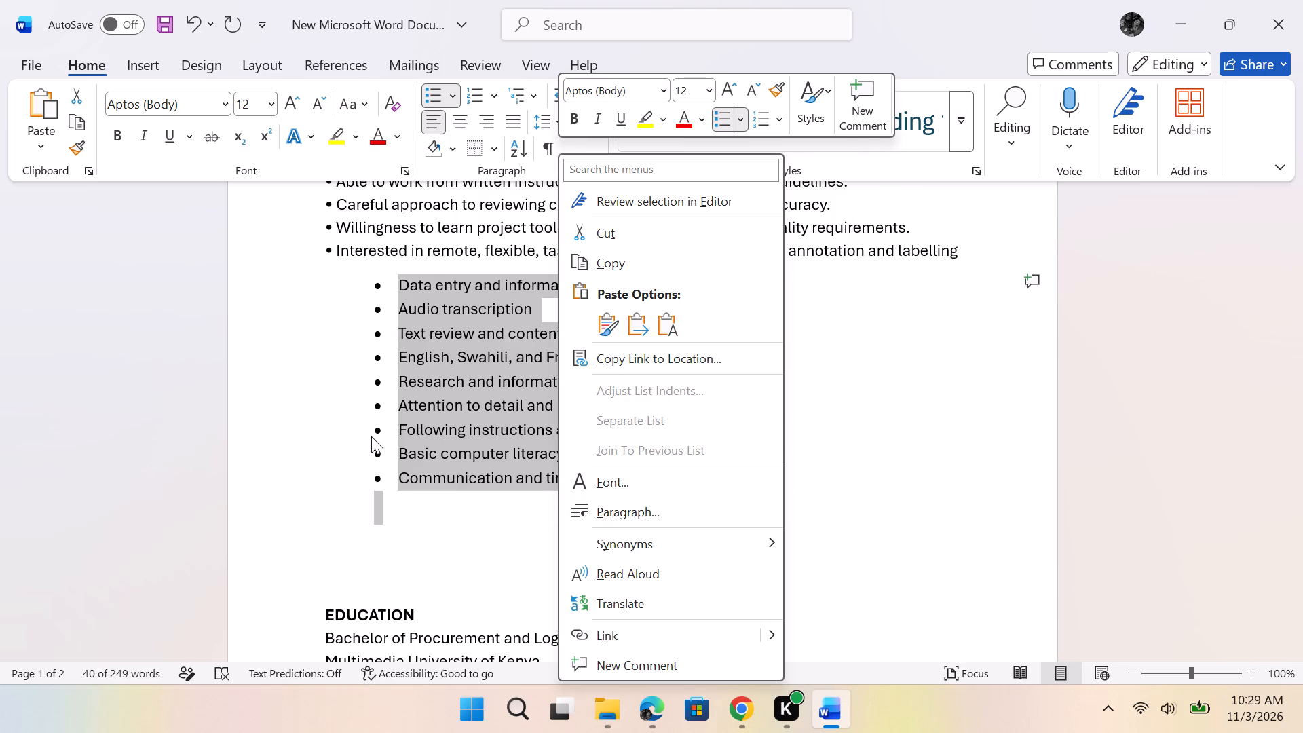
pyautogui.click(648, 231)
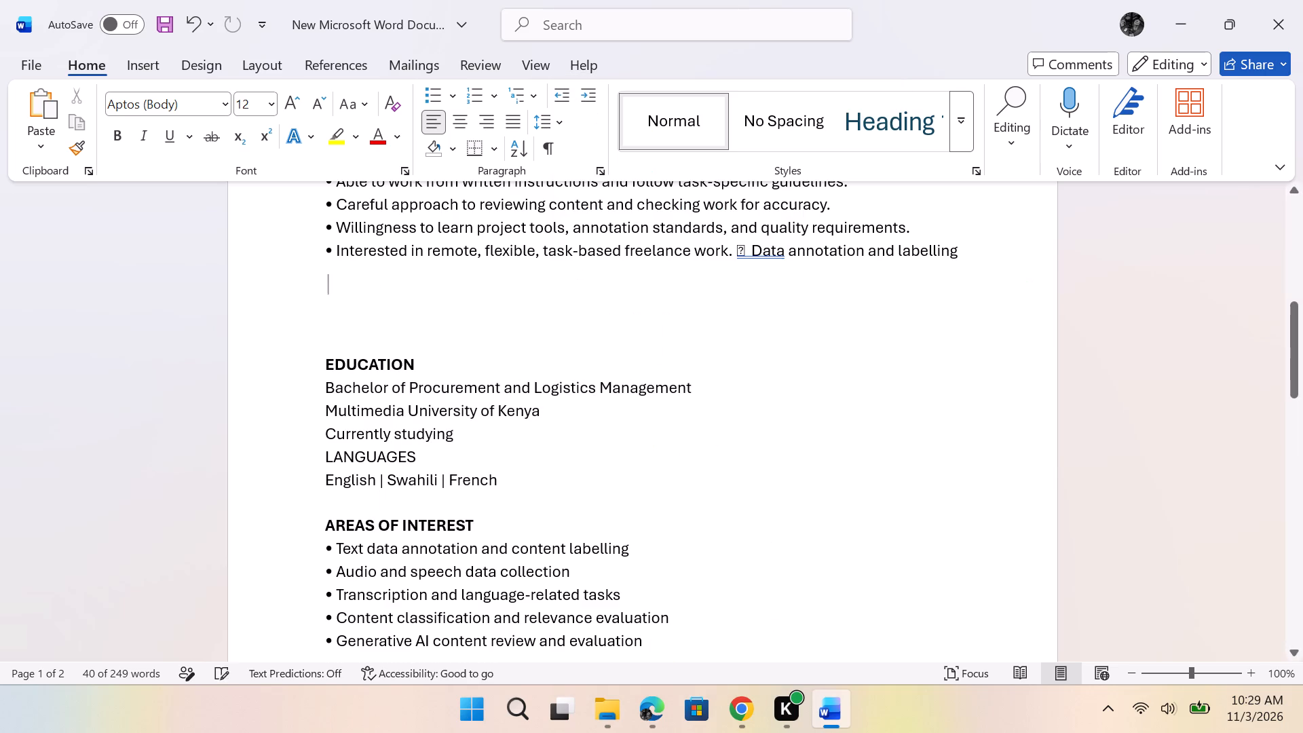
# Paste the cut skills list into a new solid round bullet on the empty line below "Data annotation and labelling".
pyautogui.rightClick(326, 294)
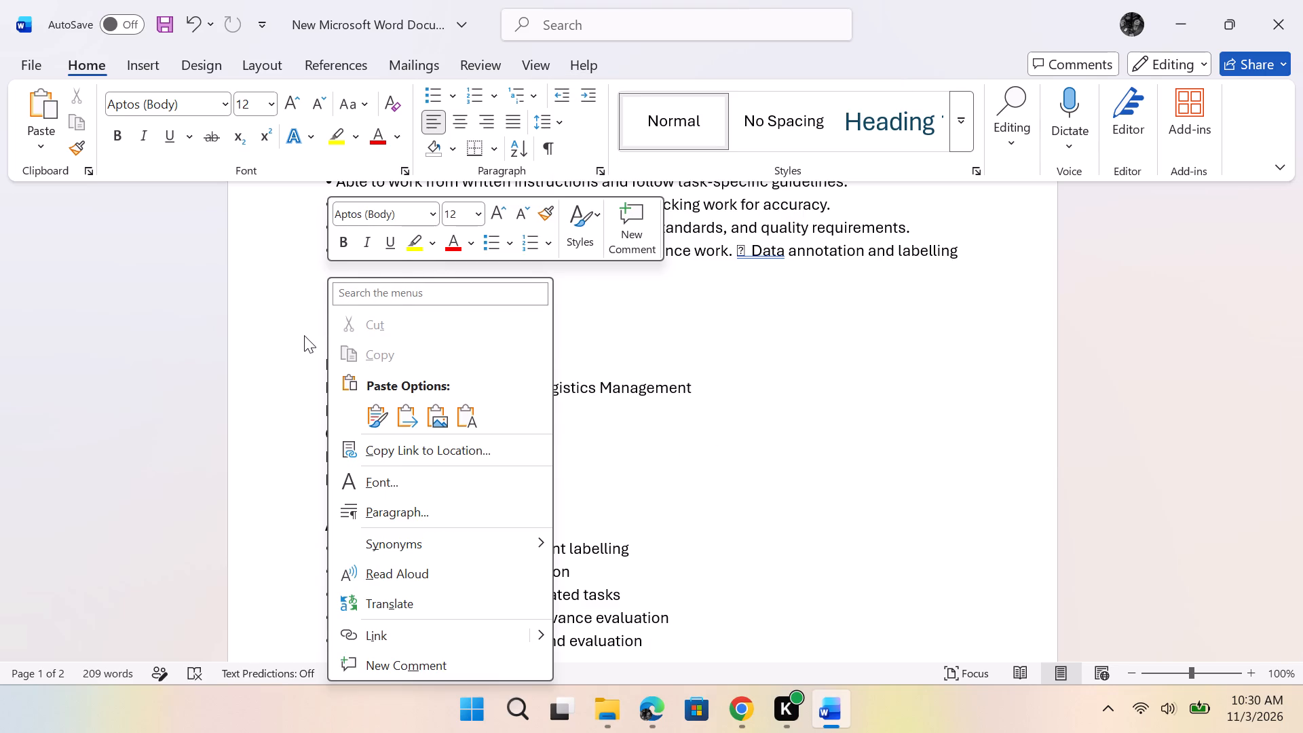
pyautogui.click(508, 240)
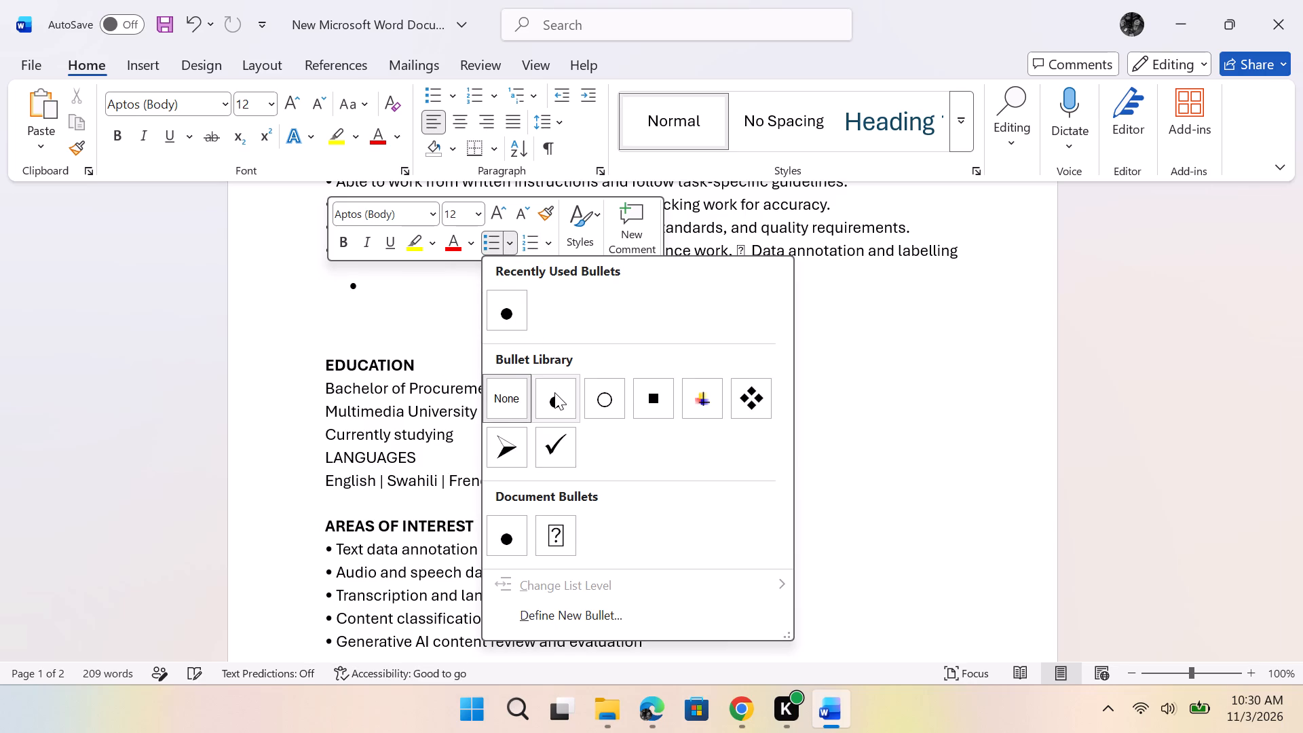
pyautogui.click(491, 524)
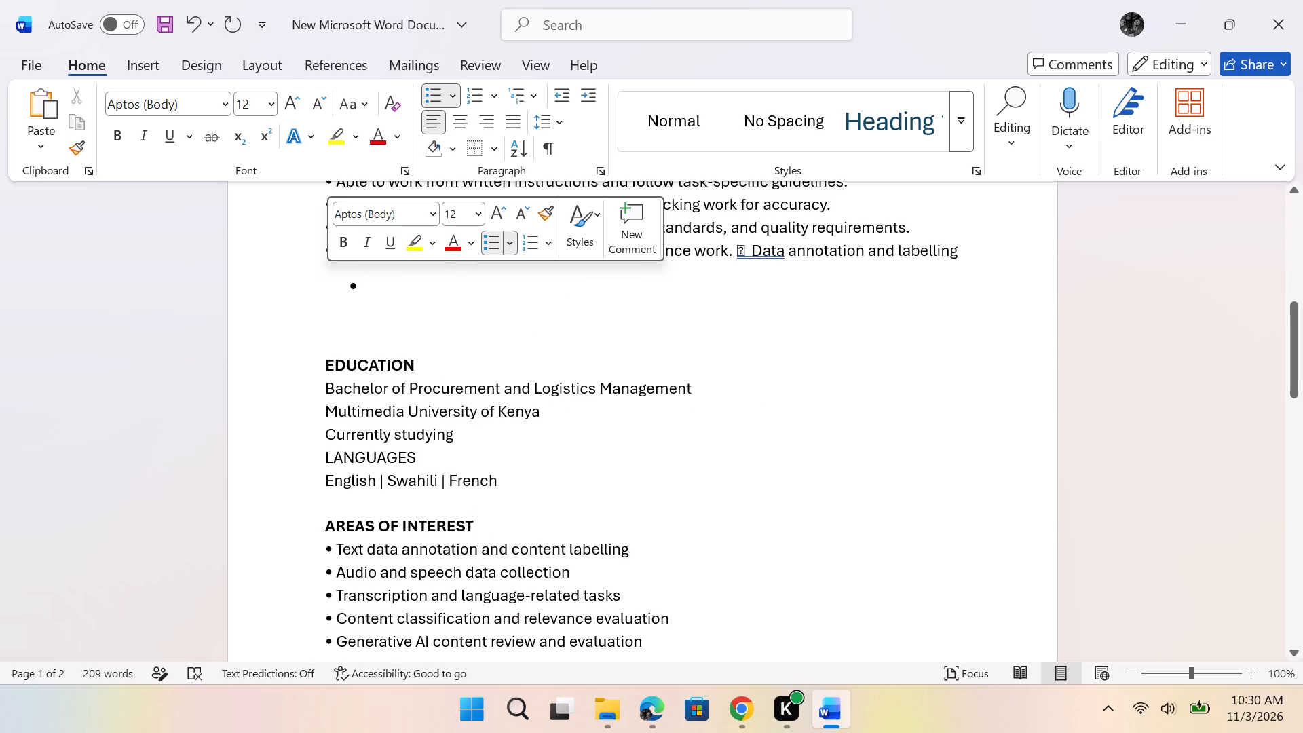
pyautogui.scroll(1, 440, 369)
pyautogui.rightClick(401, 325)
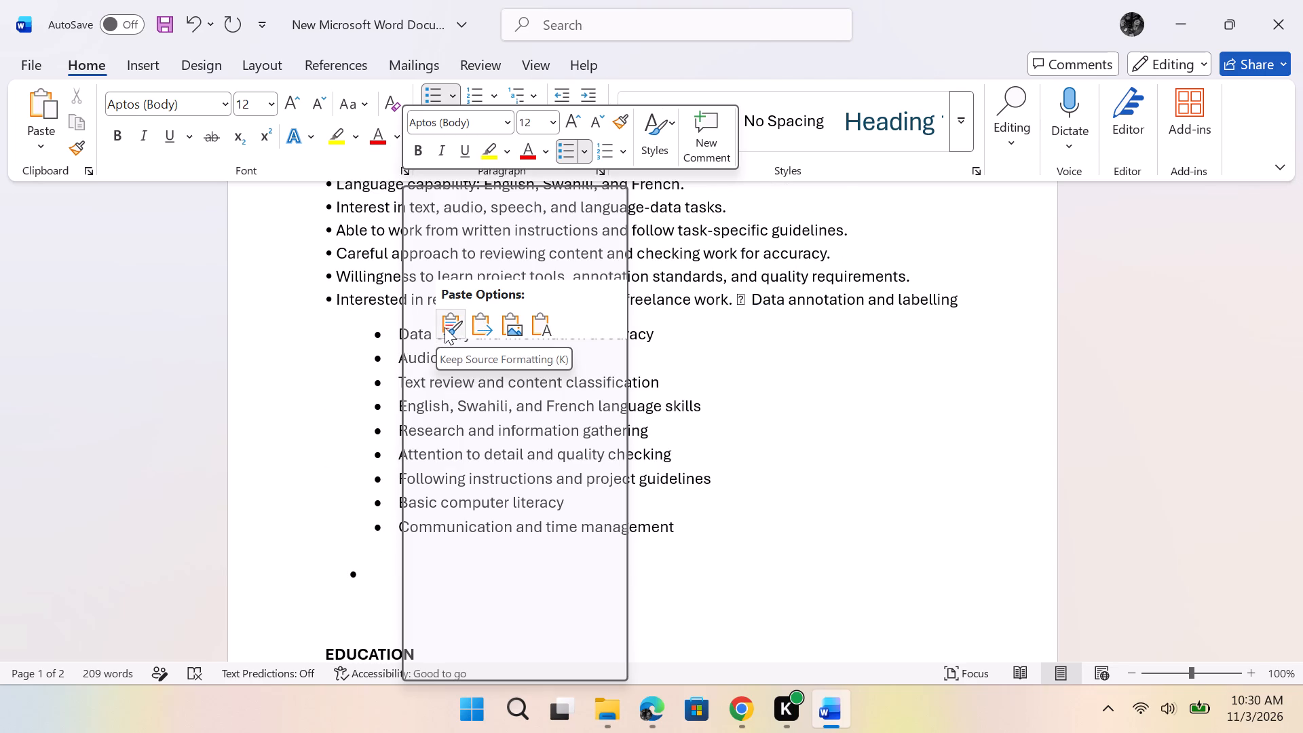
pyautogui.click(365, 366)
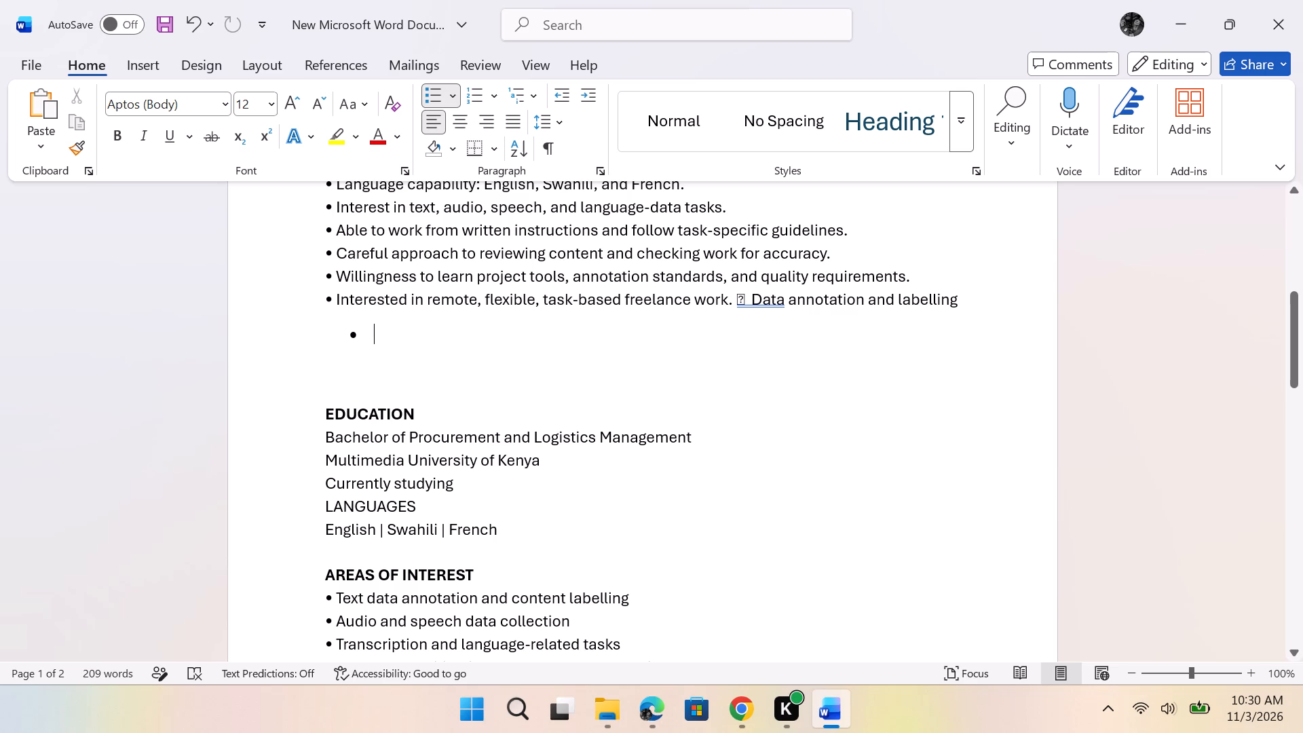
pyautogui.hotkey('ctrl', 'v')
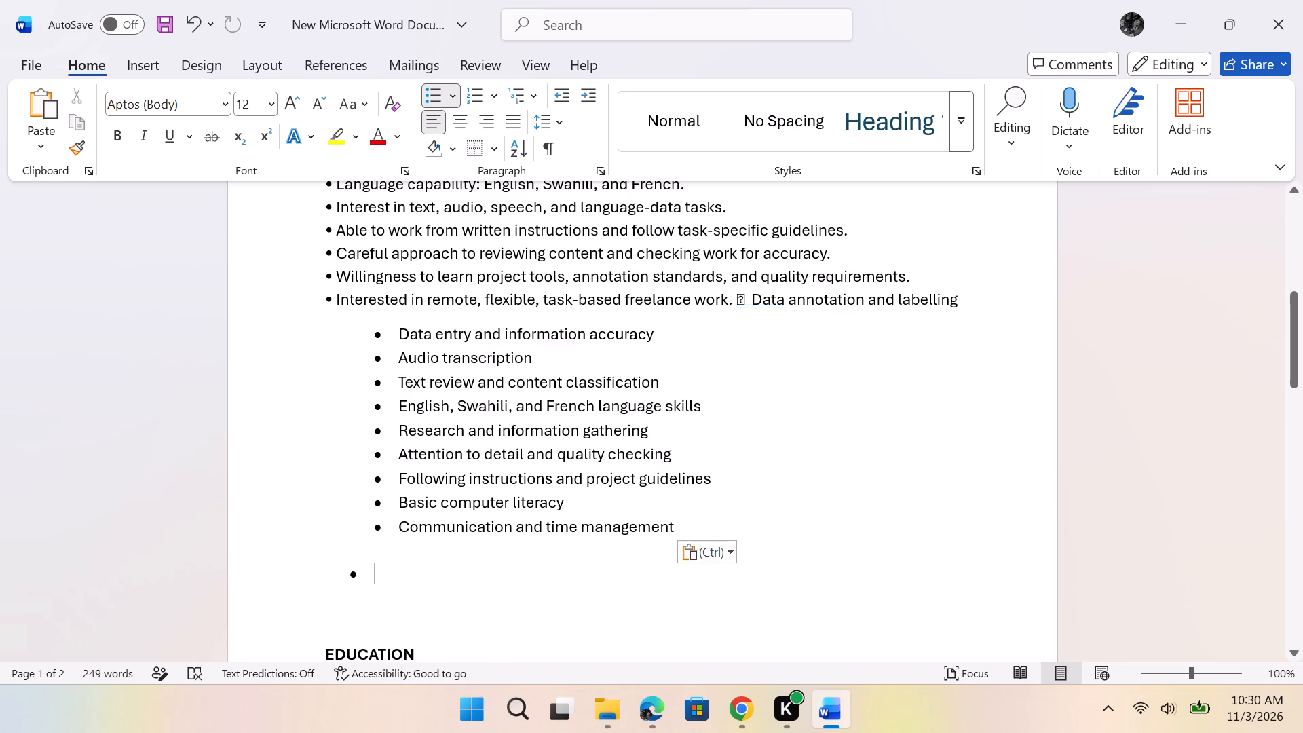
# Adjust the paste option for the skills list so its bullets share the indent of the empty bullet below it.
pyautogui.click(374, 341)
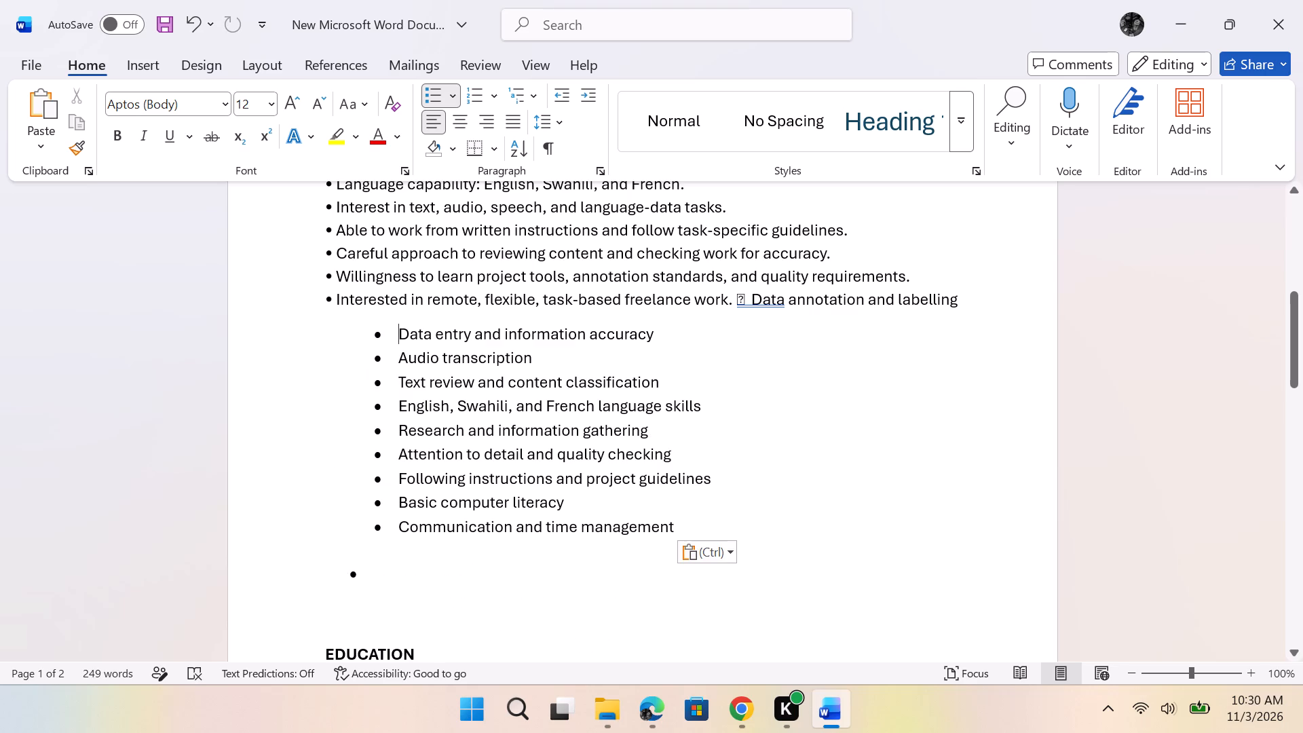
pyautogui.click(685, 334)
pyautogui.click(728, 554)
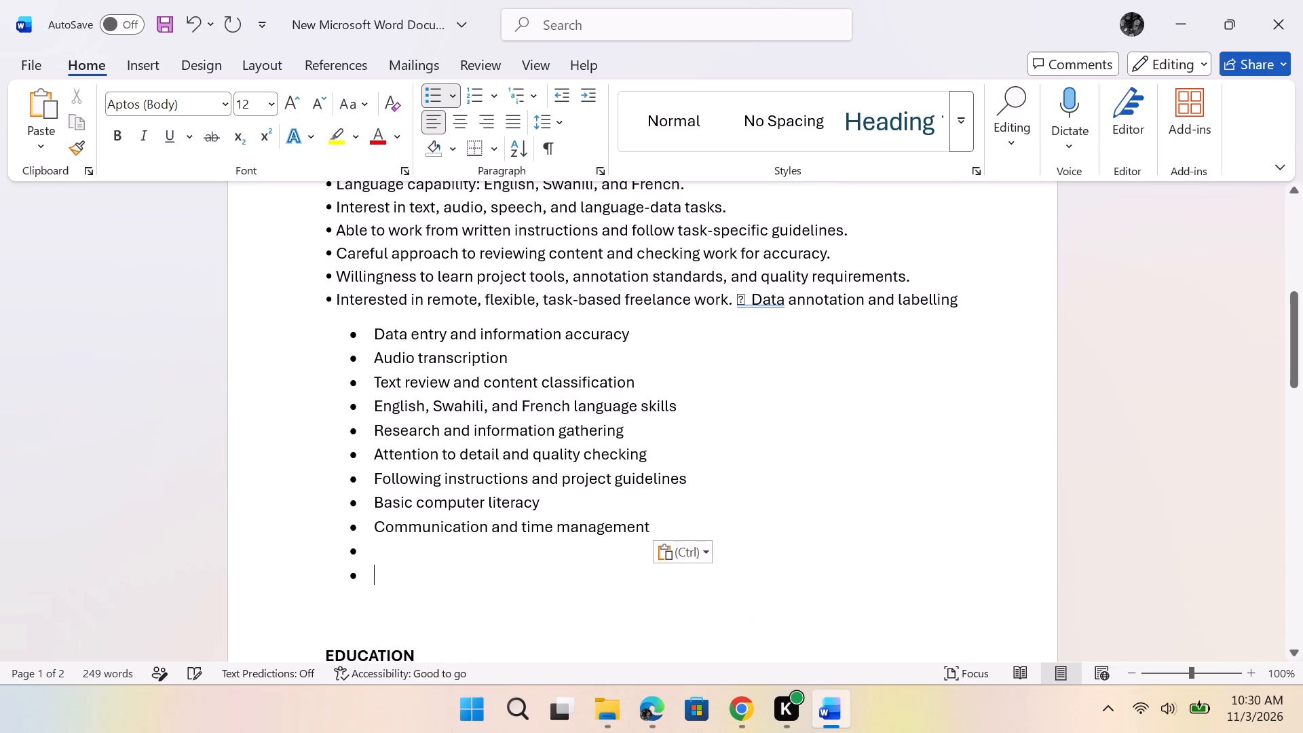
pyautogui.click(683, 551)
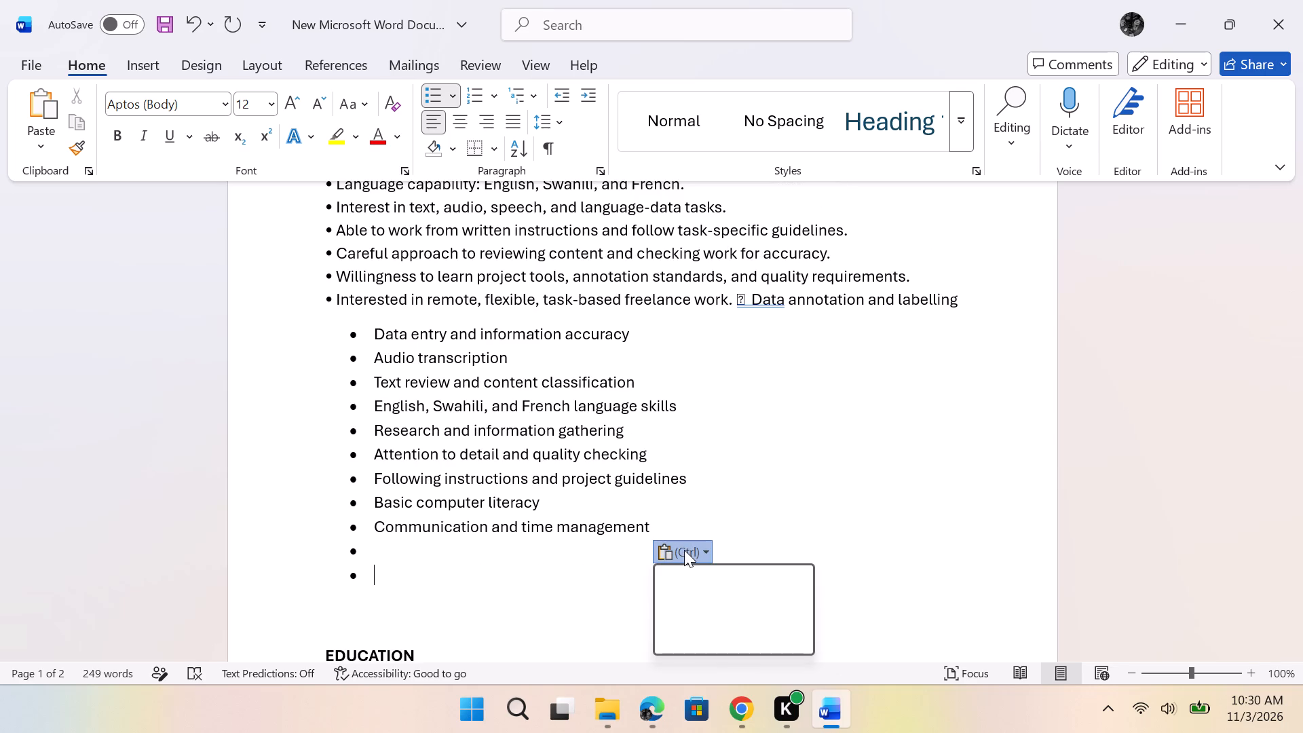
pyautogui.click(698, 605)
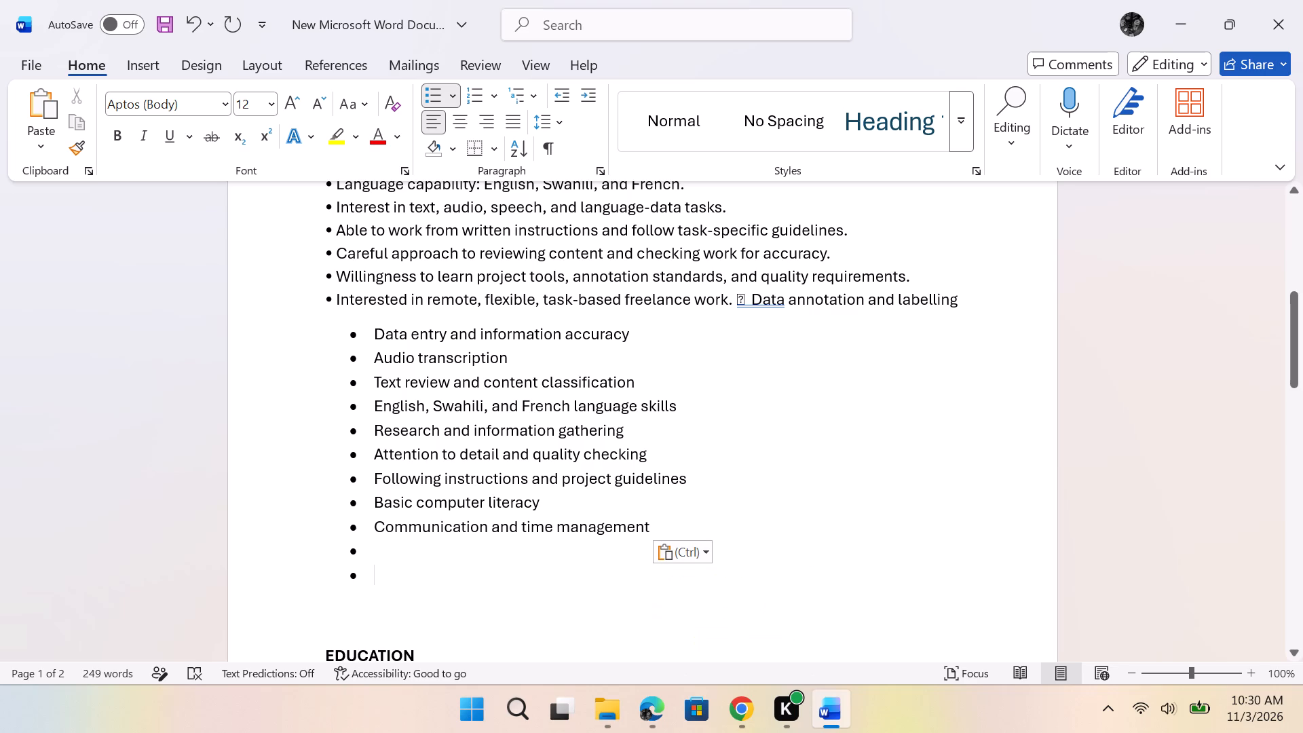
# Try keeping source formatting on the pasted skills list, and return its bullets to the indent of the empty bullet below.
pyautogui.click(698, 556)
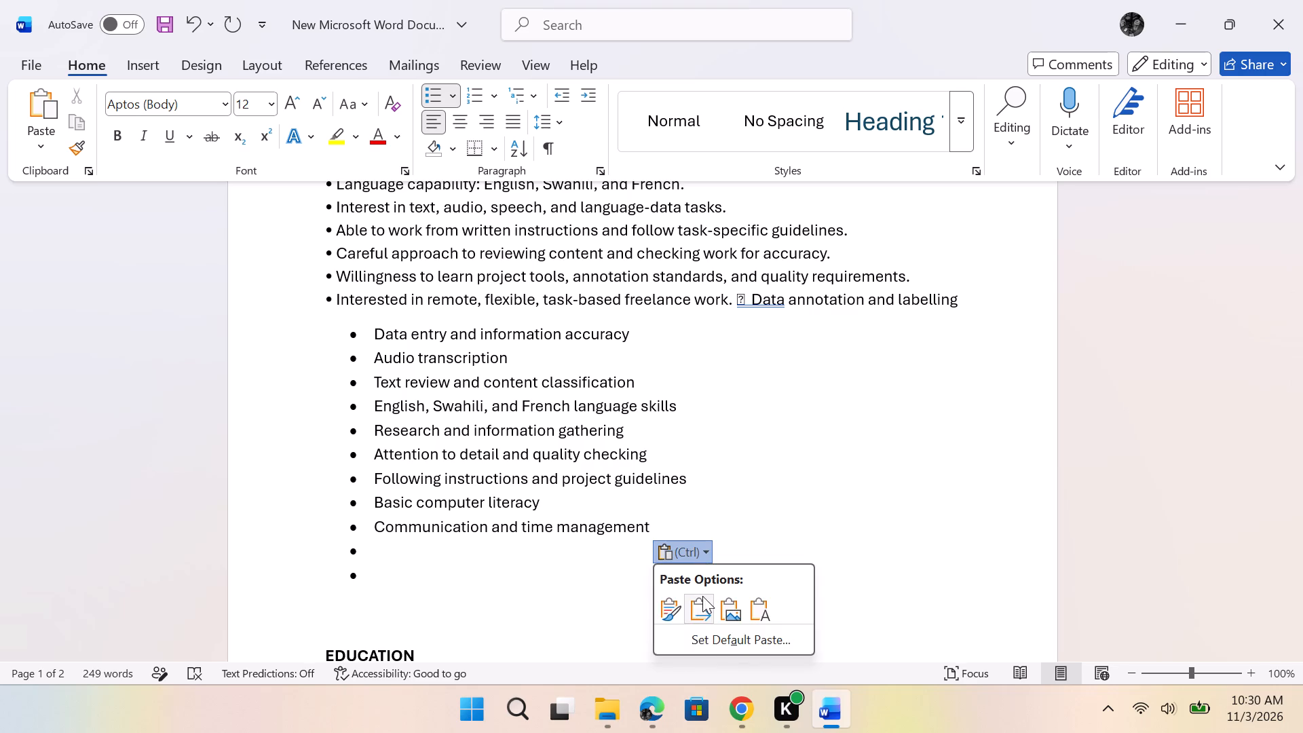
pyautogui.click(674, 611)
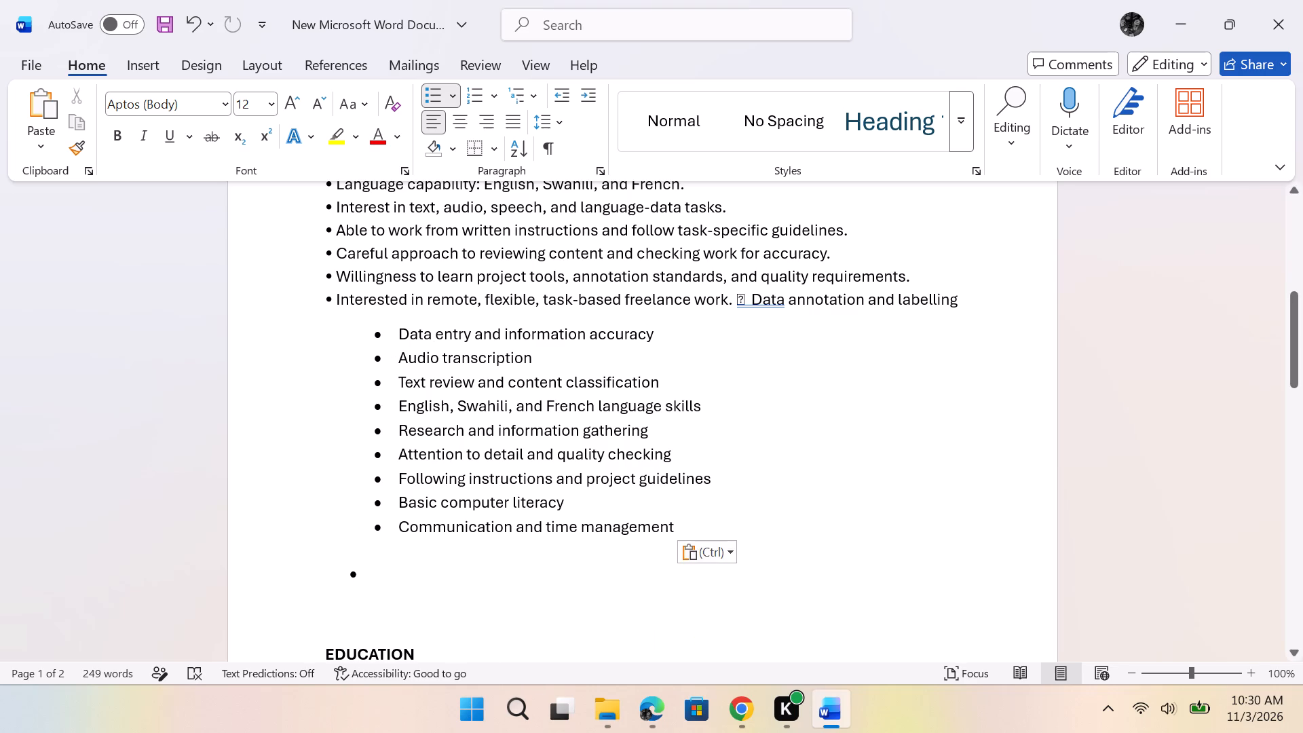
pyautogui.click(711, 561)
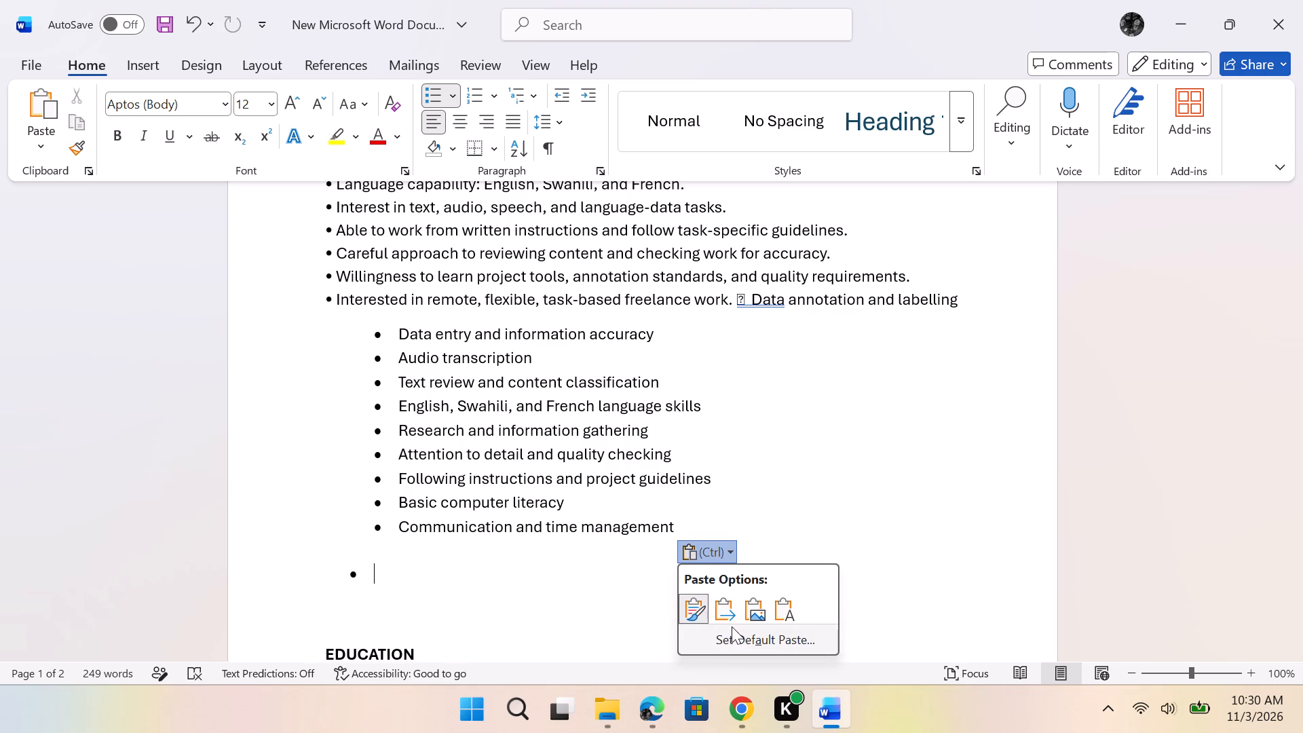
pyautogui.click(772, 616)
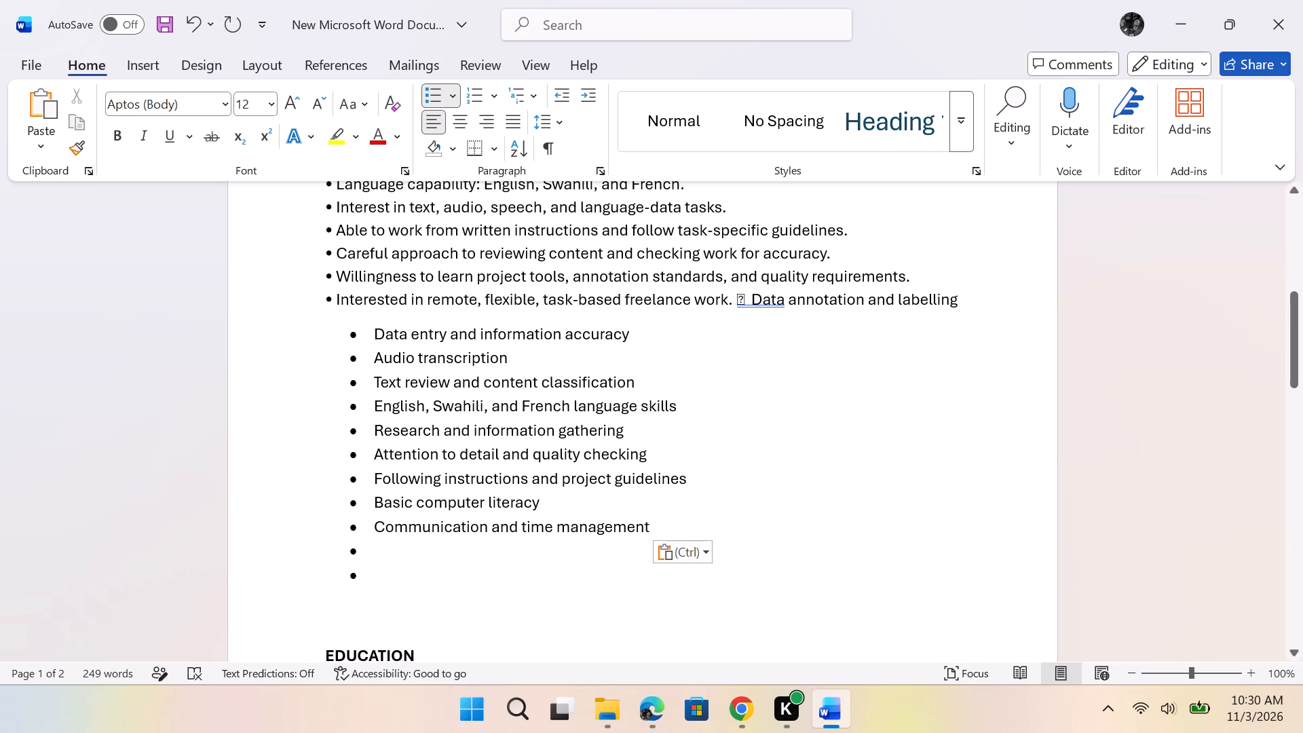
# Delete the two empty bullets below "Communication and time management" at the end of the skills list.
pyautogui.press('BackSpace')
pyautogui.press('BackSpace')
pyautogui.press('BackSpace')
pyautogui.press('BackSpace')
pyautogui.press('BackSpace')
pyautogui.press('BackSpace')
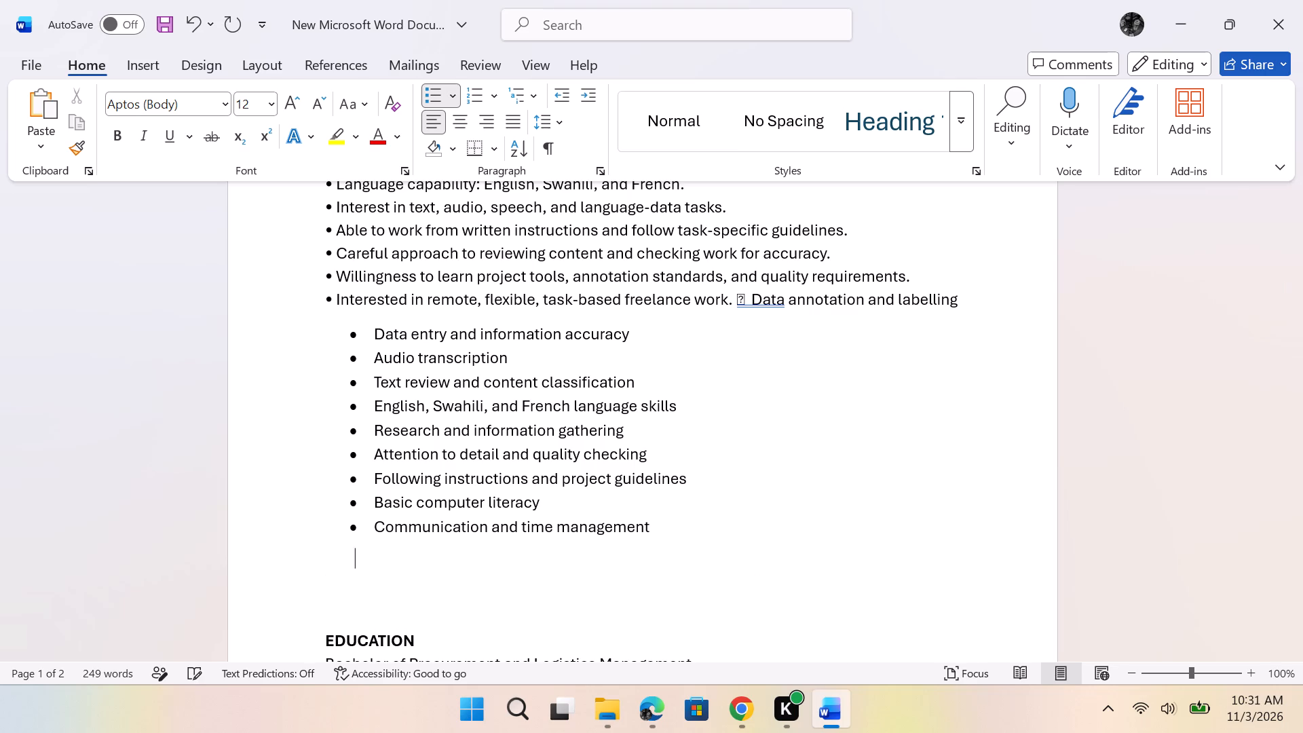
pyautogui.press('BackSpace')
pyautogui.press('BackSpace')
pyautogui.press('BackSpace')
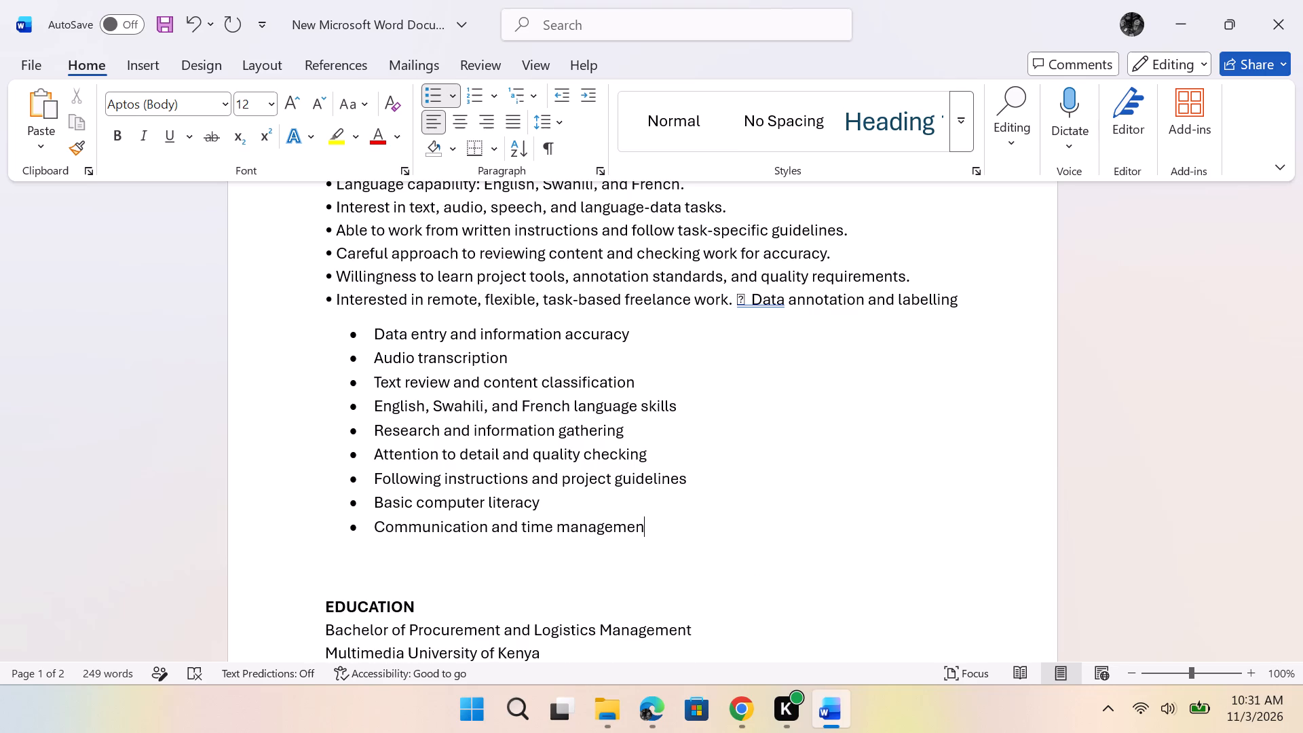
# Cut the whole bulleted skills list from "Data entry and information accuracy" through the "Communication and time management" line.
pyautogui.click(327, 345)
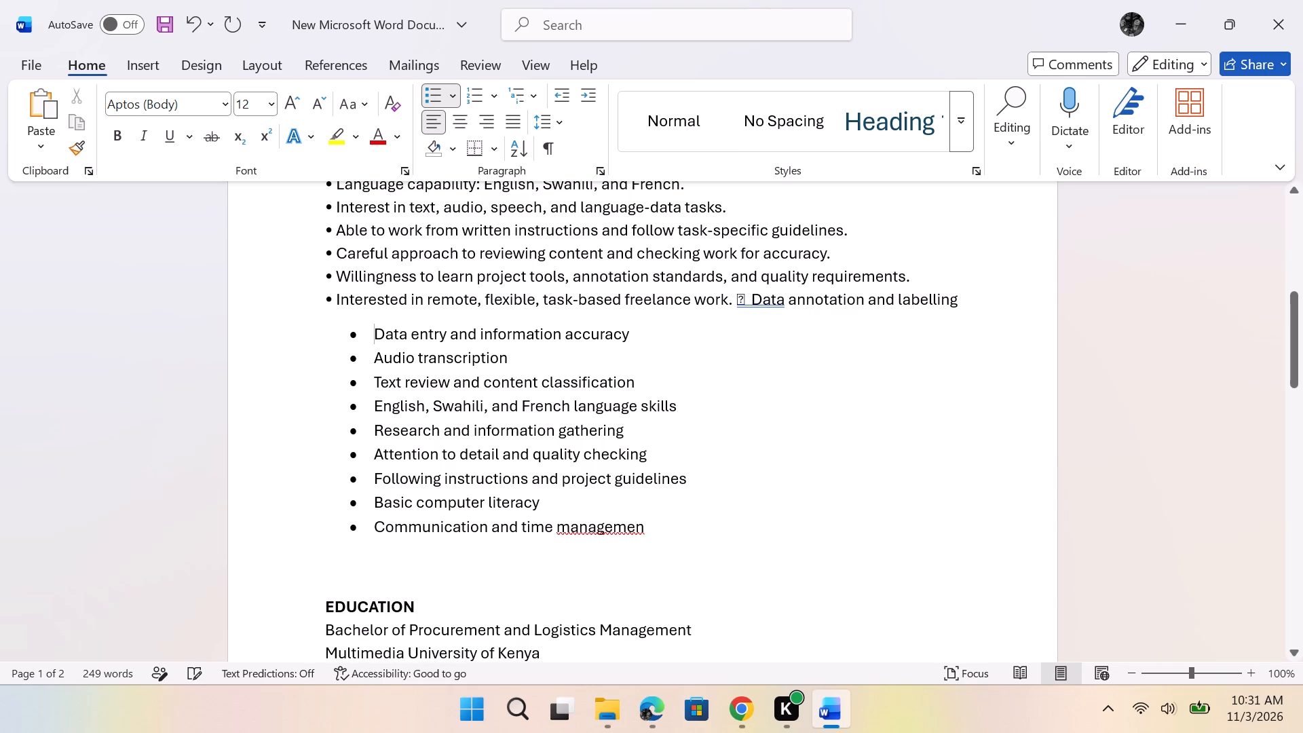
pyautogui.moveTo(347, 337); pyautogui.dragTo(356, 337)
pyautogui.moveTo(356, 337); pyautogui.dragTo(620, 526)
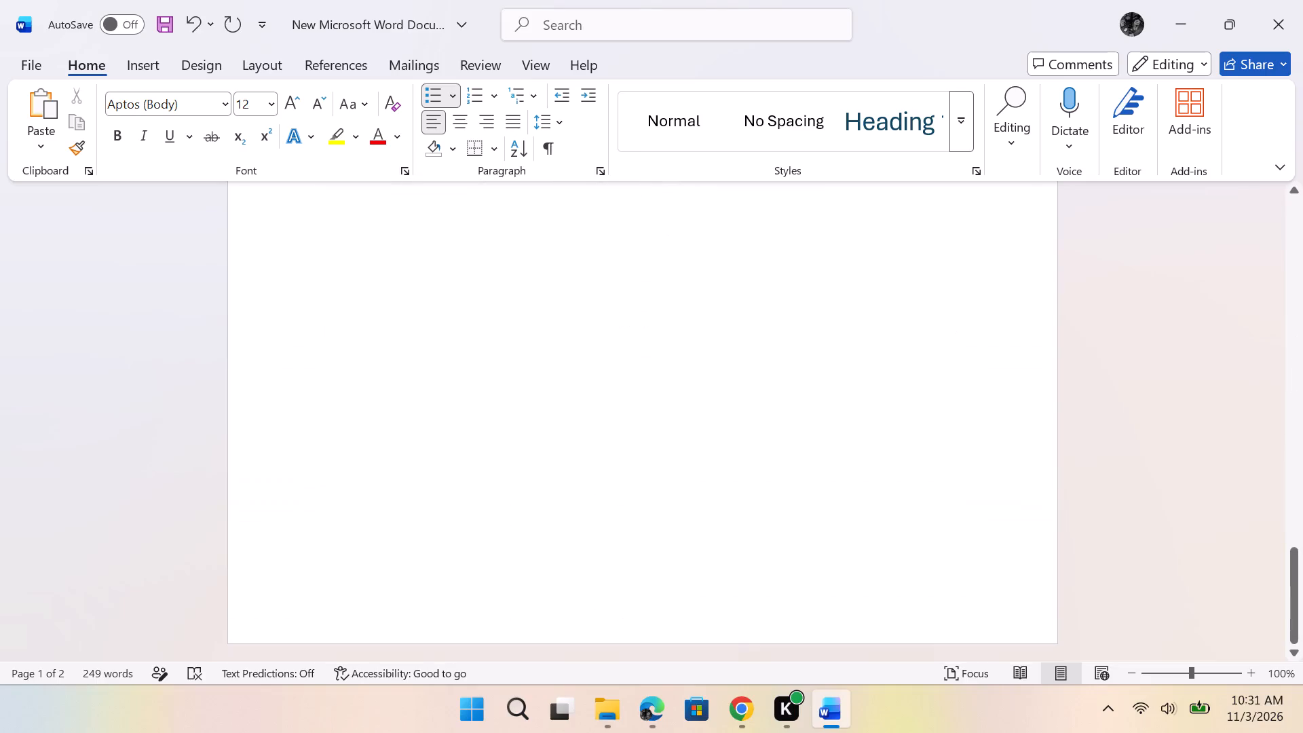
pyautogui.moveTo(620, 526); pyautogui.dragTo(556, 686)
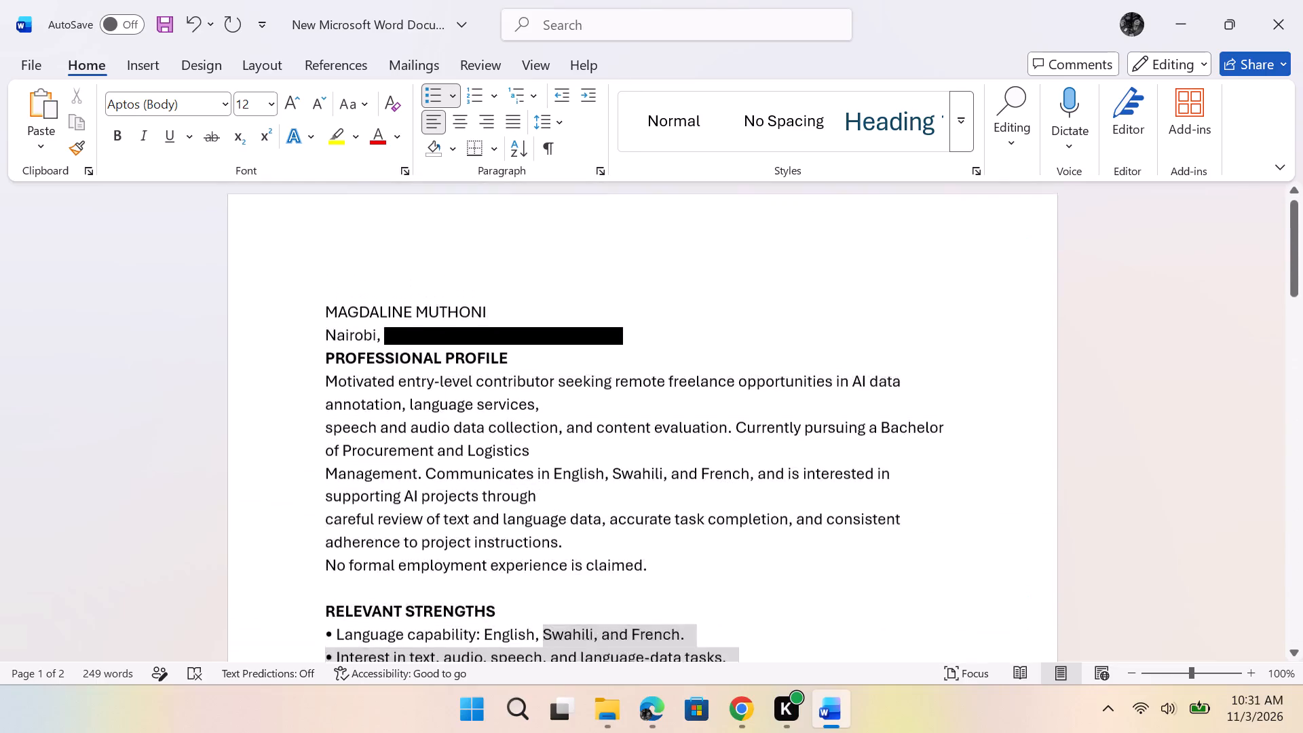
pyautogui.moveTo(556, 686); pyautogui.dragTo(583, 210)
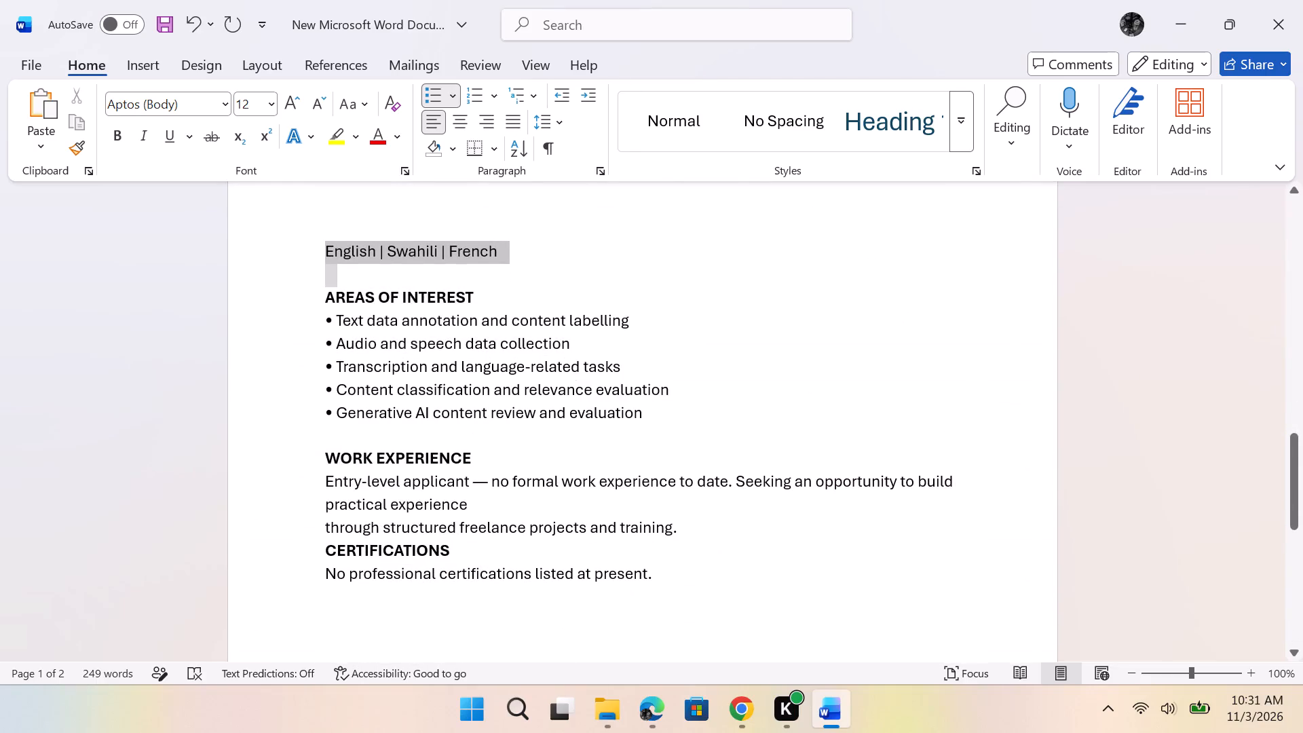
pyautogui.moveTo(583, 210); pyautogui.dragTo(583, 210)
pyautogui.scroll(4, 583, 290)
pyautogui.scroll(5, 542, 350)
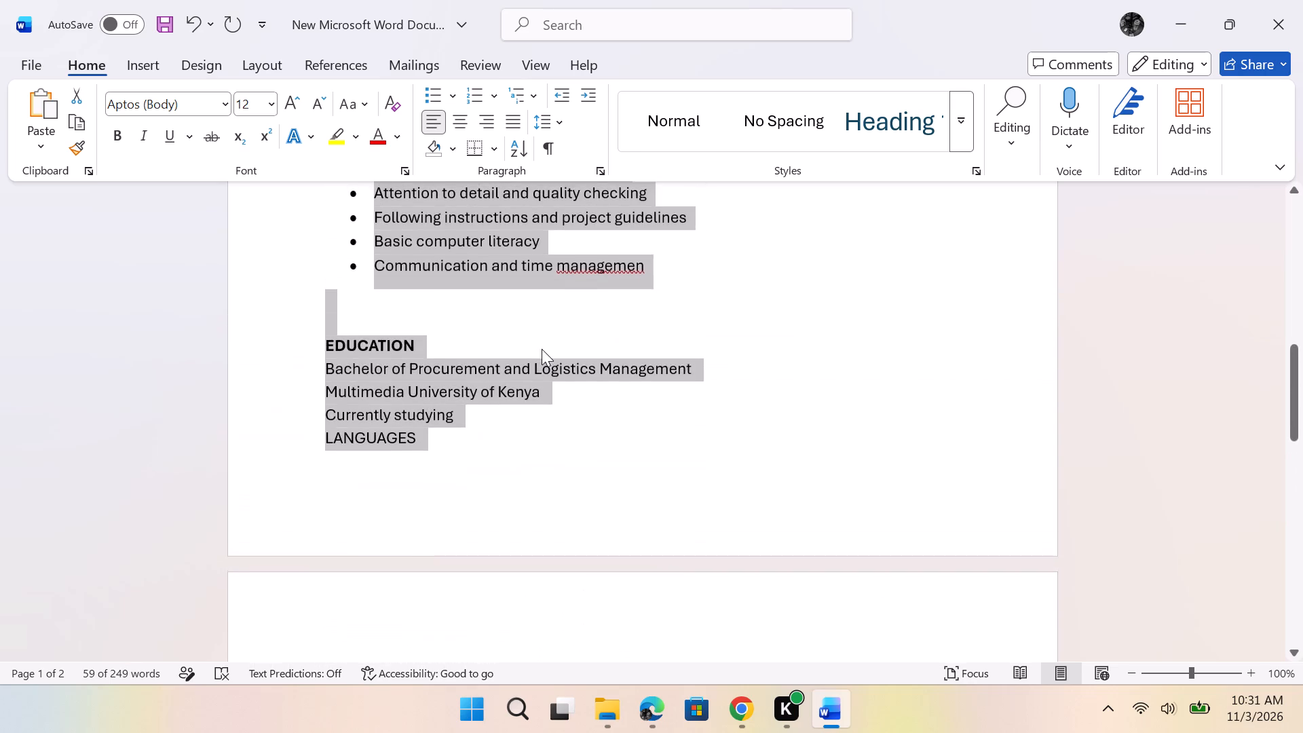
pyautogui.scroll(3, 542, 349)
pyautogui.click(670, 360)
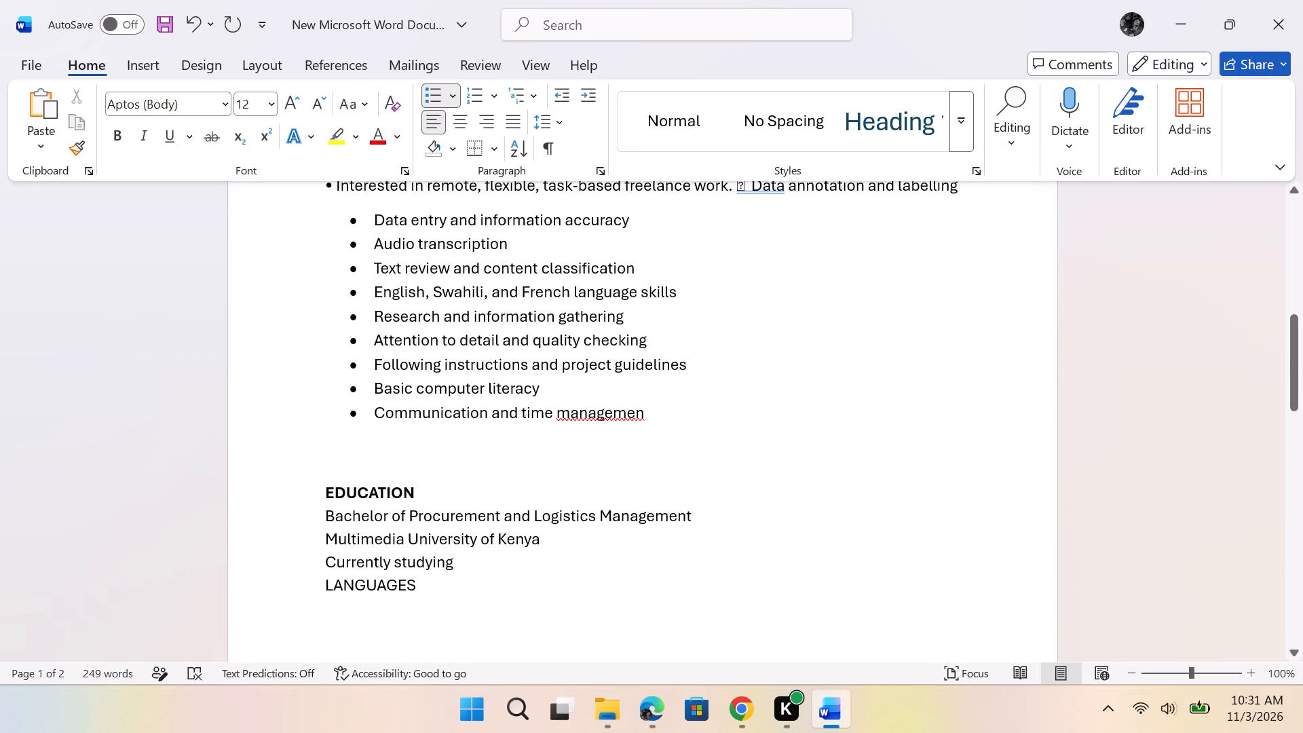
pyautogui.moveTo(377, 223); pyautogui.dragTo(630, 414)
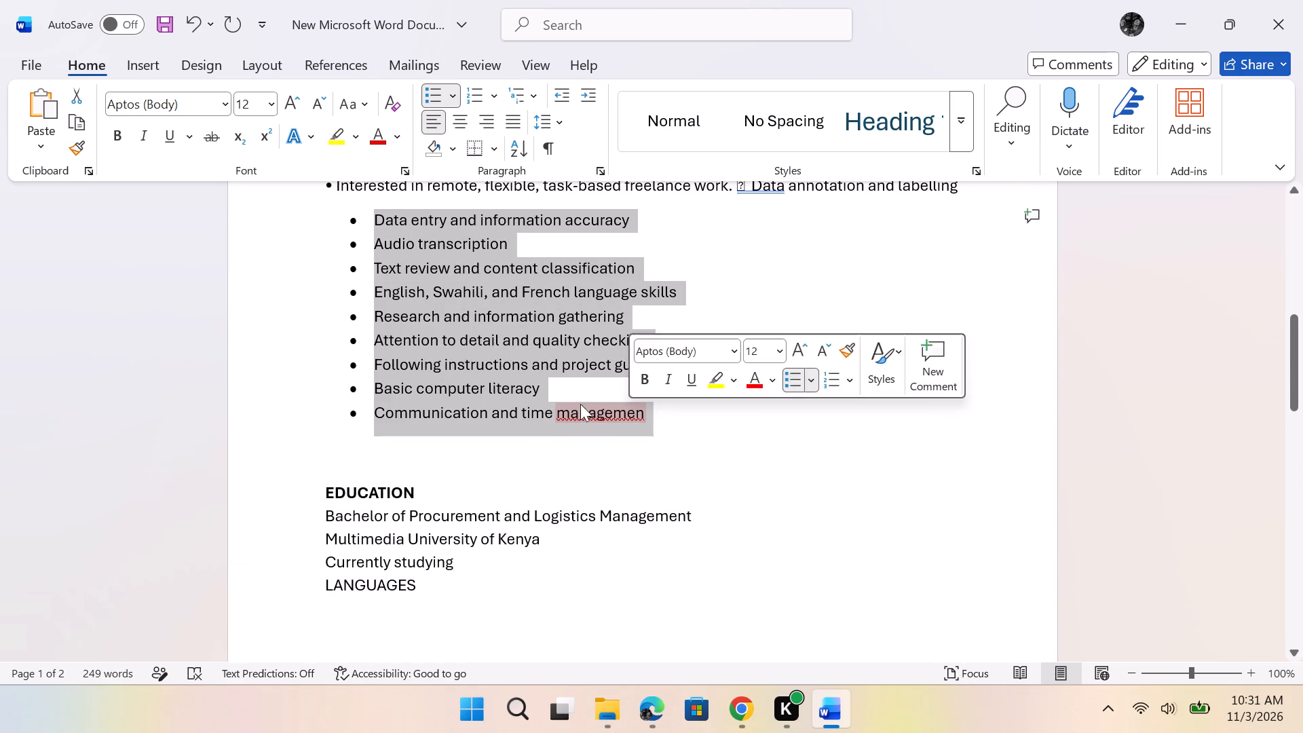
pyautogui.rightClick(466, 366)
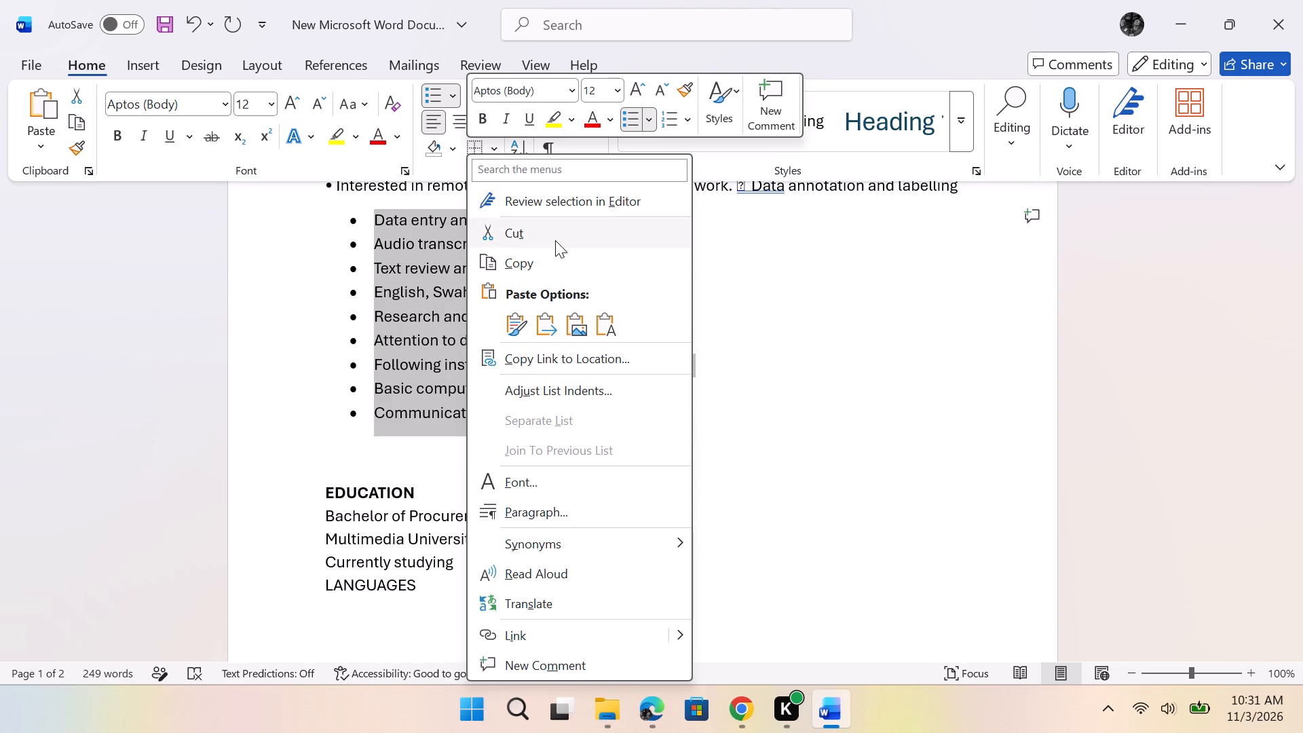
pyautogui.click(555, 240)
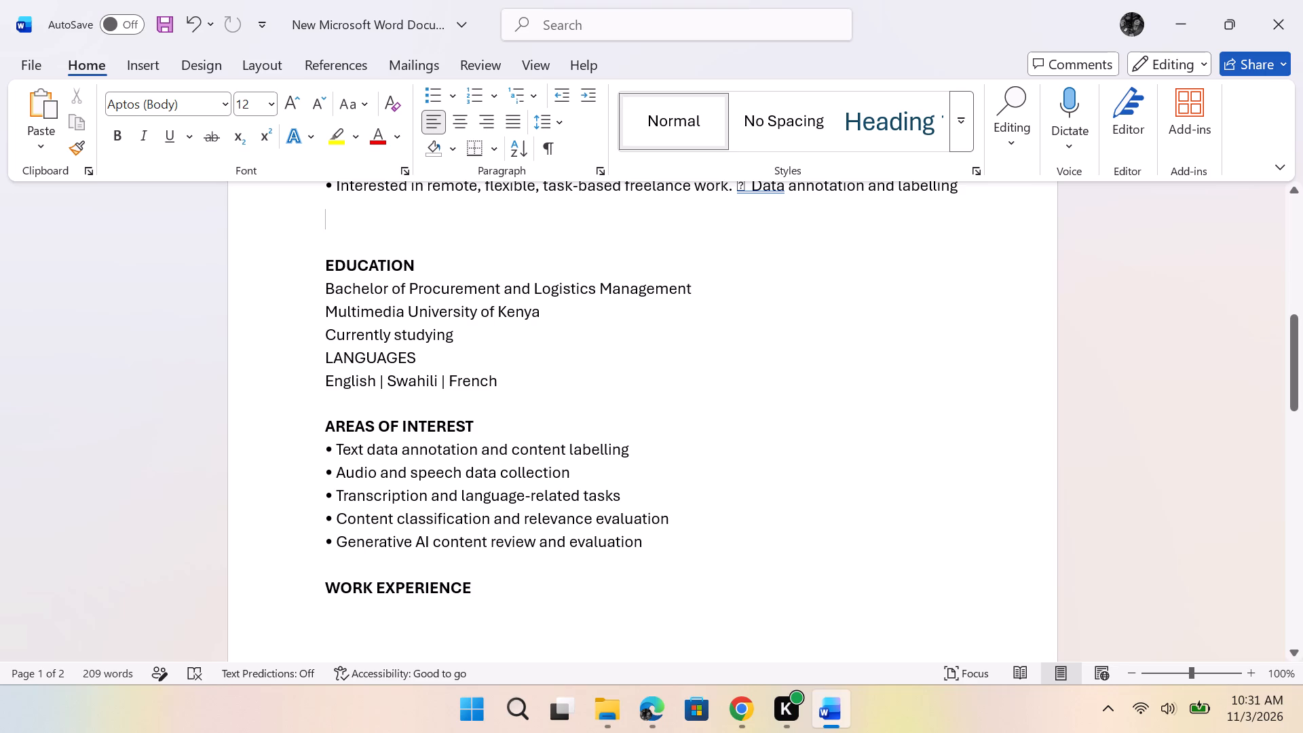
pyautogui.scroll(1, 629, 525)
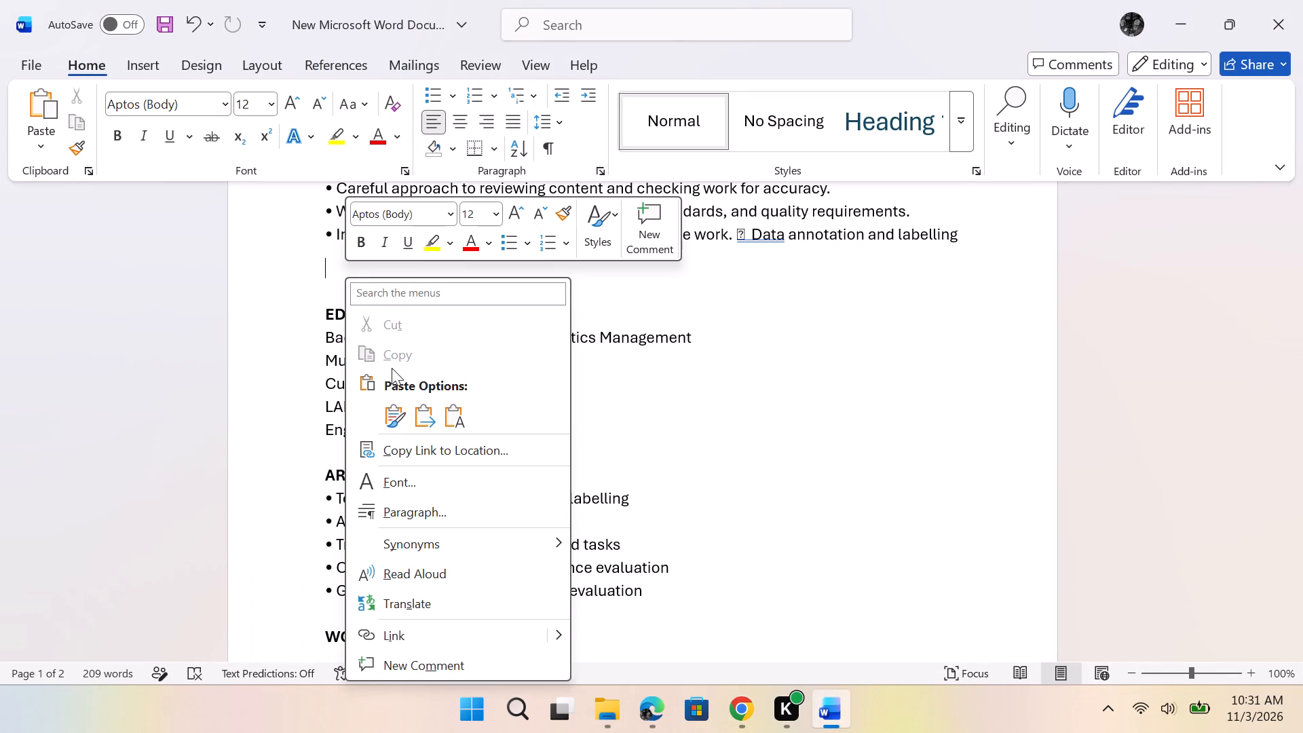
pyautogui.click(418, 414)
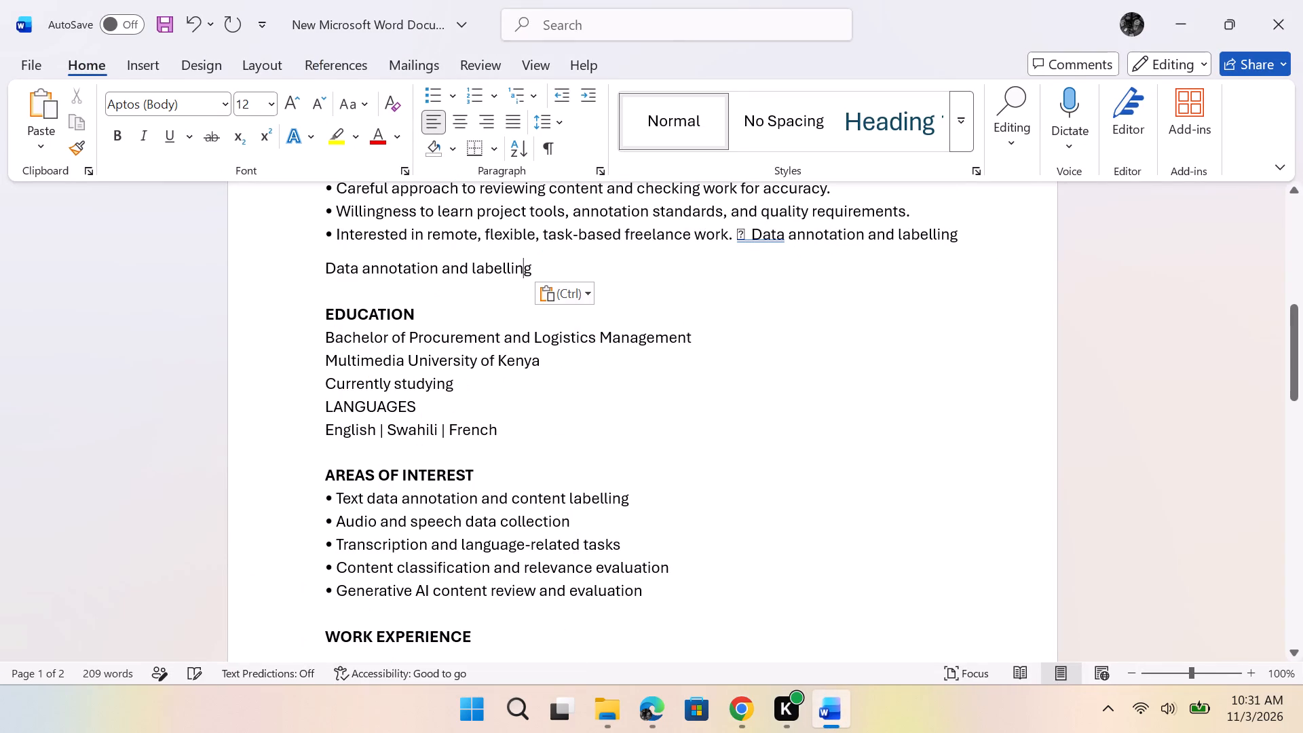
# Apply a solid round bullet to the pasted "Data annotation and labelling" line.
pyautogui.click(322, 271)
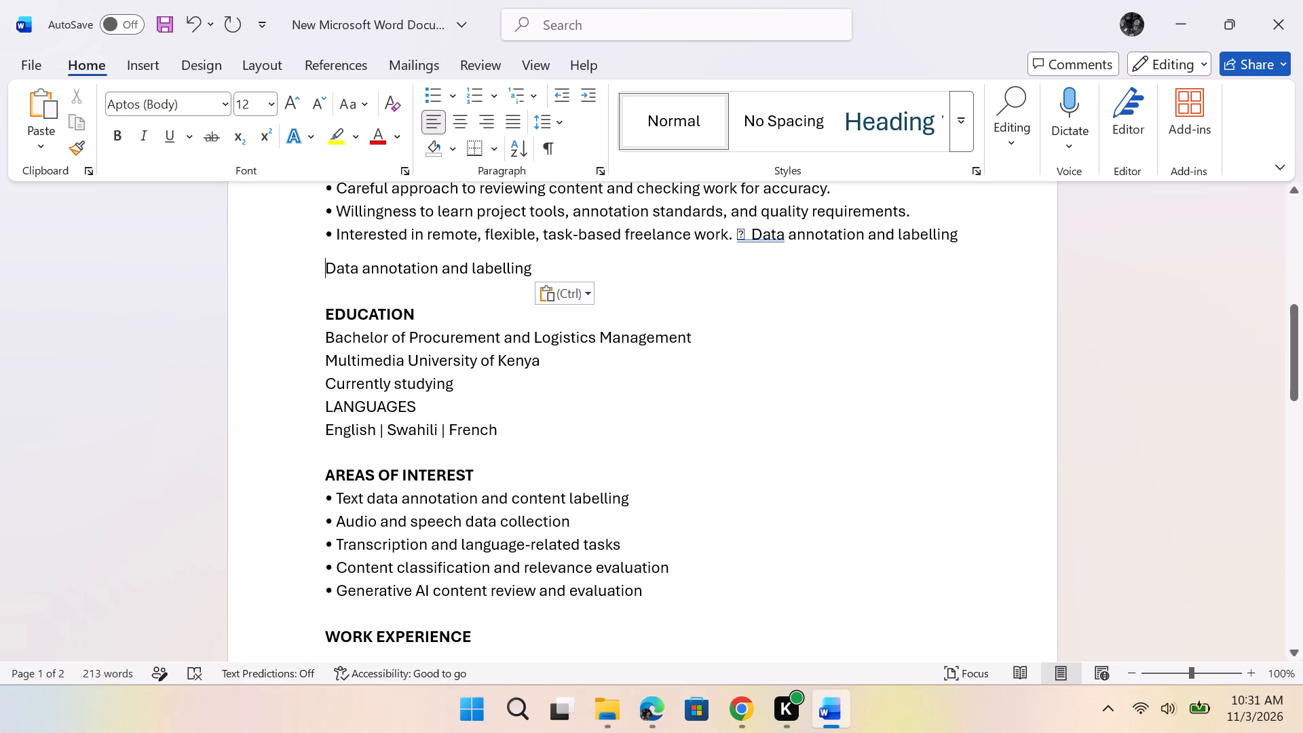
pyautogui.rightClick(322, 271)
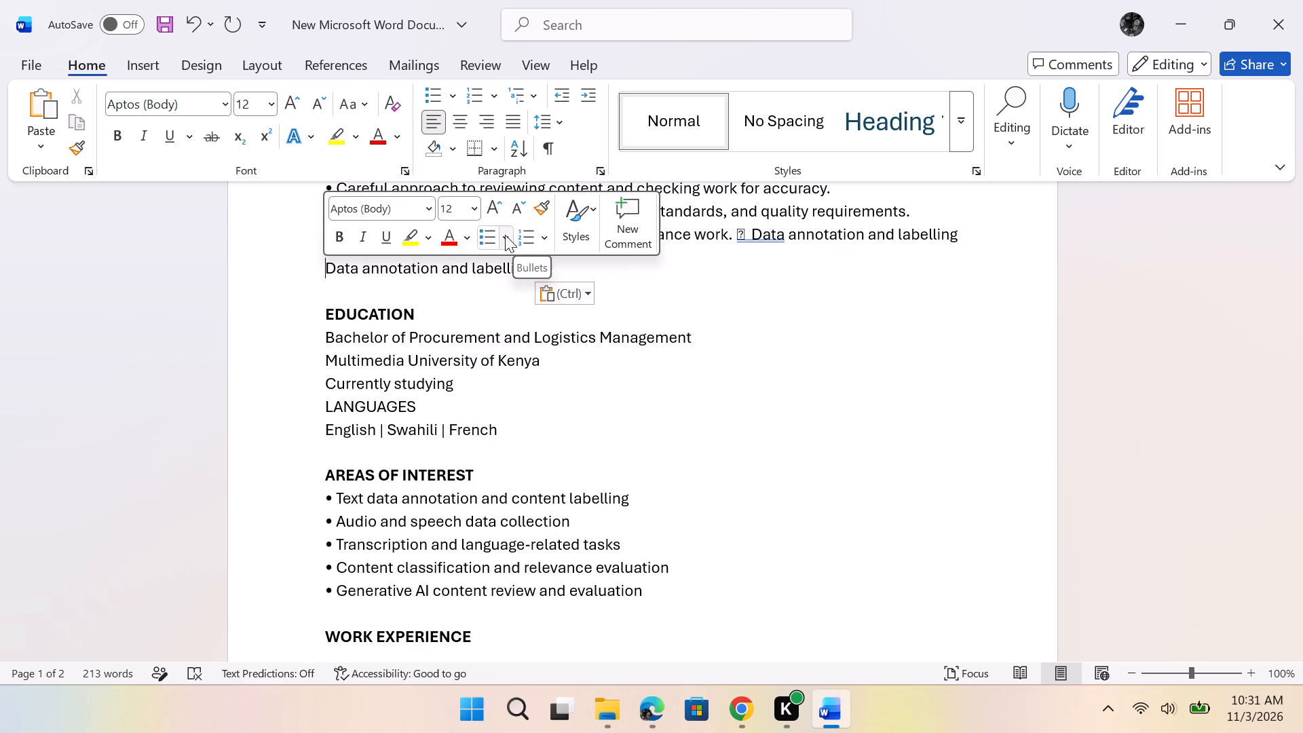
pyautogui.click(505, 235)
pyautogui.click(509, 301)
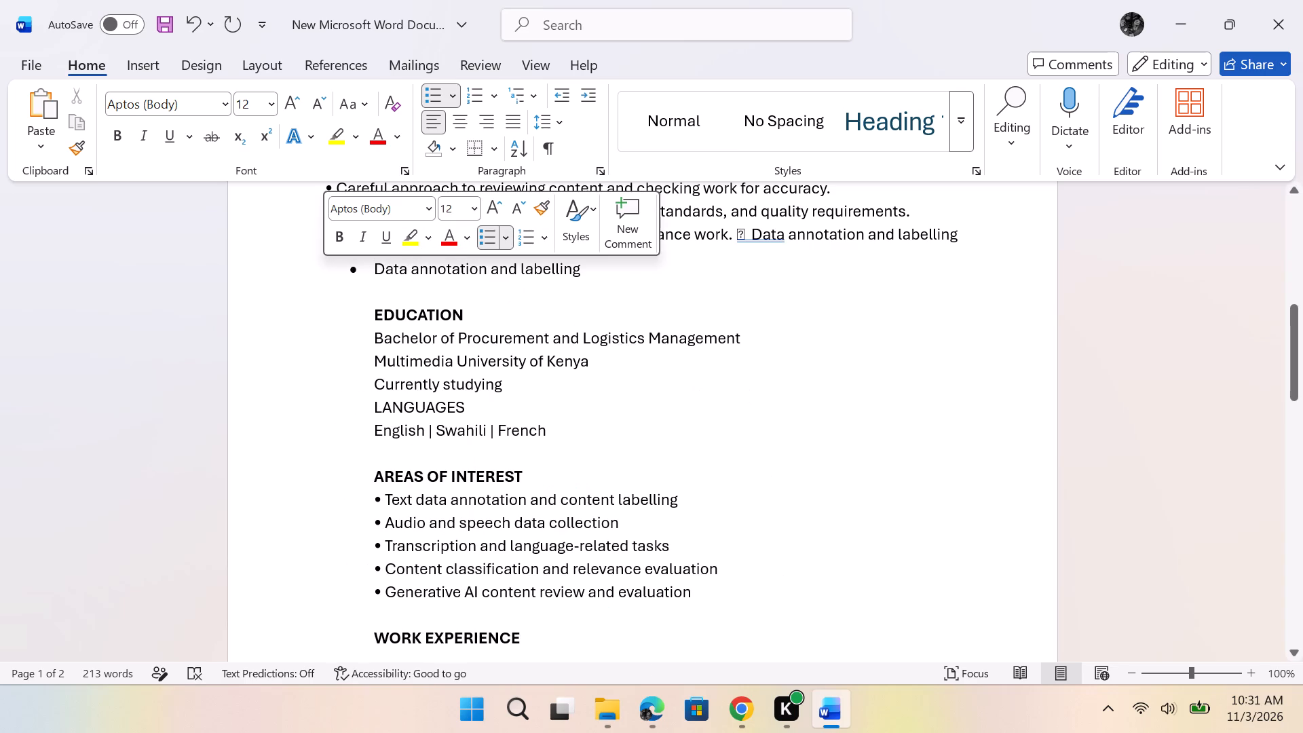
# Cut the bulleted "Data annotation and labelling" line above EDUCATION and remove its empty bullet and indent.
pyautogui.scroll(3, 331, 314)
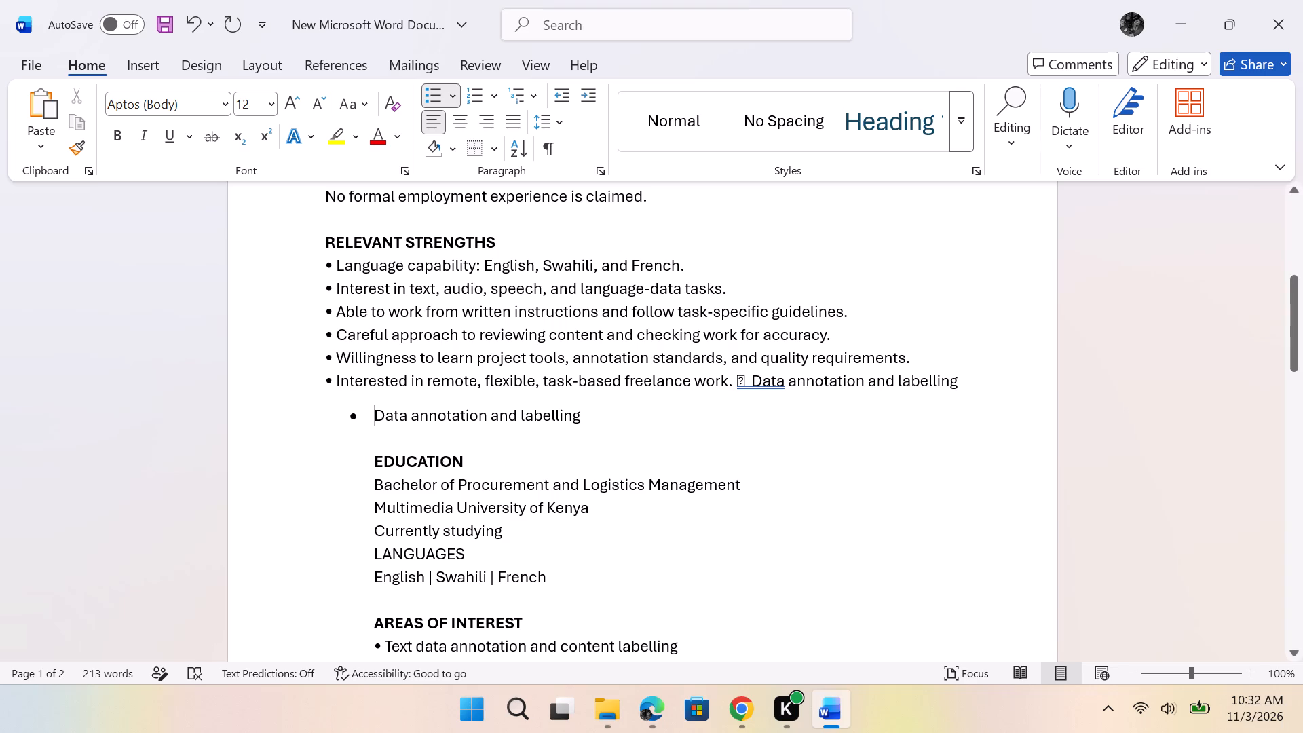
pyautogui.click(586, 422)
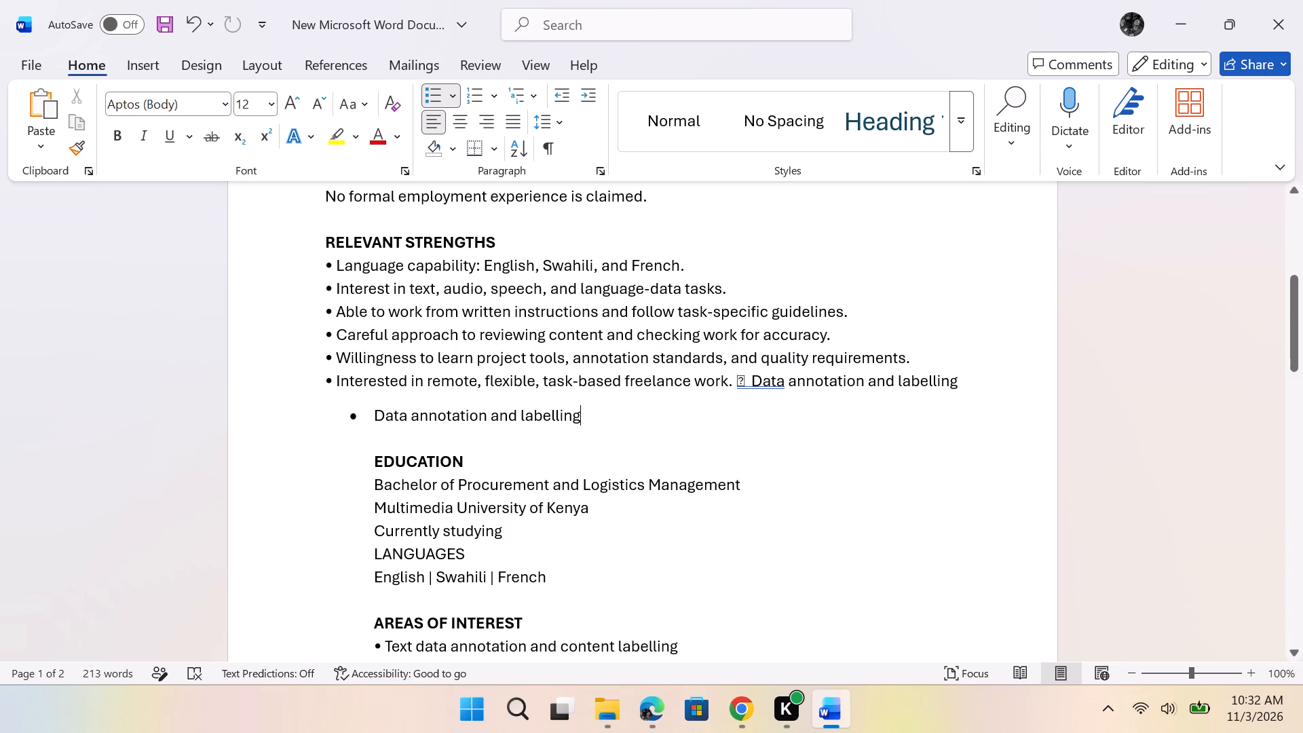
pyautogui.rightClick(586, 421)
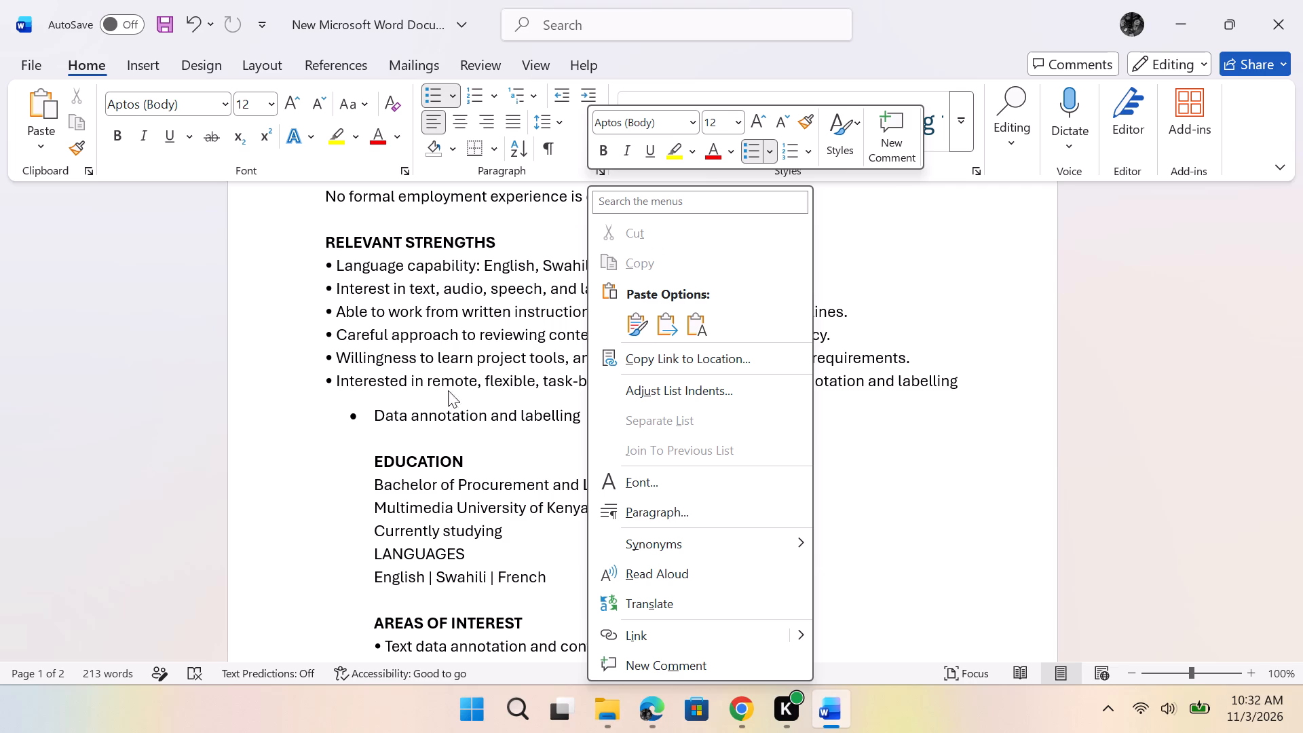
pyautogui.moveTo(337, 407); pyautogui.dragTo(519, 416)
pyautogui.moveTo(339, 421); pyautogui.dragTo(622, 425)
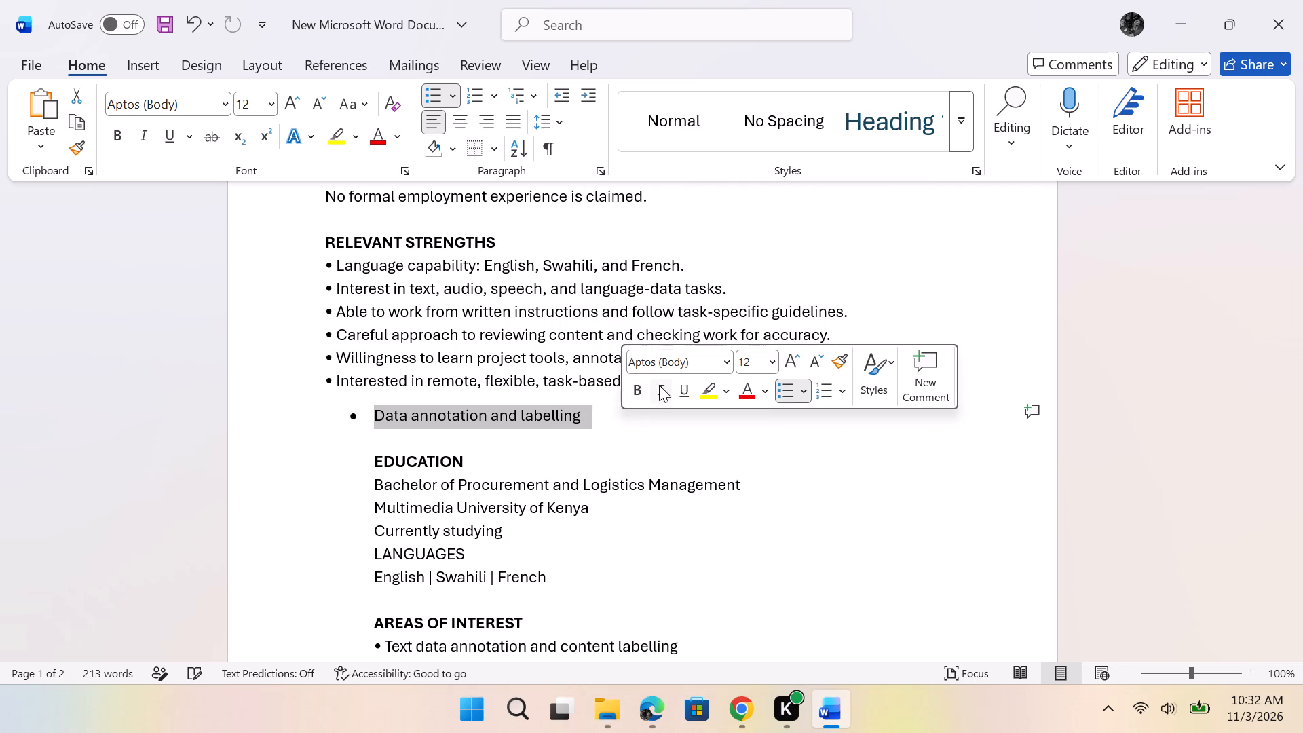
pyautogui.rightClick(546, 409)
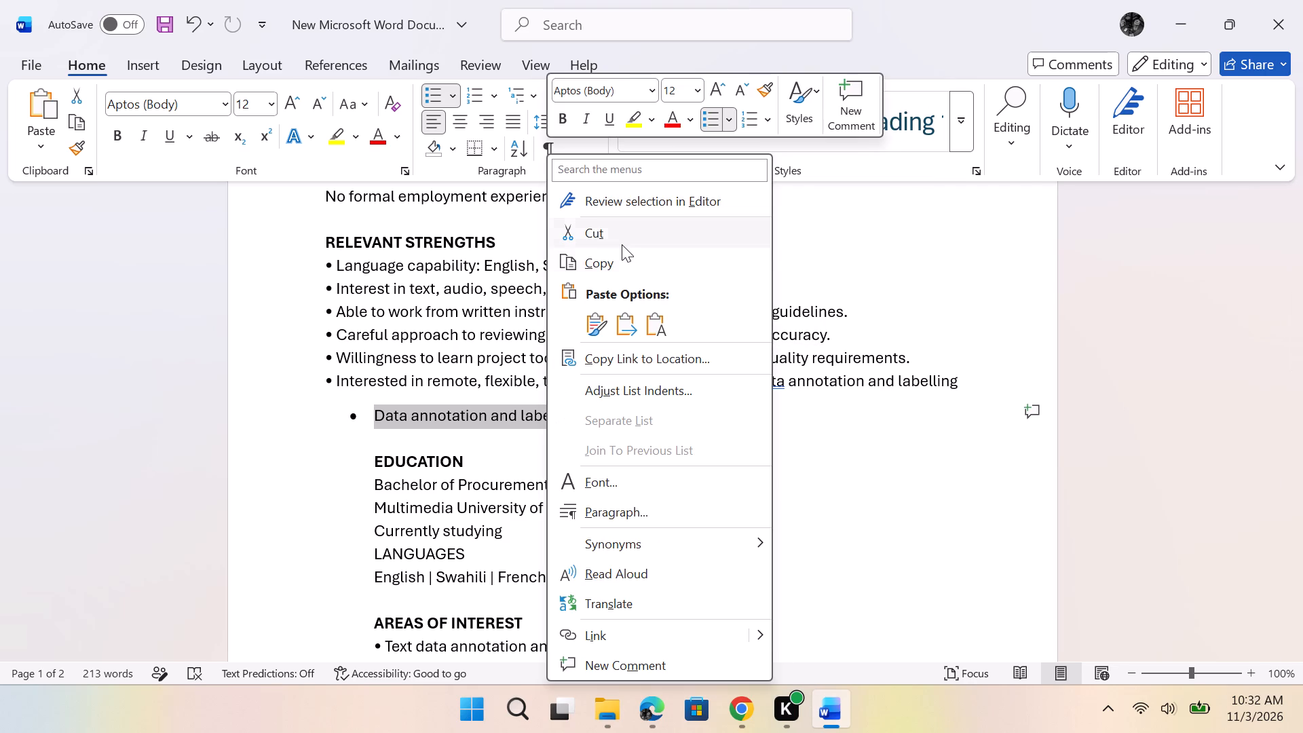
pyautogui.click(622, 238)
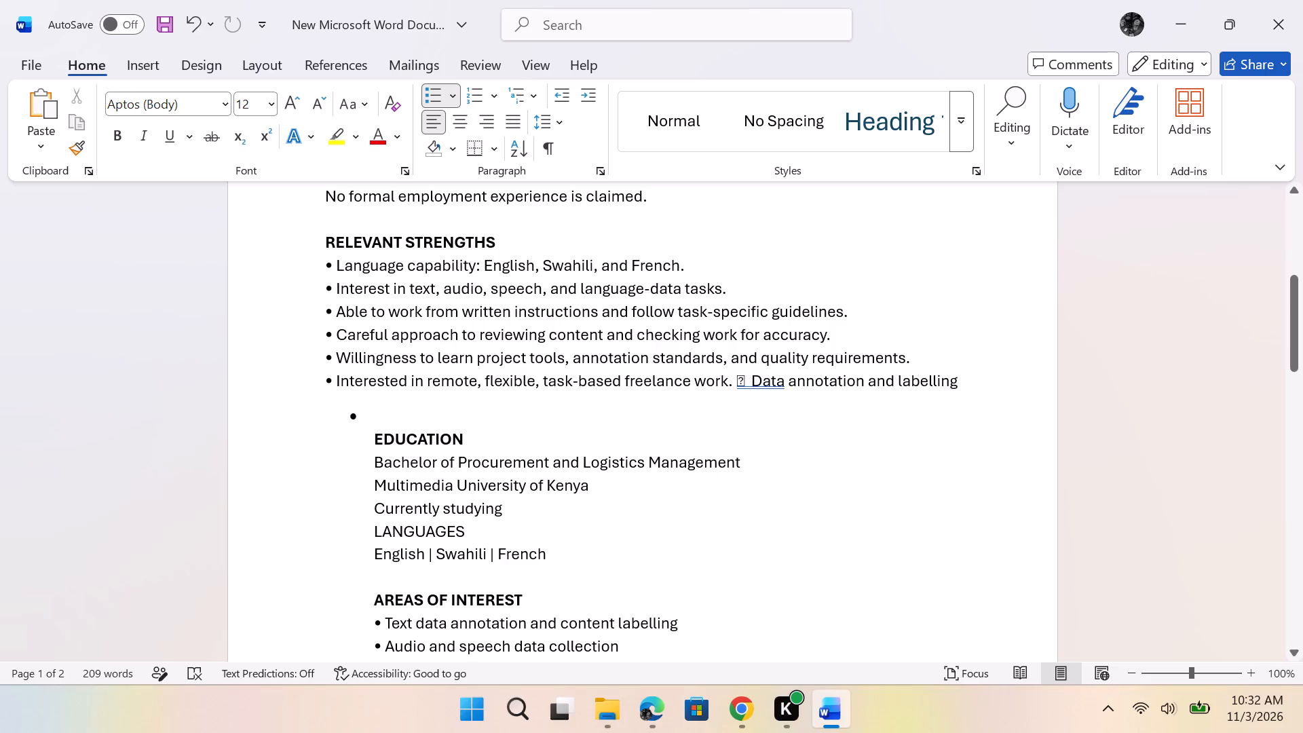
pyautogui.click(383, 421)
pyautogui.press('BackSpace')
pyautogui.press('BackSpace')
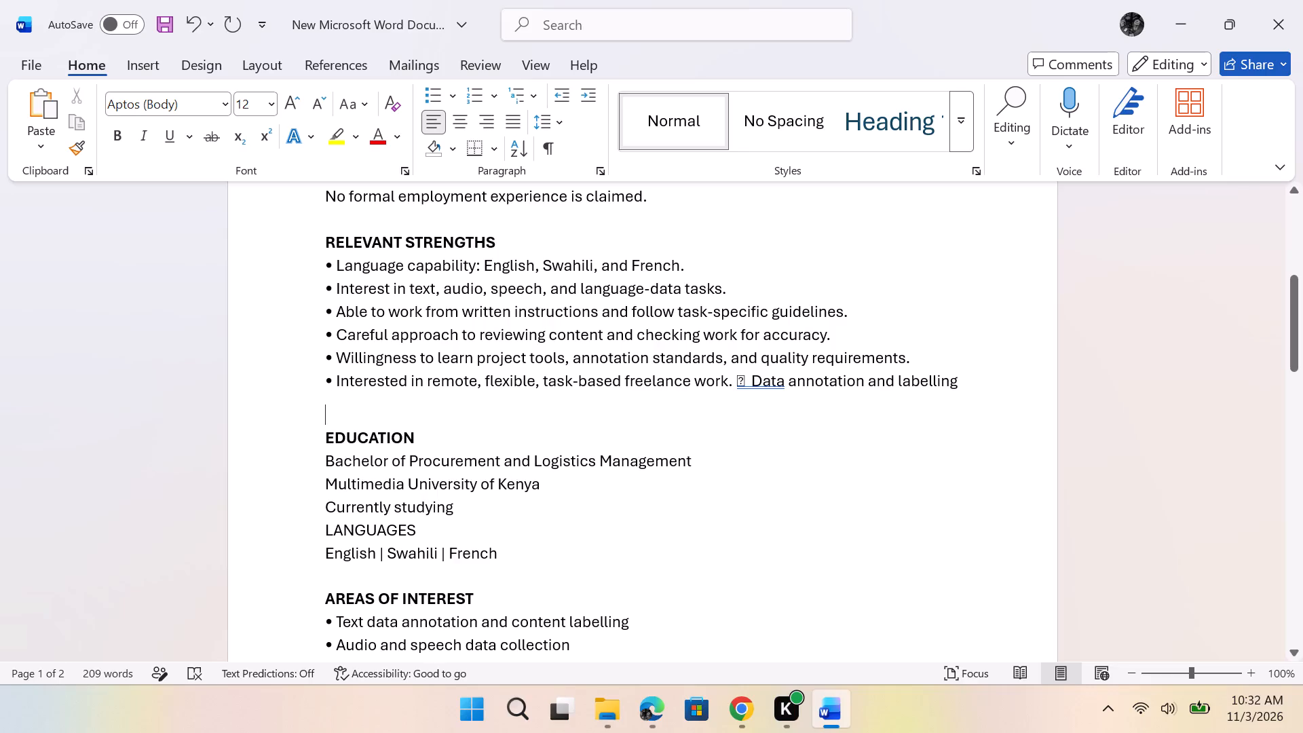
# Insert a blank line between the contact line and the PROFESSIONAL PROFILE heading on page 1.
pyautogui.scroll(12, 383, 423)
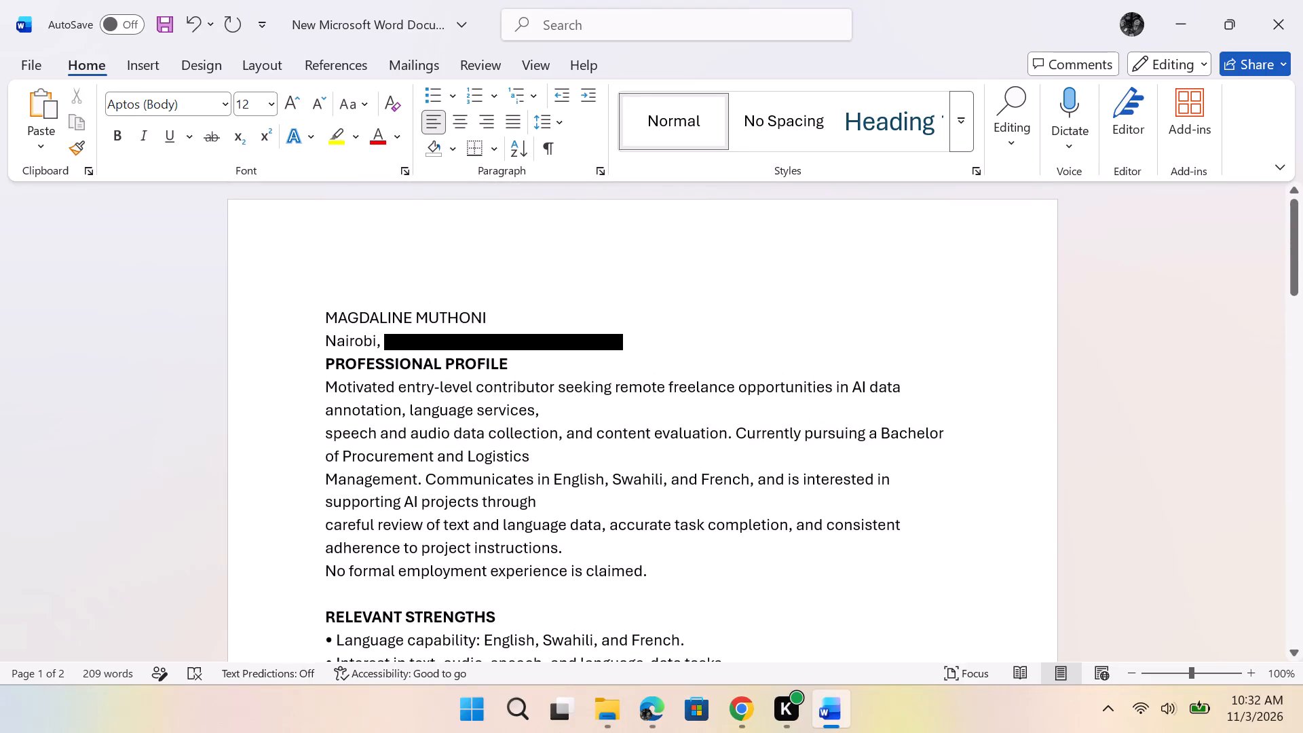
pyautogui.click(622, 341)
pyautogui.hotkey('shift', 'Return')
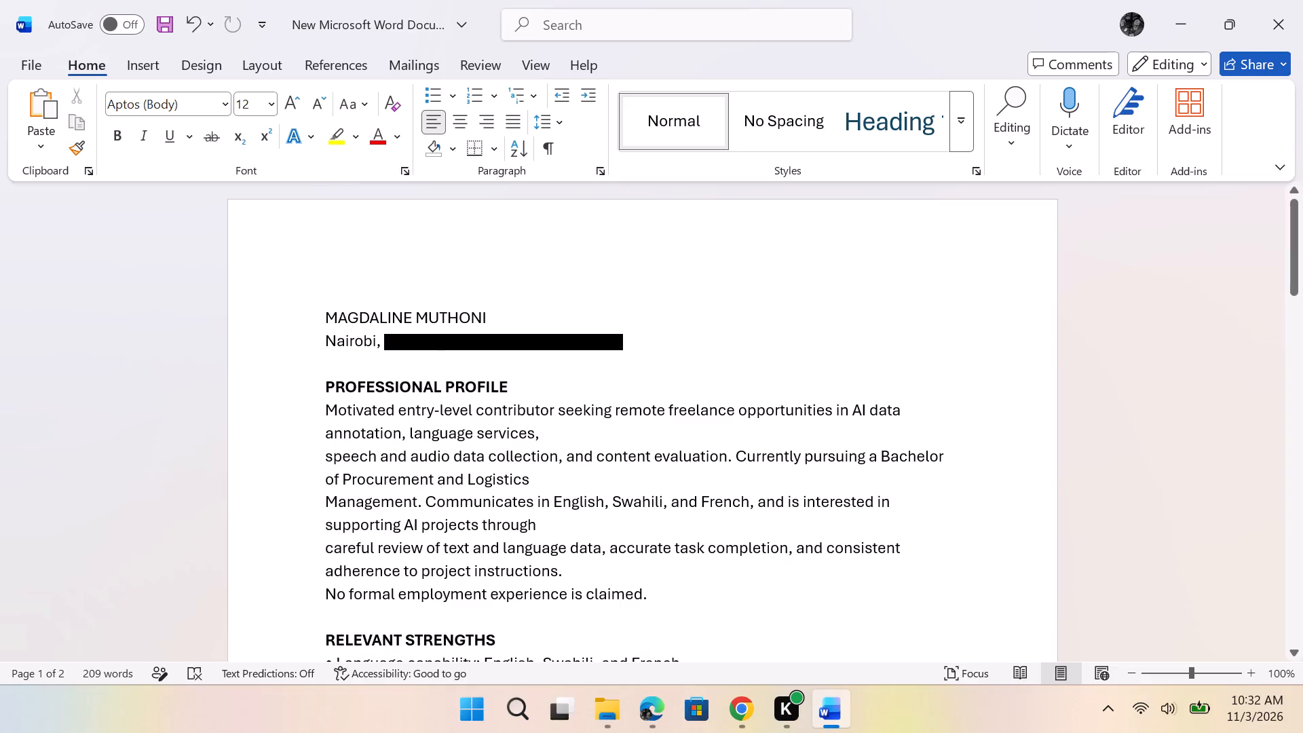
# Make the name line and the contact line at the start of the CV bold.
pyautogui.moveTo(313, 307); pyautogui.dragTo(615, 332)
pyautogui.rightClick(449, 319)
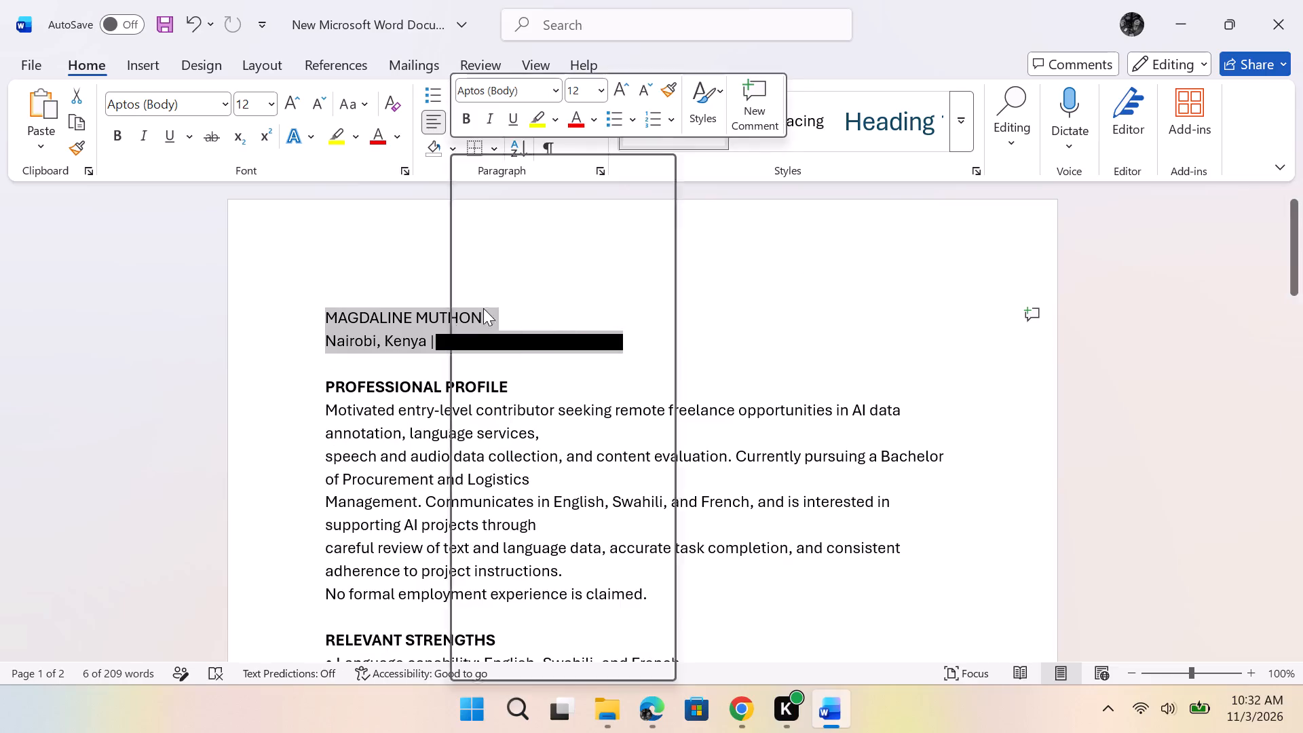
pyautogui.click(422, 312)
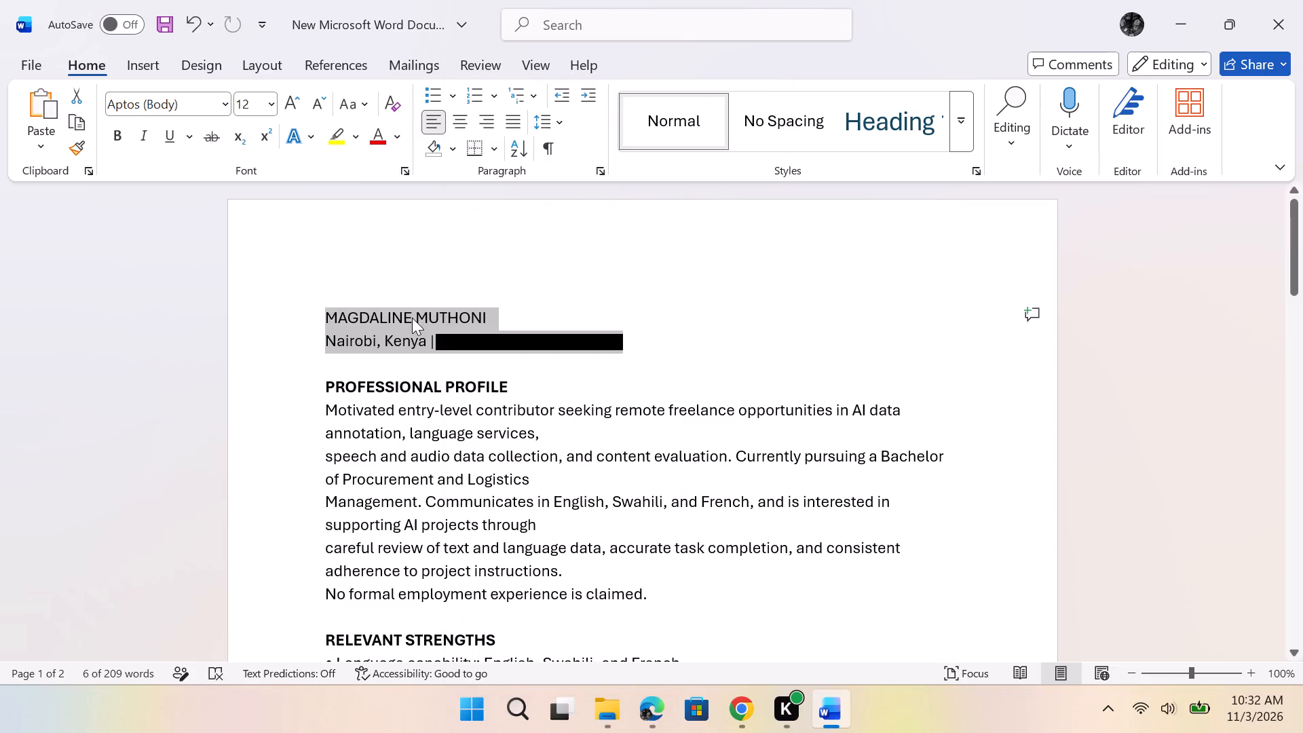
pyautogui.rightClick(404, 321)
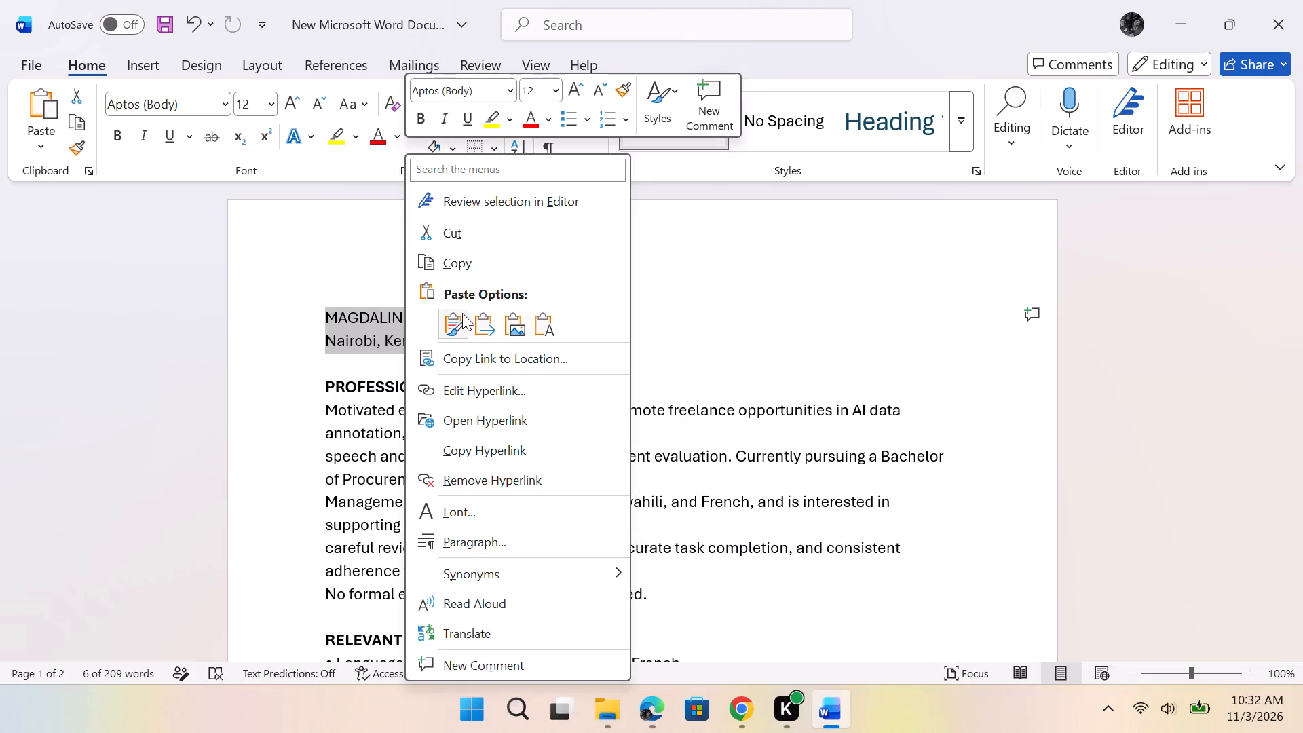
pyautogui.scroll(-4, 462, 313)
pyautogui.click(335, 326)
pyautogui.rightClick(333, 326)
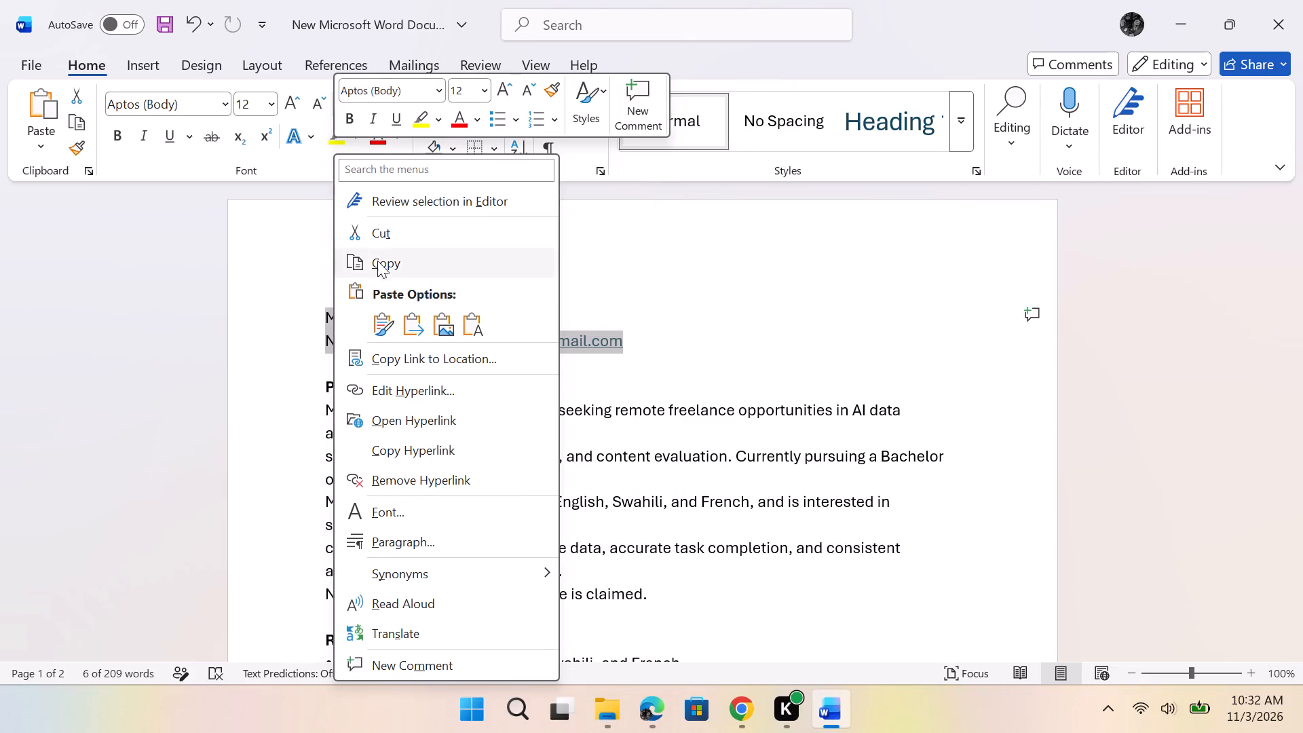
pyautogui.click(350, 114)
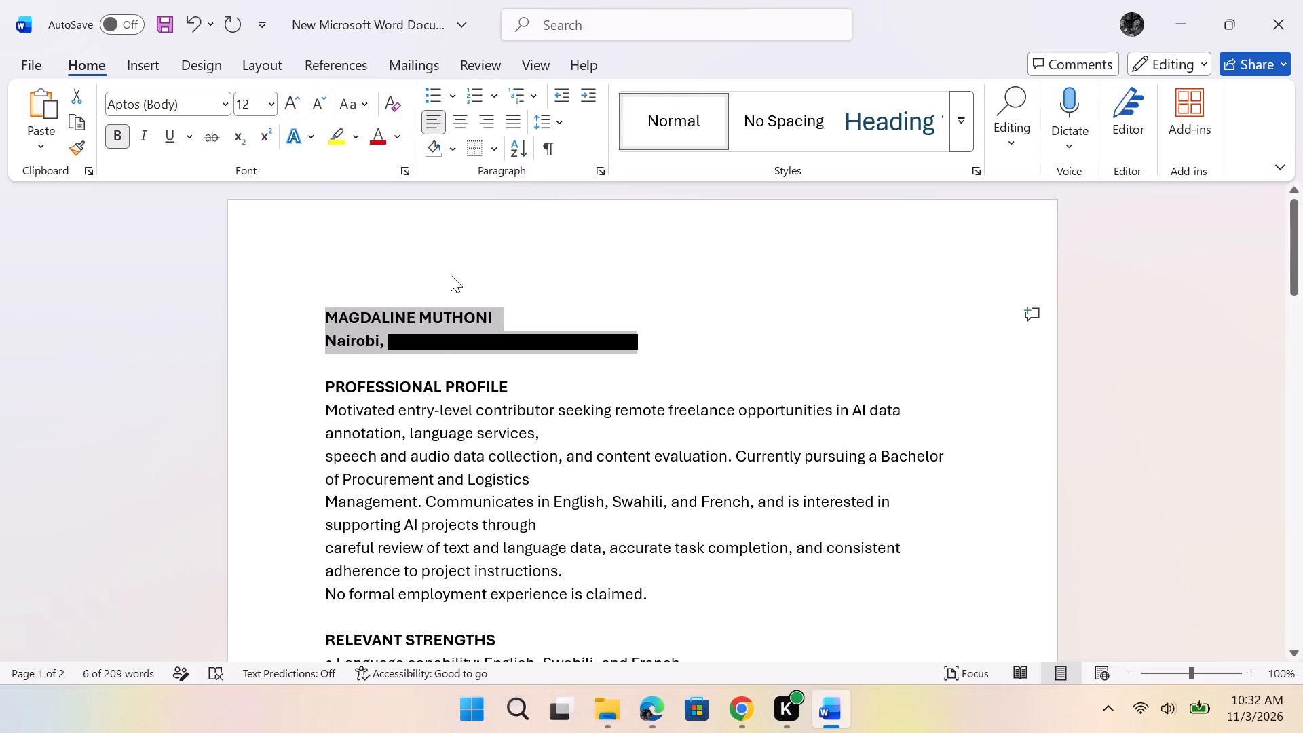
pyautogui.click(451, 275)
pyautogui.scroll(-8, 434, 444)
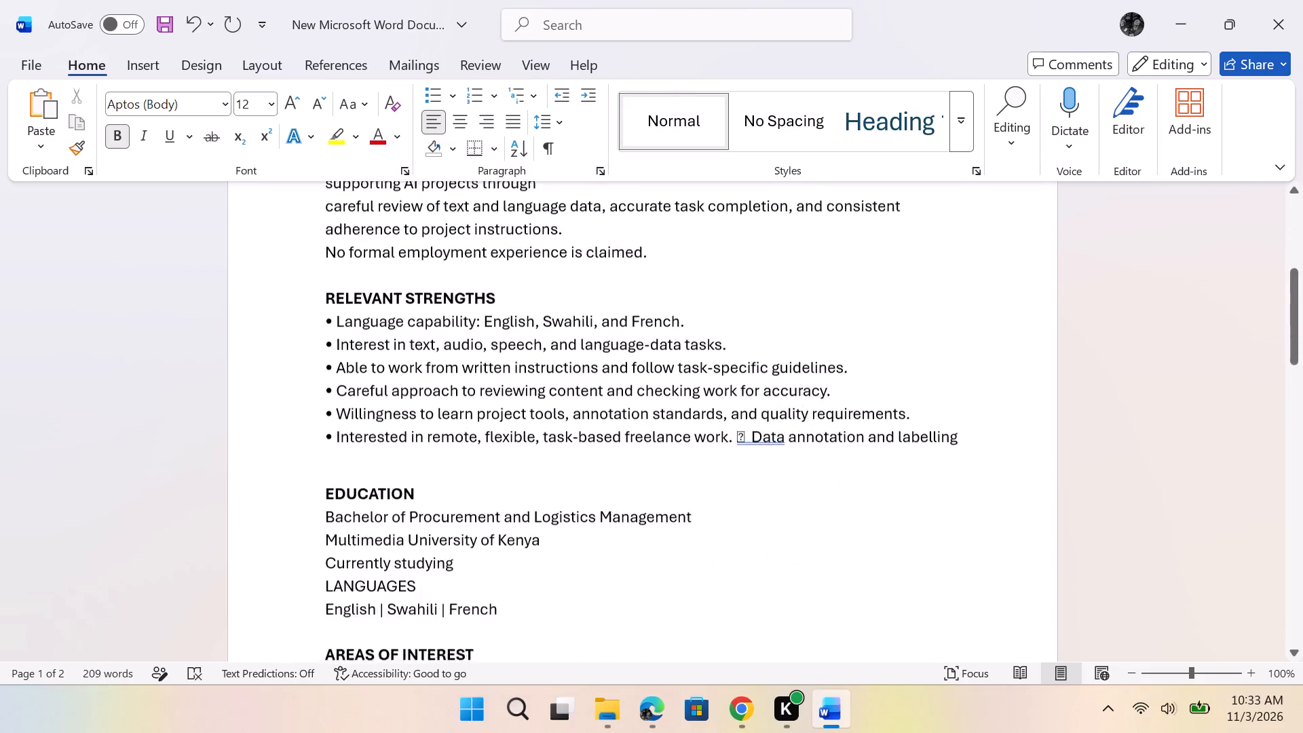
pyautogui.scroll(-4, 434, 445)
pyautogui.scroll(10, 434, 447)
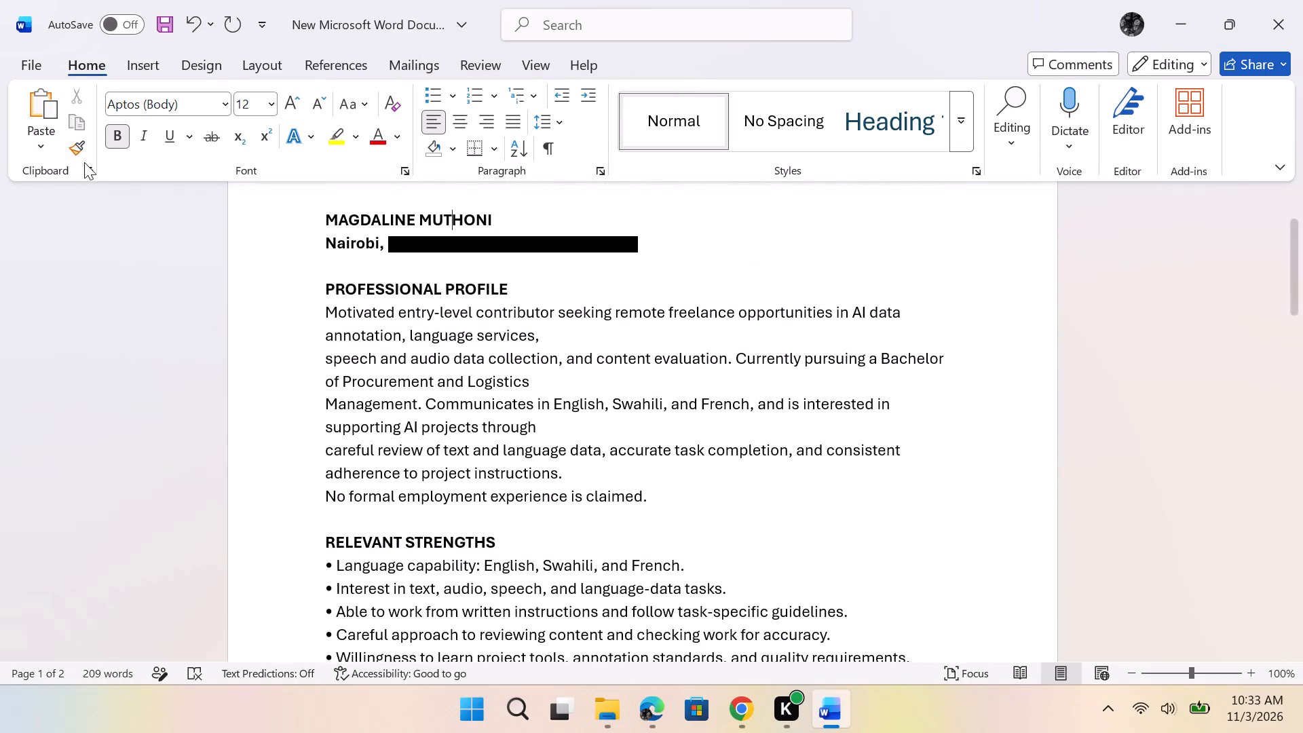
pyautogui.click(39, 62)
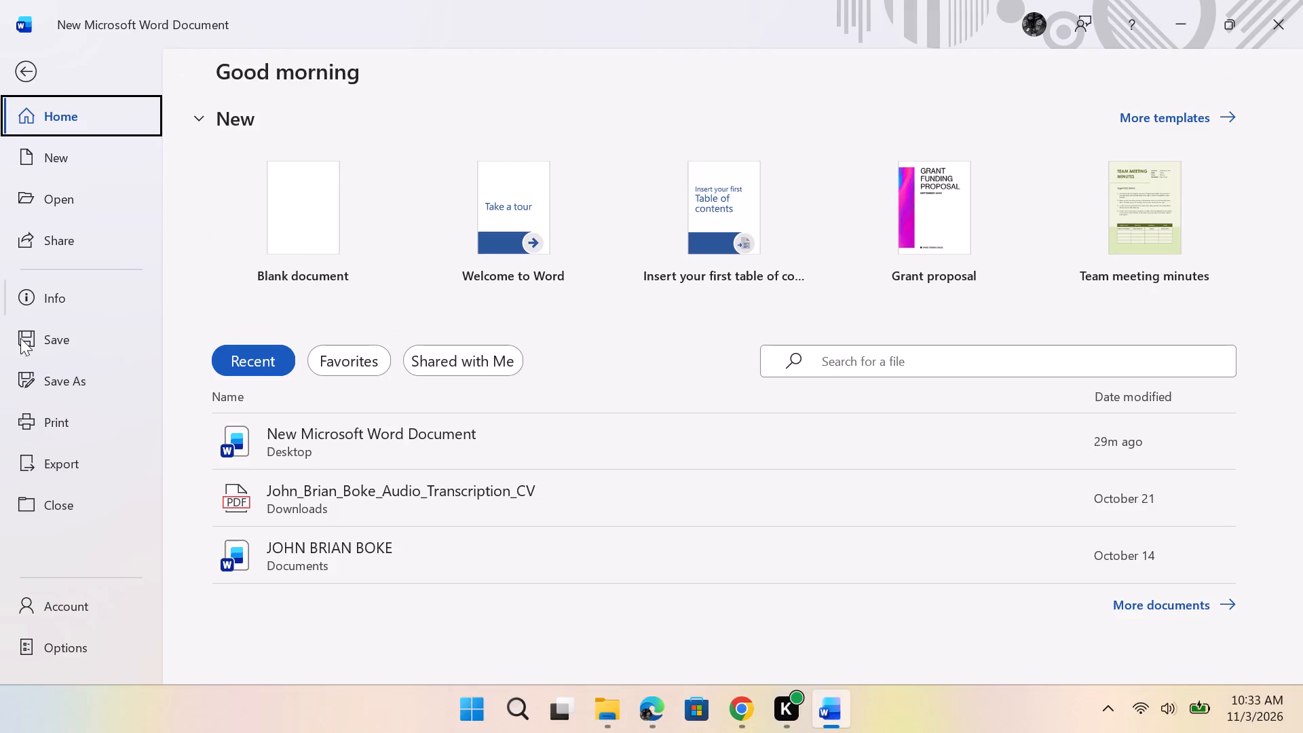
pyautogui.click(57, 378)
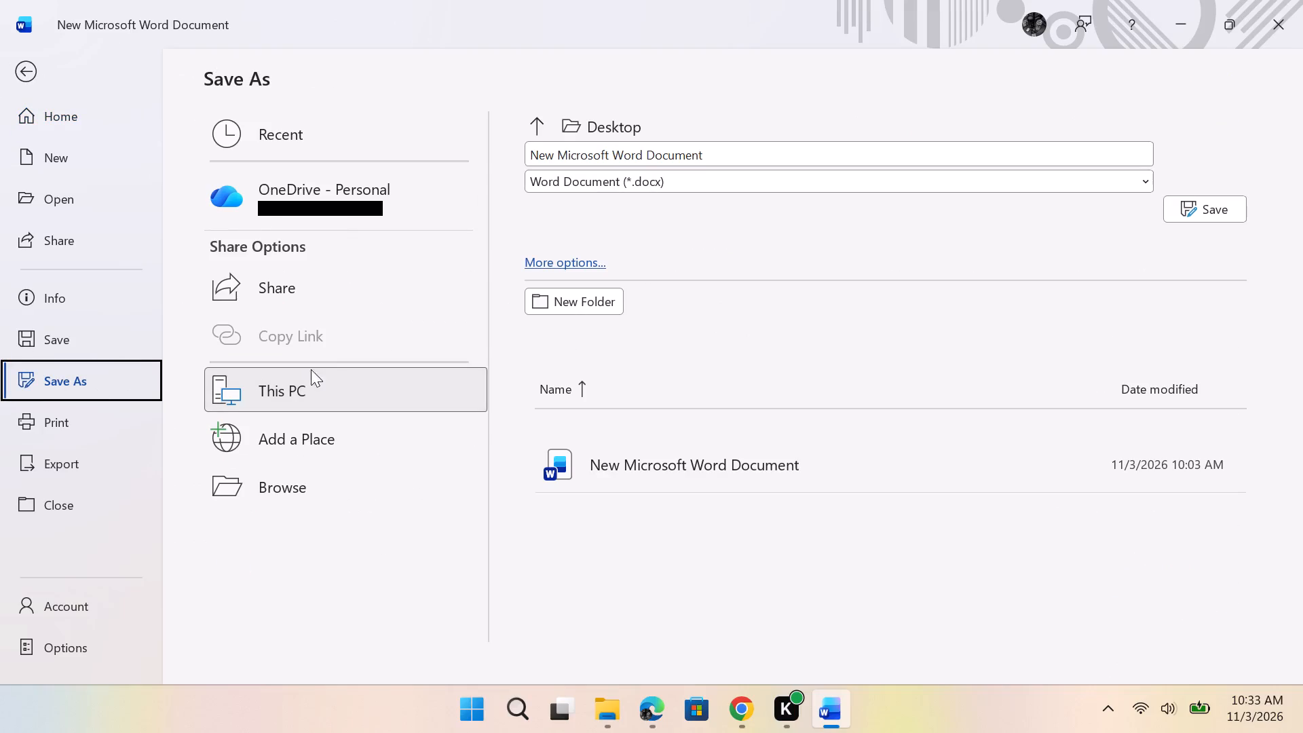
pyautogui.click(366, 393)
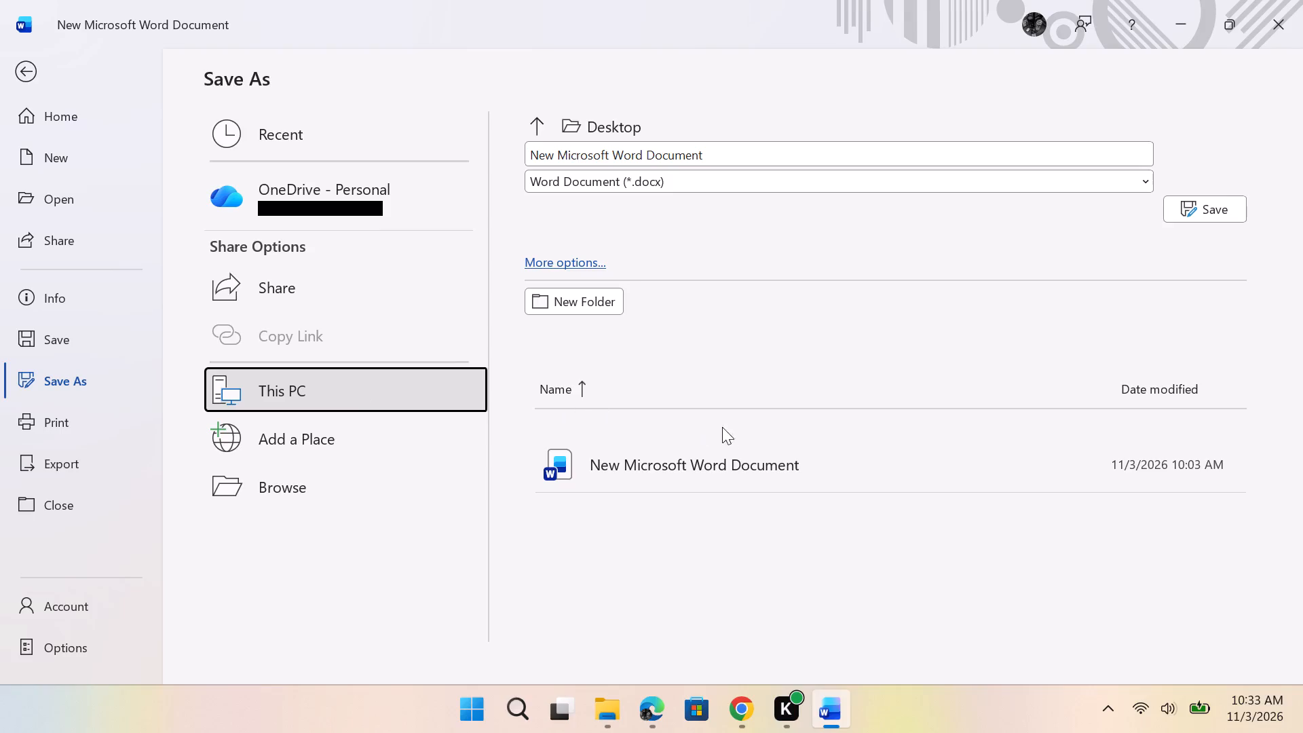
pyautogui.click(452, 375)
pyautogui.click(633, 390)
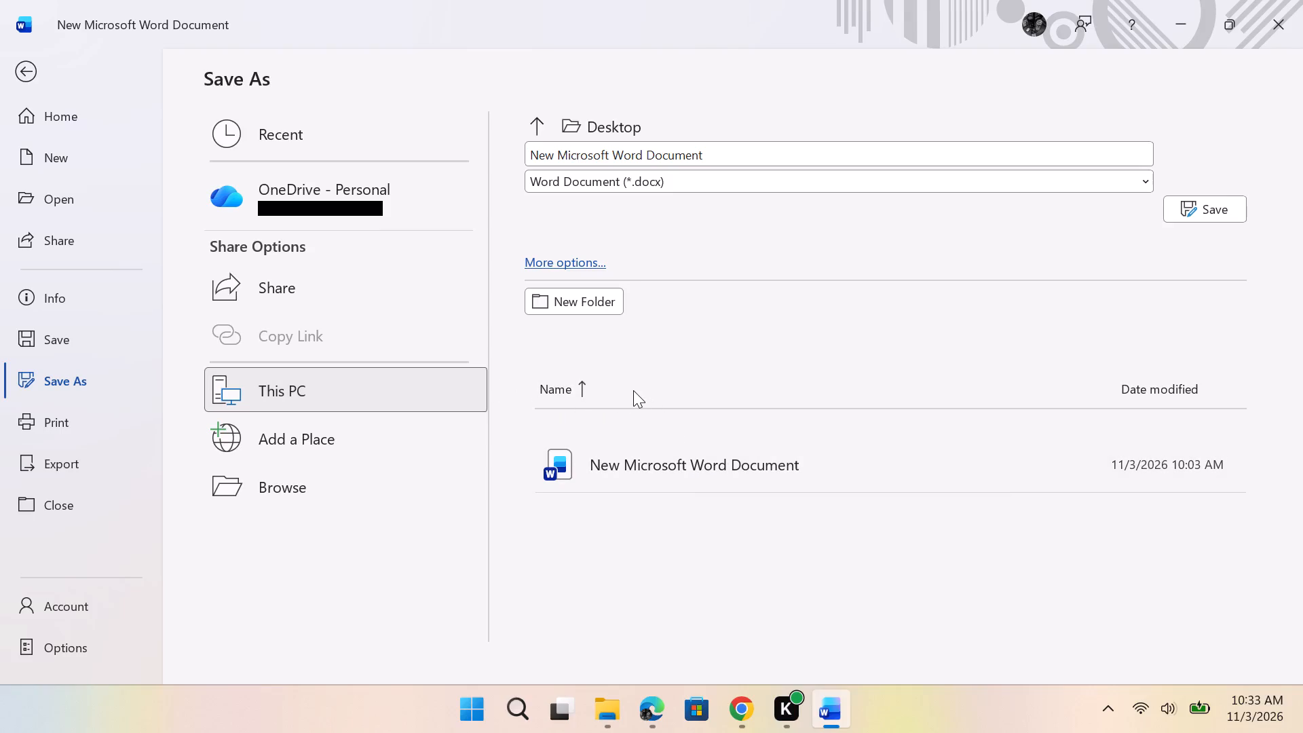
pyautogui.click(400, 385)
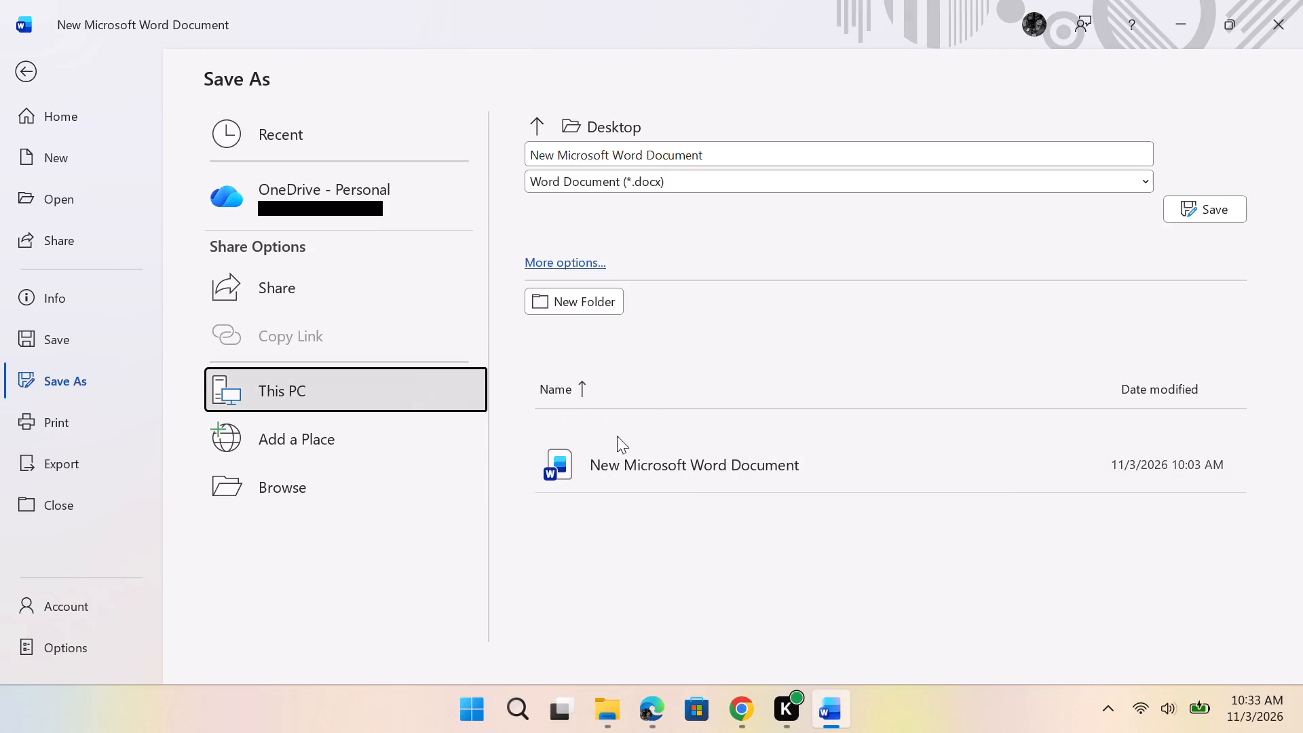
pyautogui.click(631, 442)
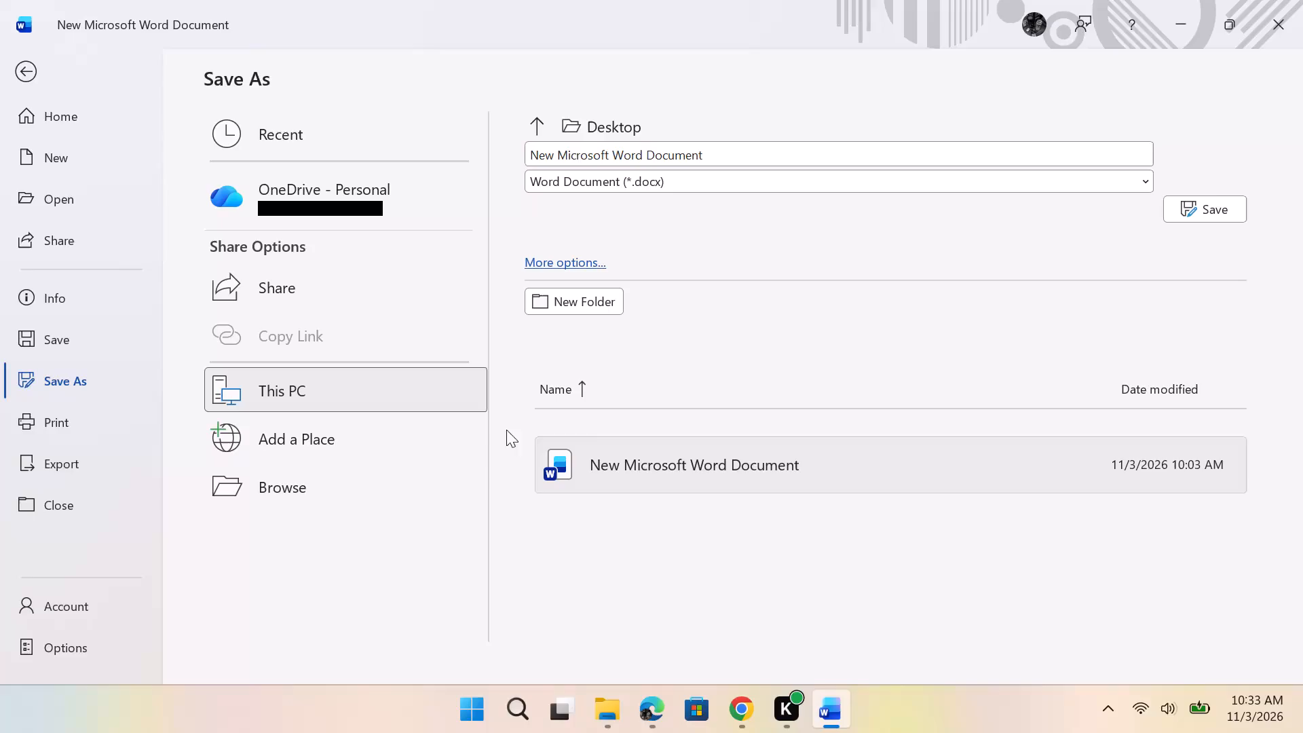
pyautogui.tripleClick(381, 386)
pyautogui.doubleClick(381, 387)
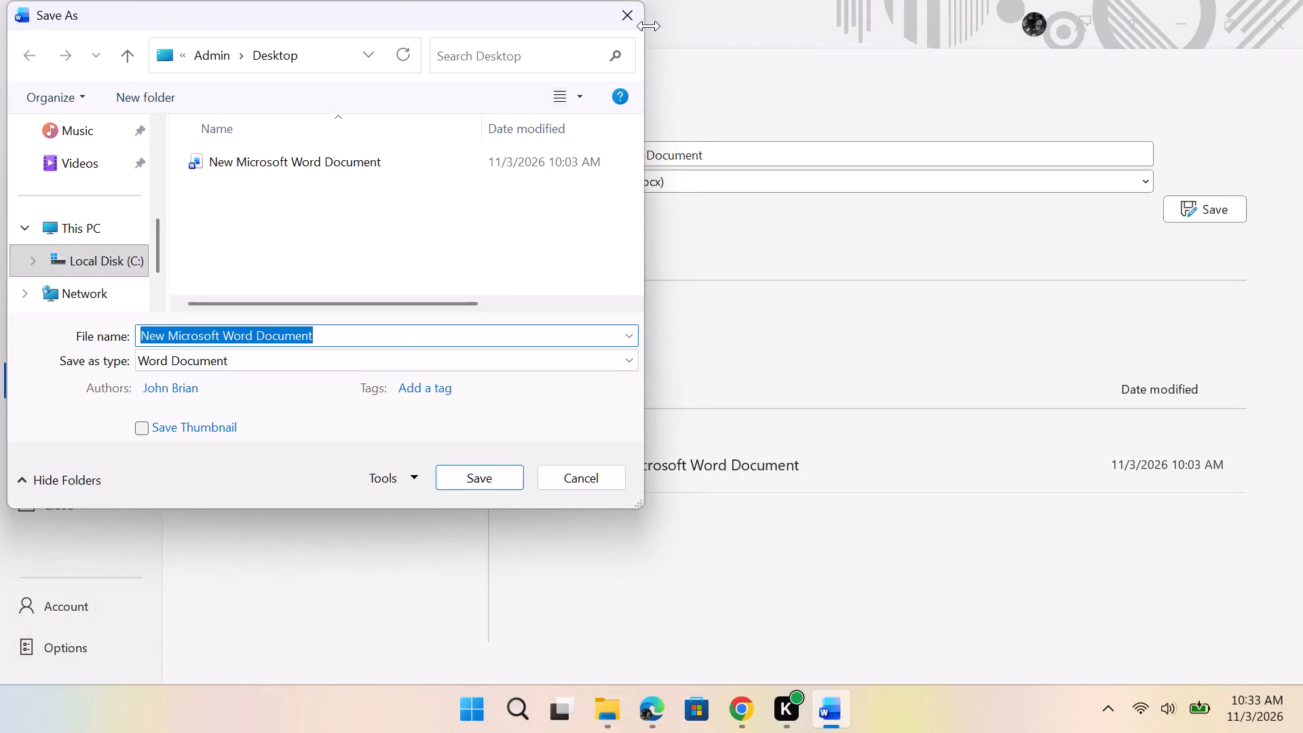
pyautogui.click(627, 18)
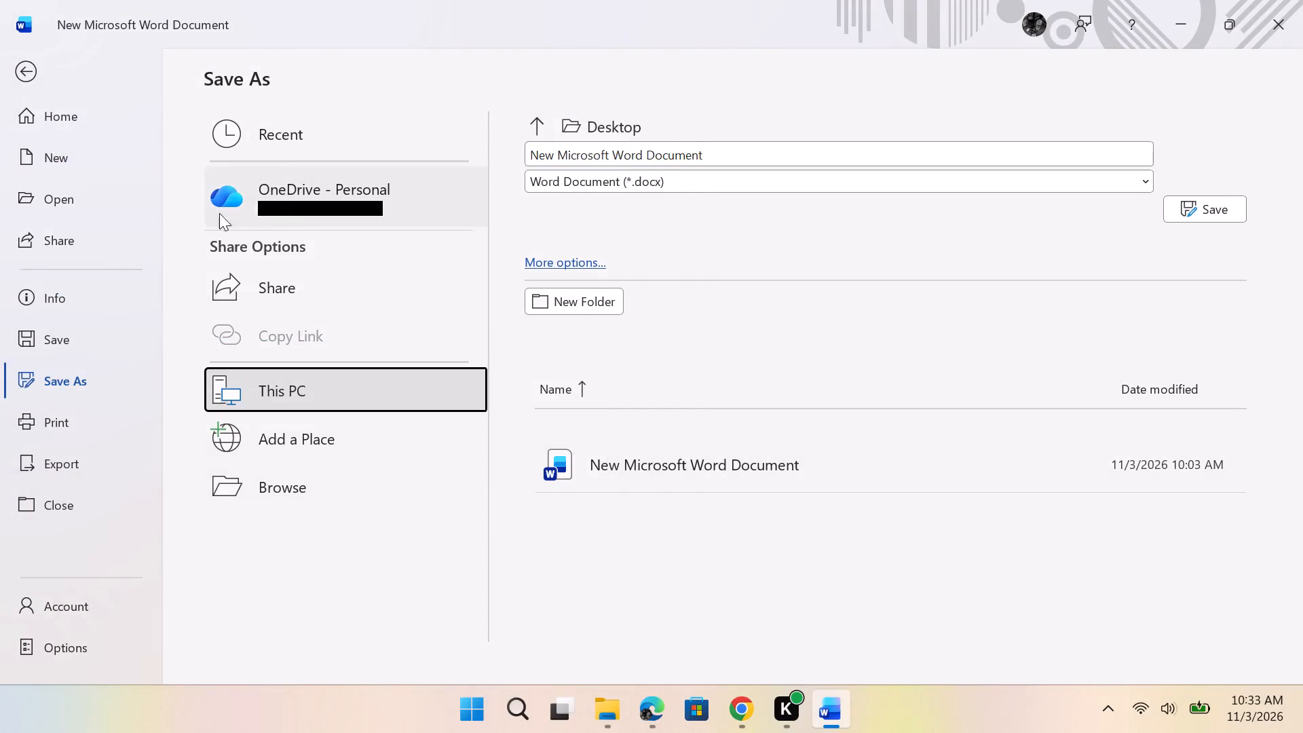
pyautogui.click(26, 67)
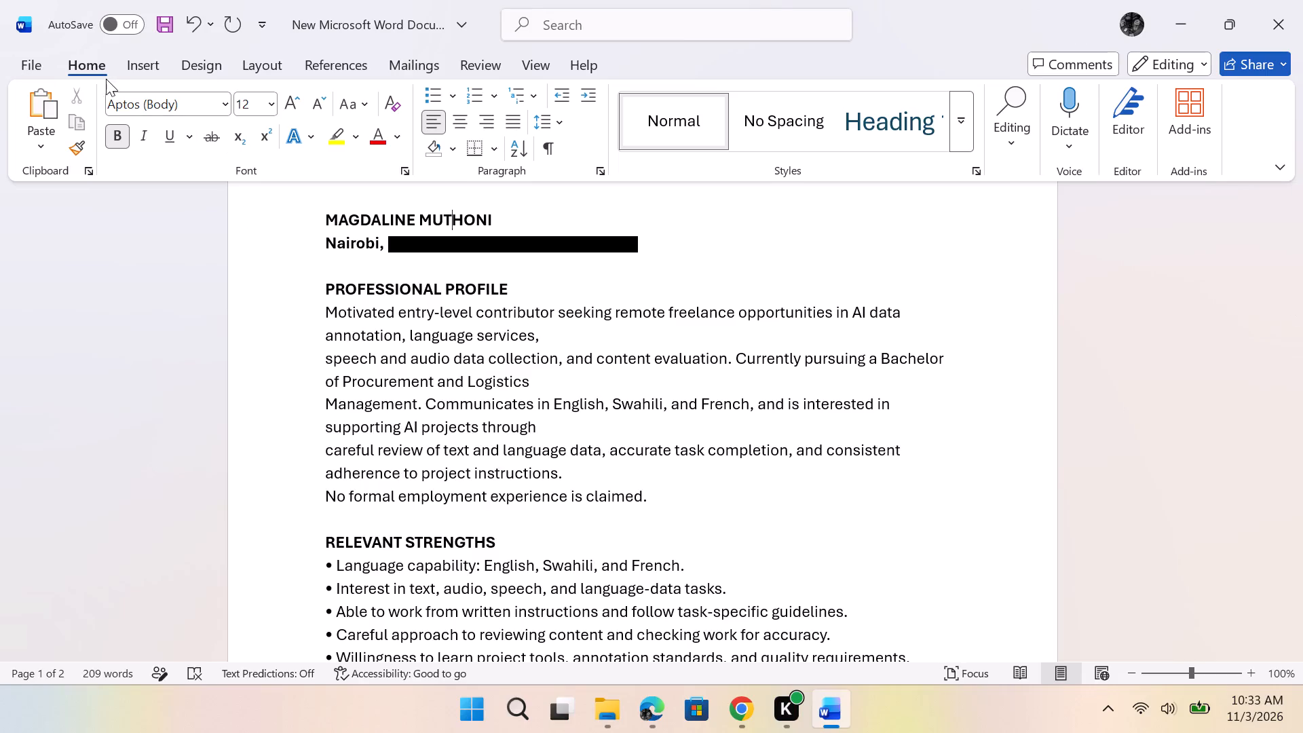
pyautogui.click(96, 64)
# Save the CV to the Desktop as a Word Document (*.docx) named New Microsoft Word Document using Save As.
pyautogui.click(37, 61)
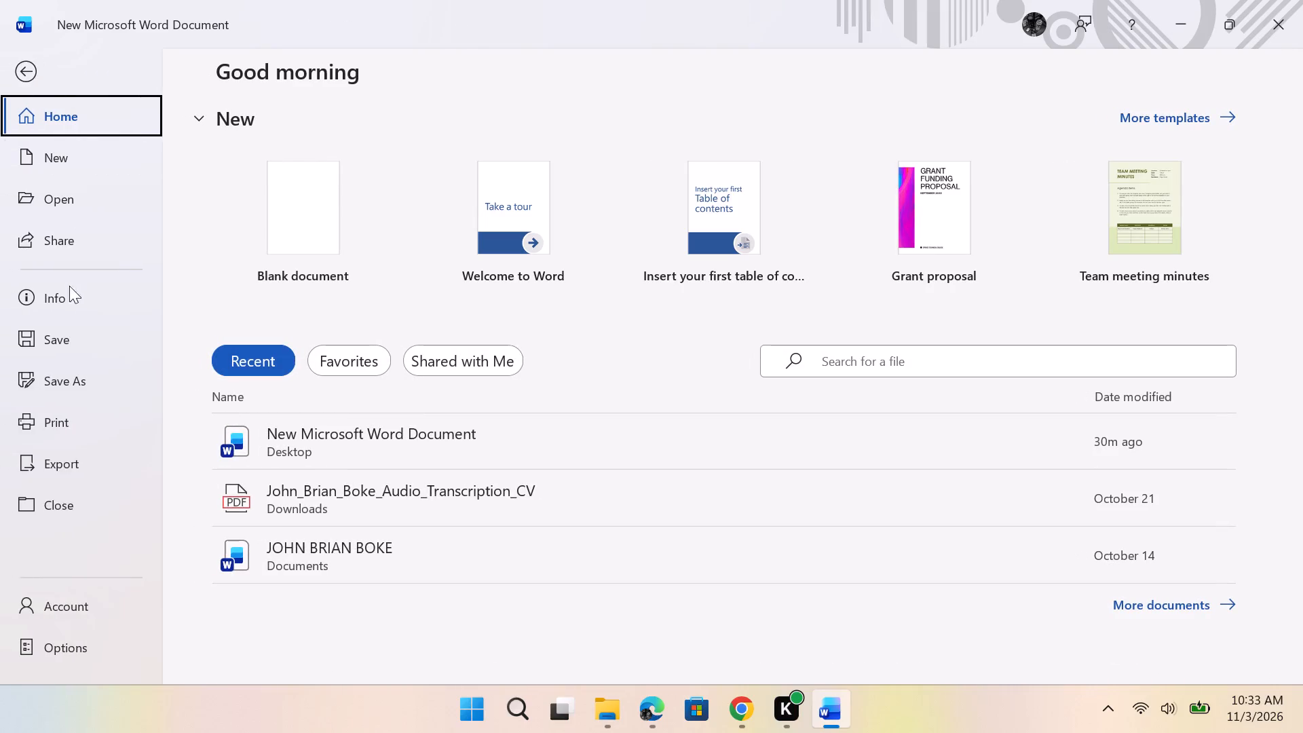
pyautogui.click(70, 384)
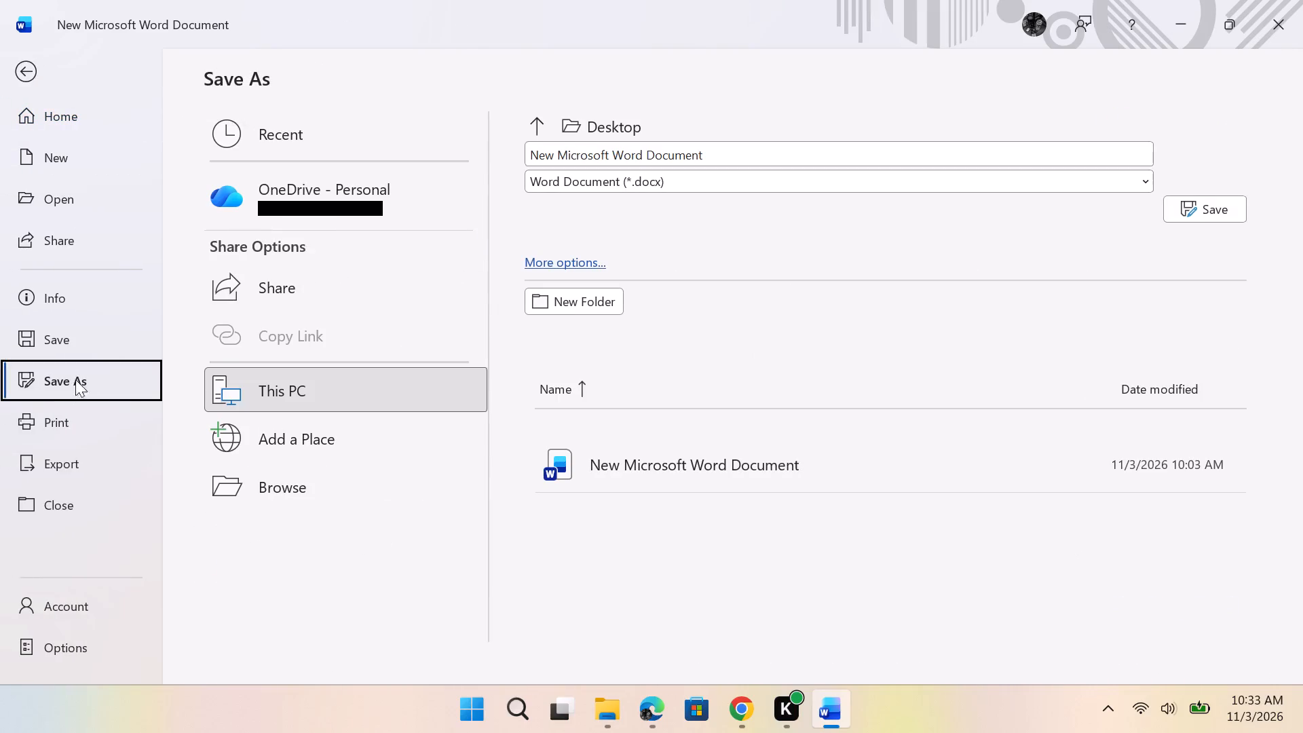
pyautogui.click(613, 393)
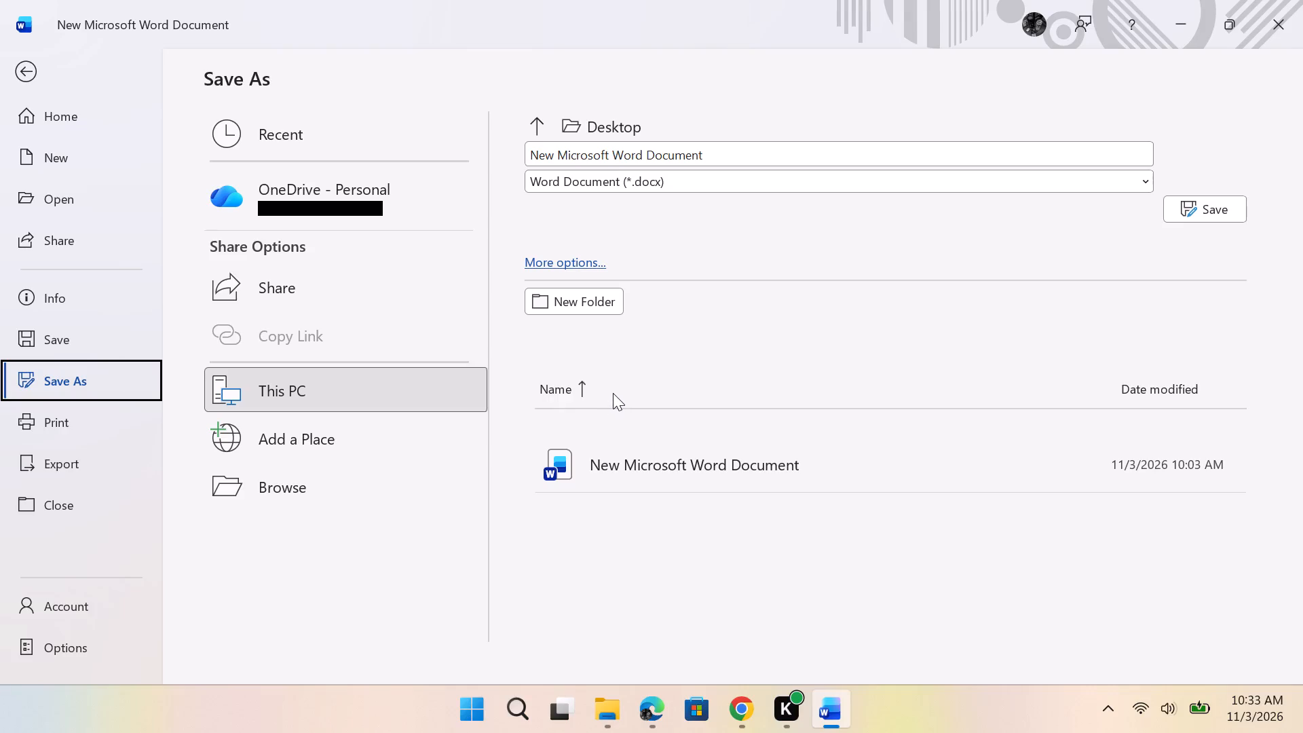
pyautogui.click(611, 386)
pyautogui.click(1192, 210)
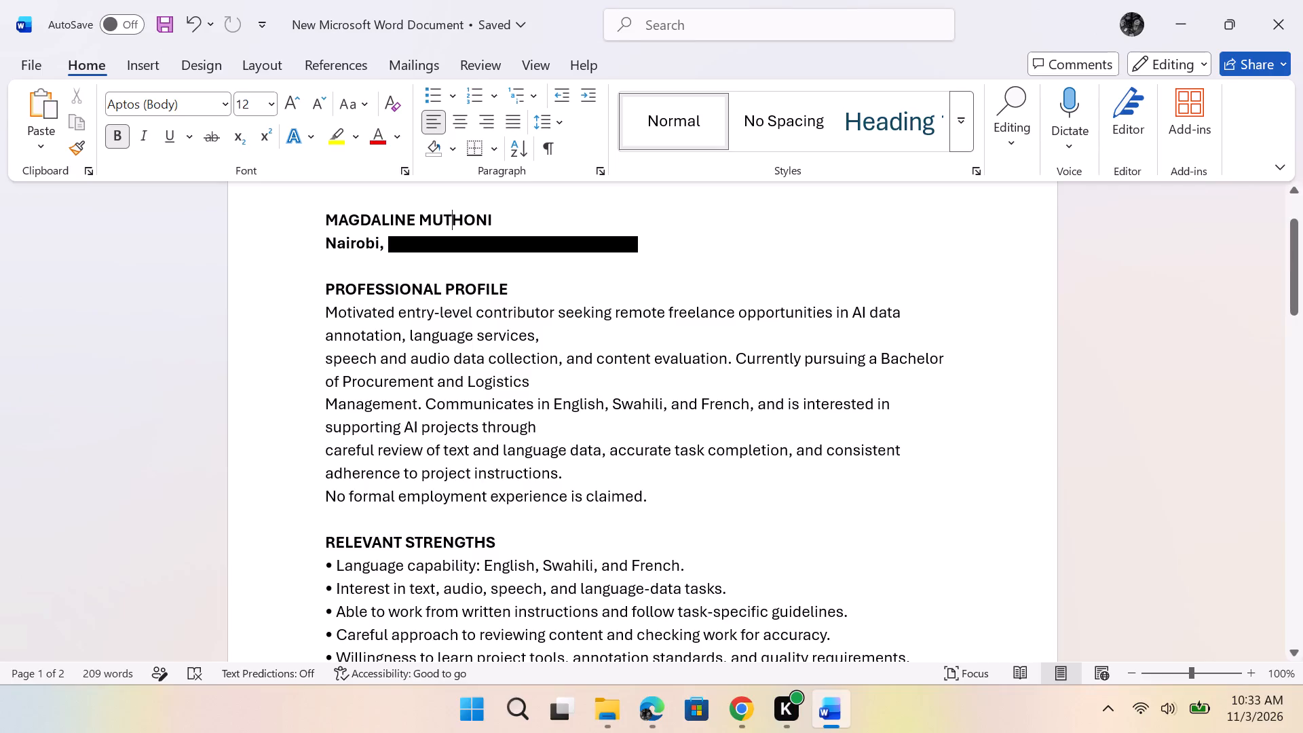
# Switch to File Explorer and look through the Downloads and Documents folders for the saved CV.
pyautogui.click(614, 712)
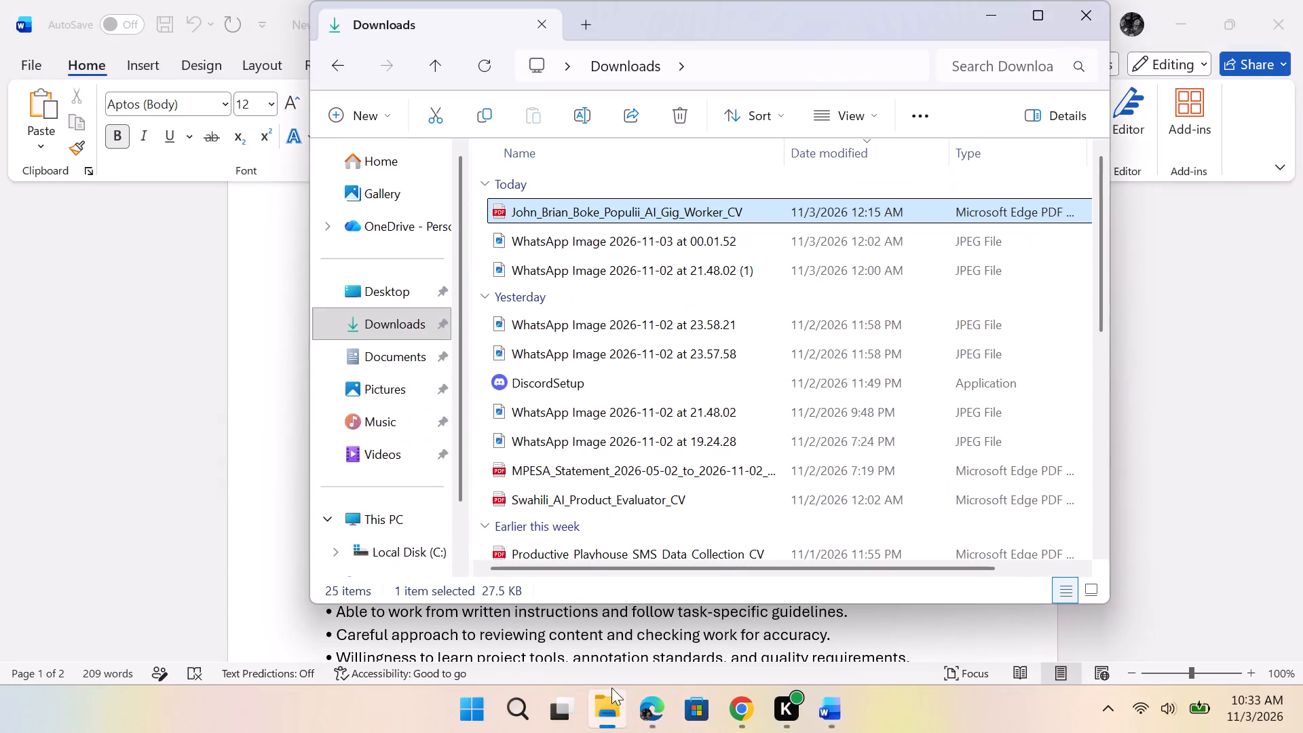
pyautogui.scroll(5, 616, 396)
pyautogui.scroll(-5, 616, 394)
pyautogui.scroll(1, 616, 394)
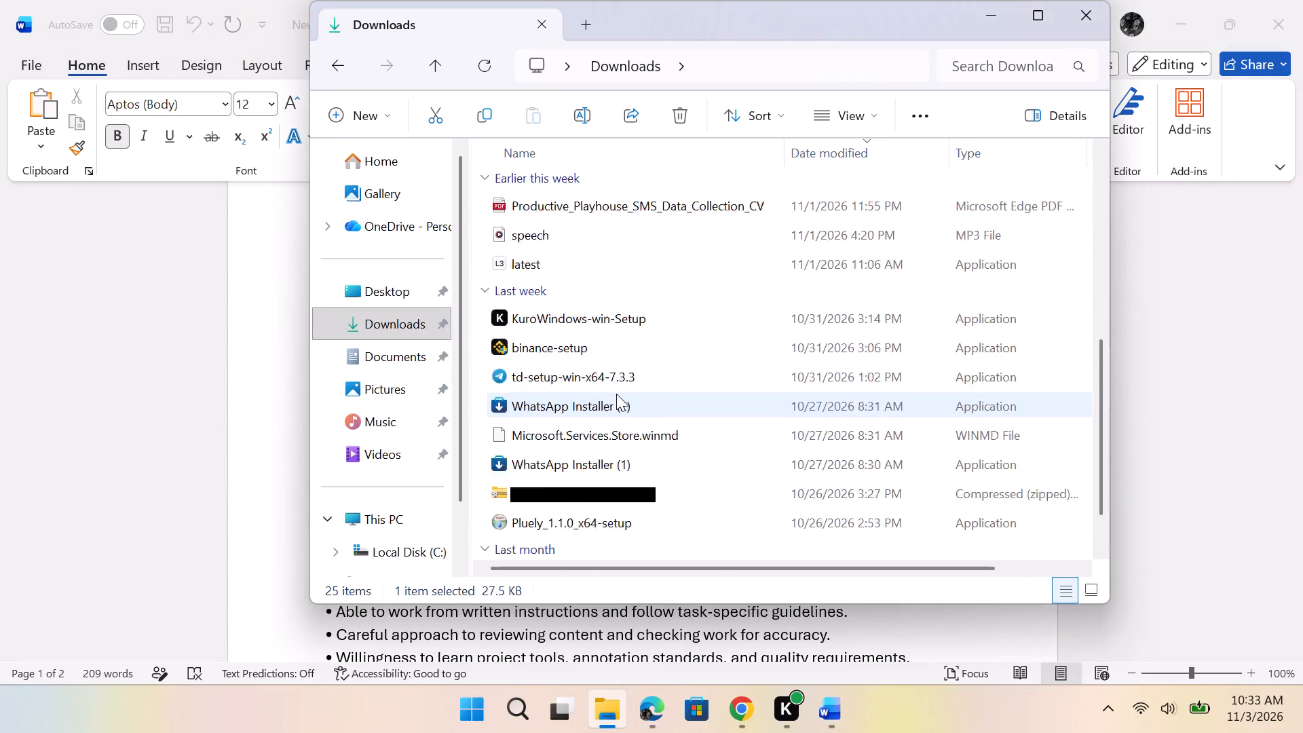
pyautogui.scroll(9, 616, 394)
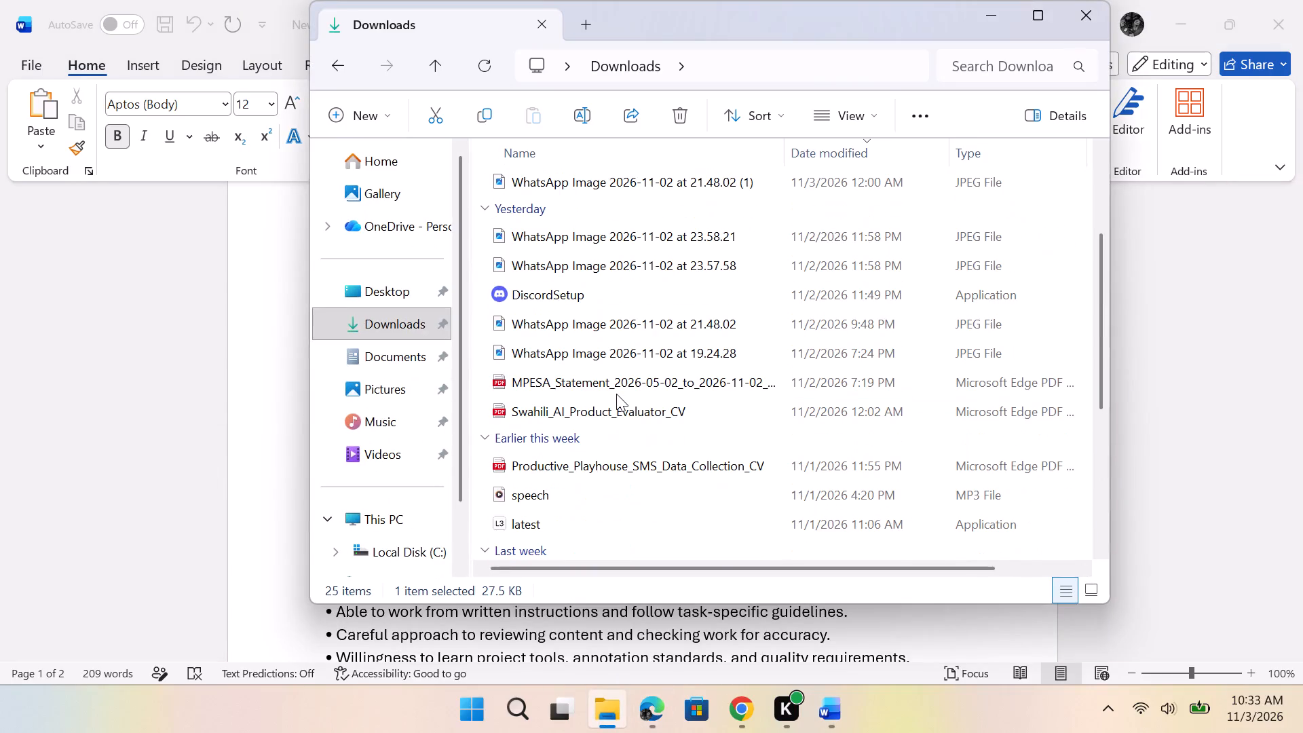
pyautogui.click(406, 367)
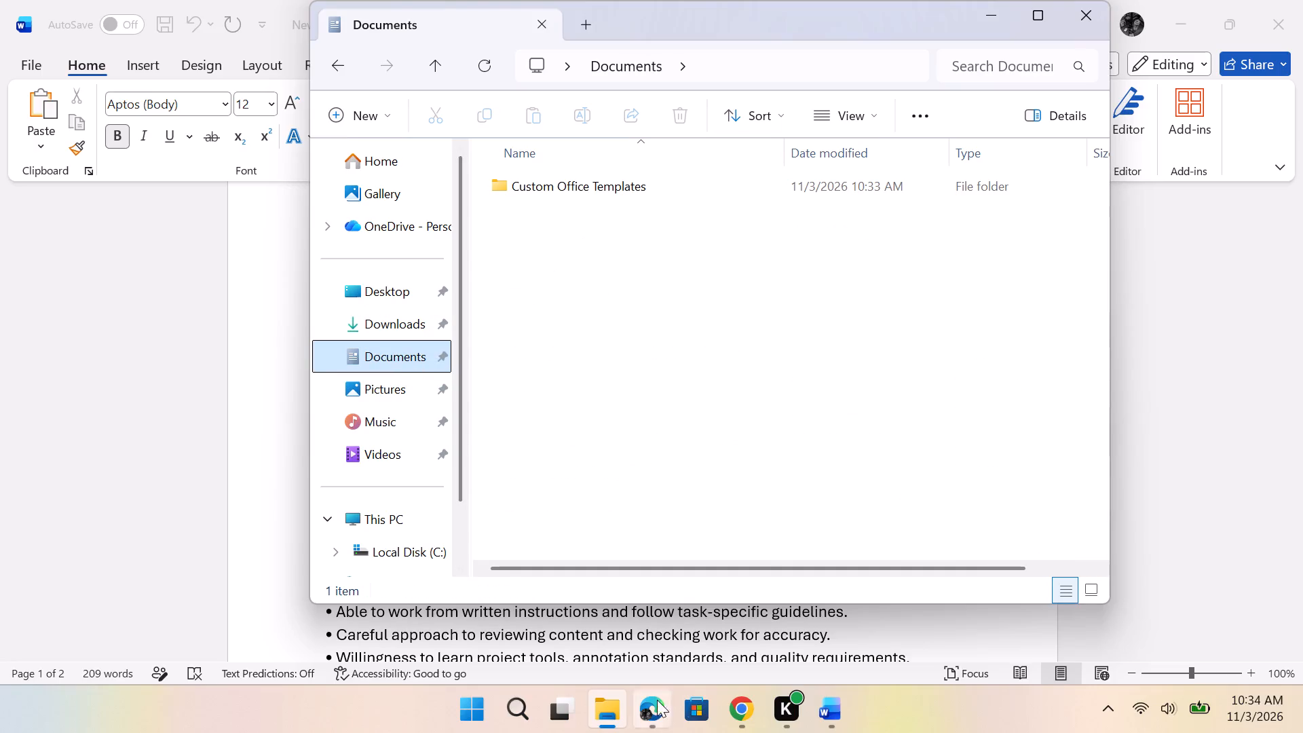
# Return to Word and save the CV again under its current name.
pyautogui.click(819, 706)
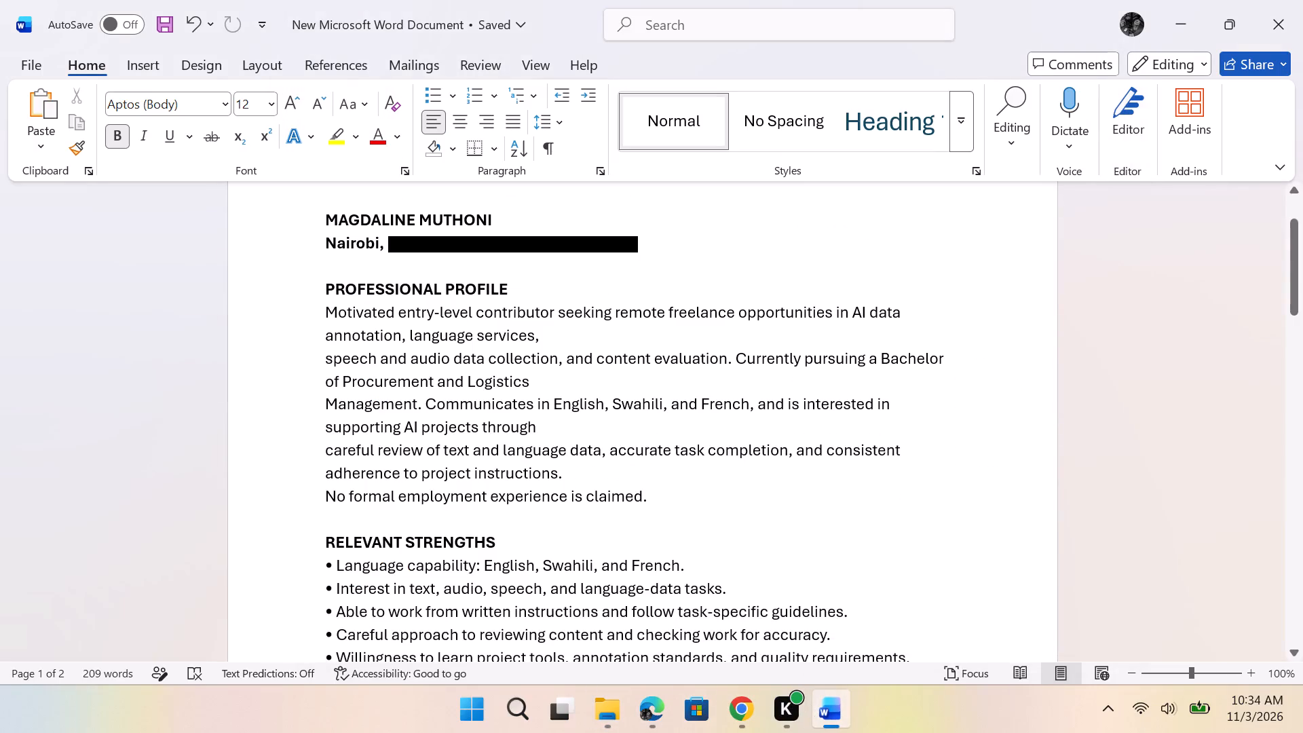
pyautogui.scroll(2, 520, 303)
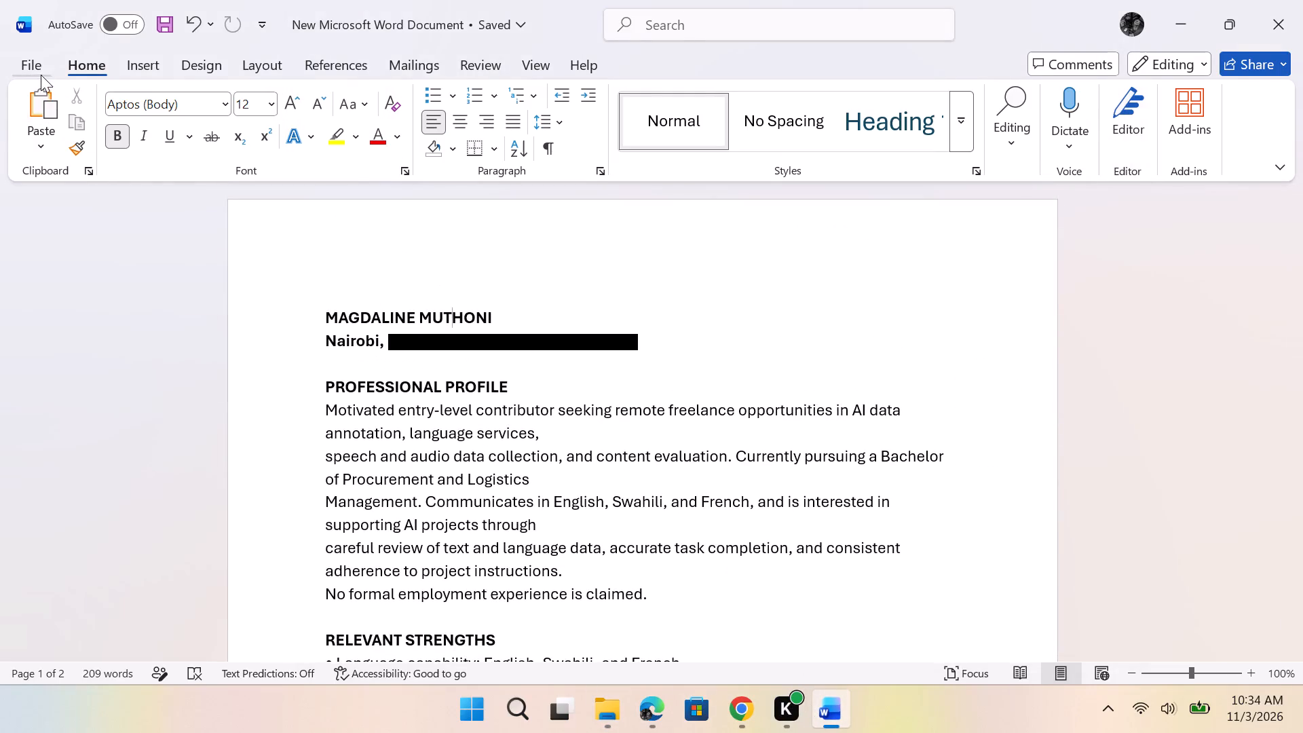
pyautogui.click(39, 63)
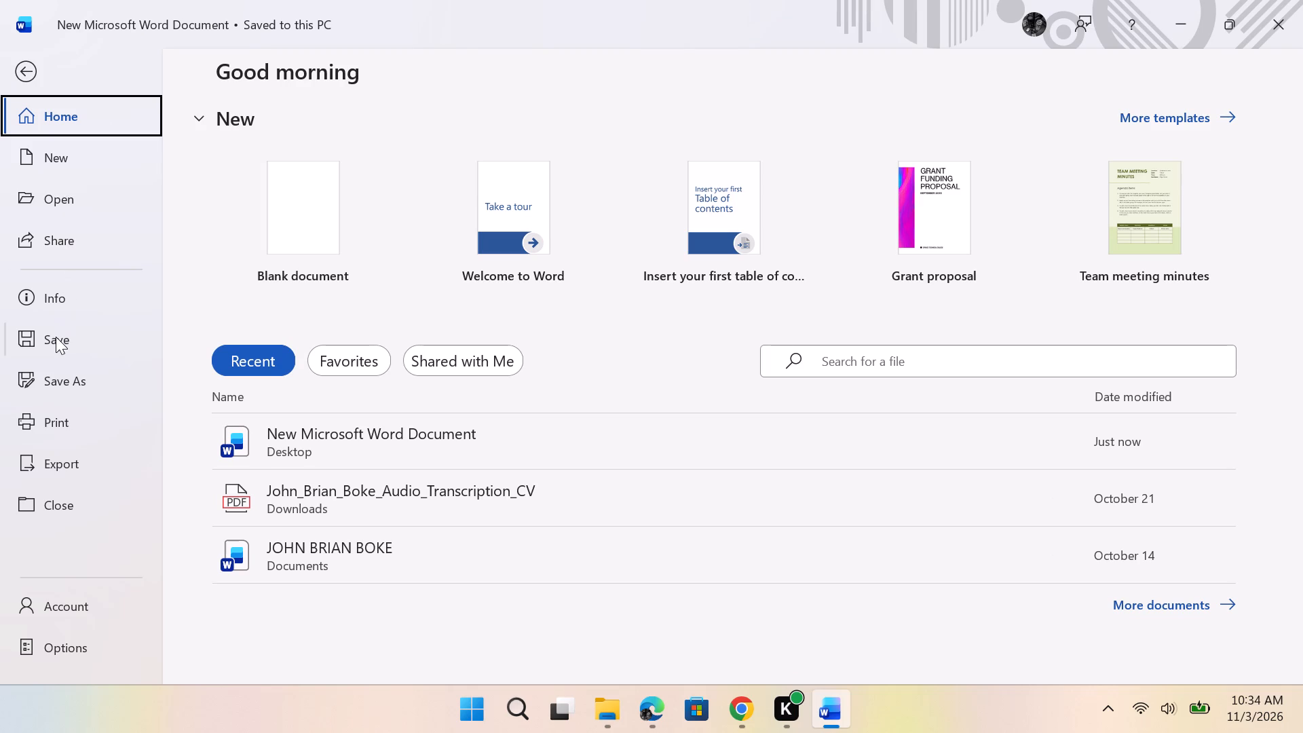
pyautogui.click(56, 337)
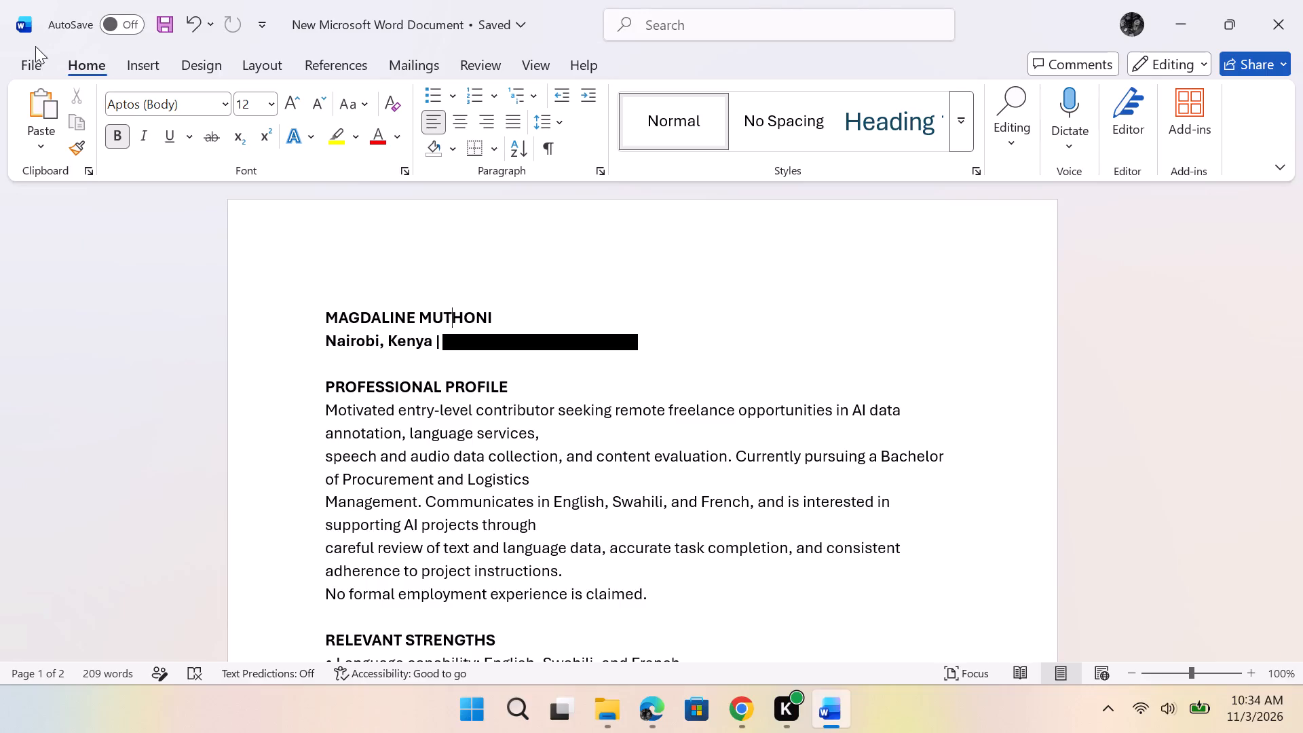
# Save a copy of the CV to the Desktop as a Word Document, named with the candidate's first and last name followed by Cv.
pyautogui.click(35, 55)
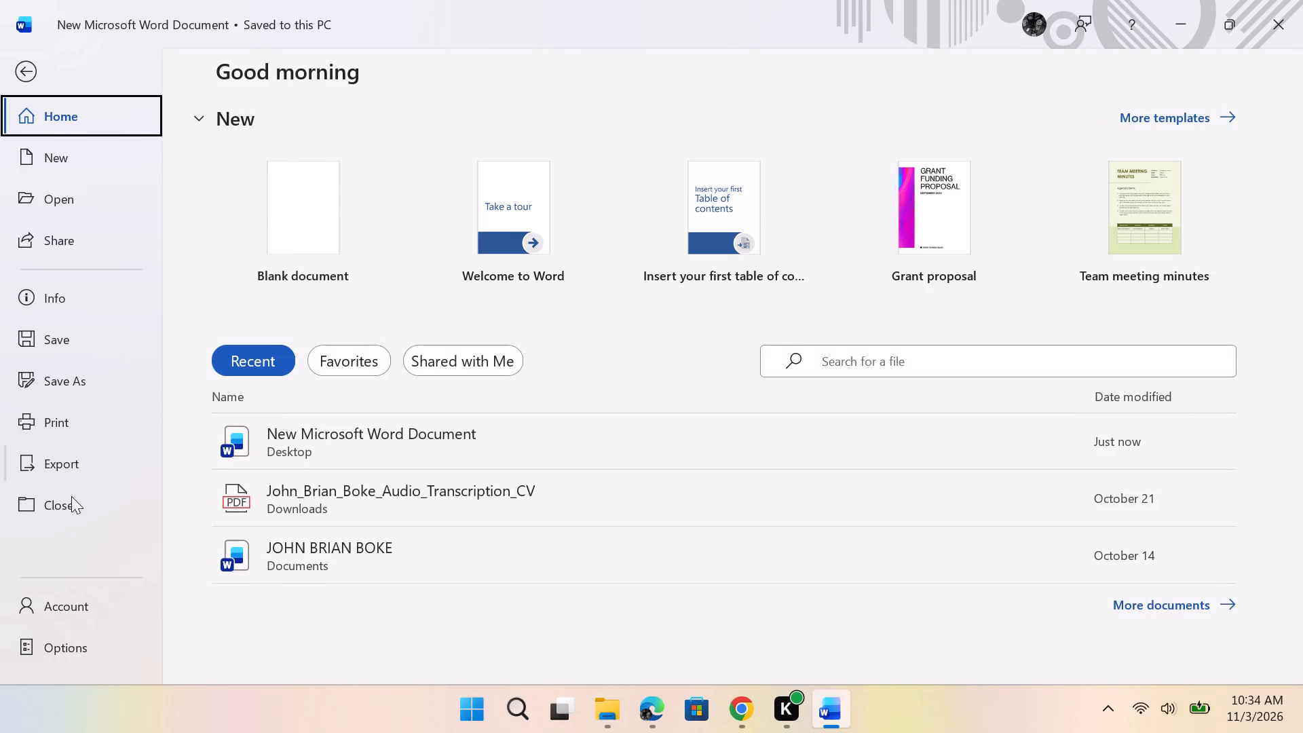
pyautogui.click(96, 375)
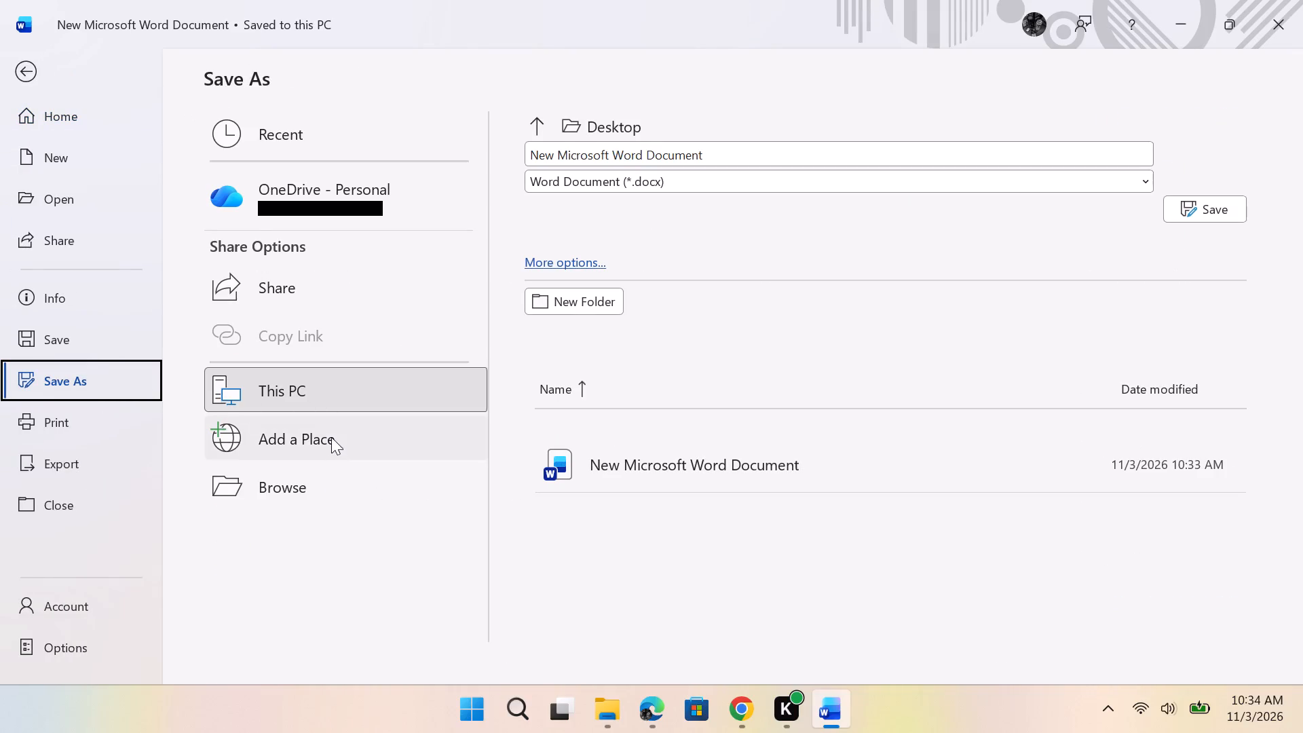
pyautogui.click(325, 476)
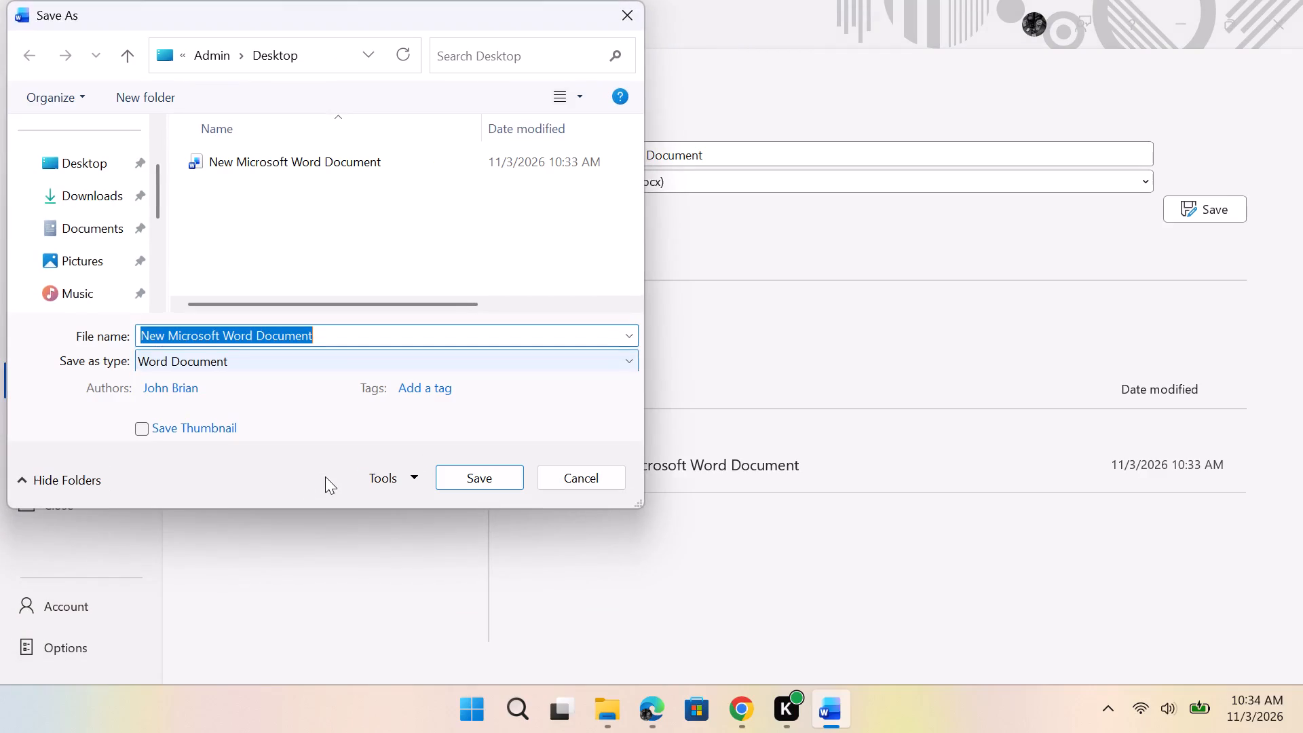
pyautogui.click(246, 362)
pyautogui.click(249, 358)
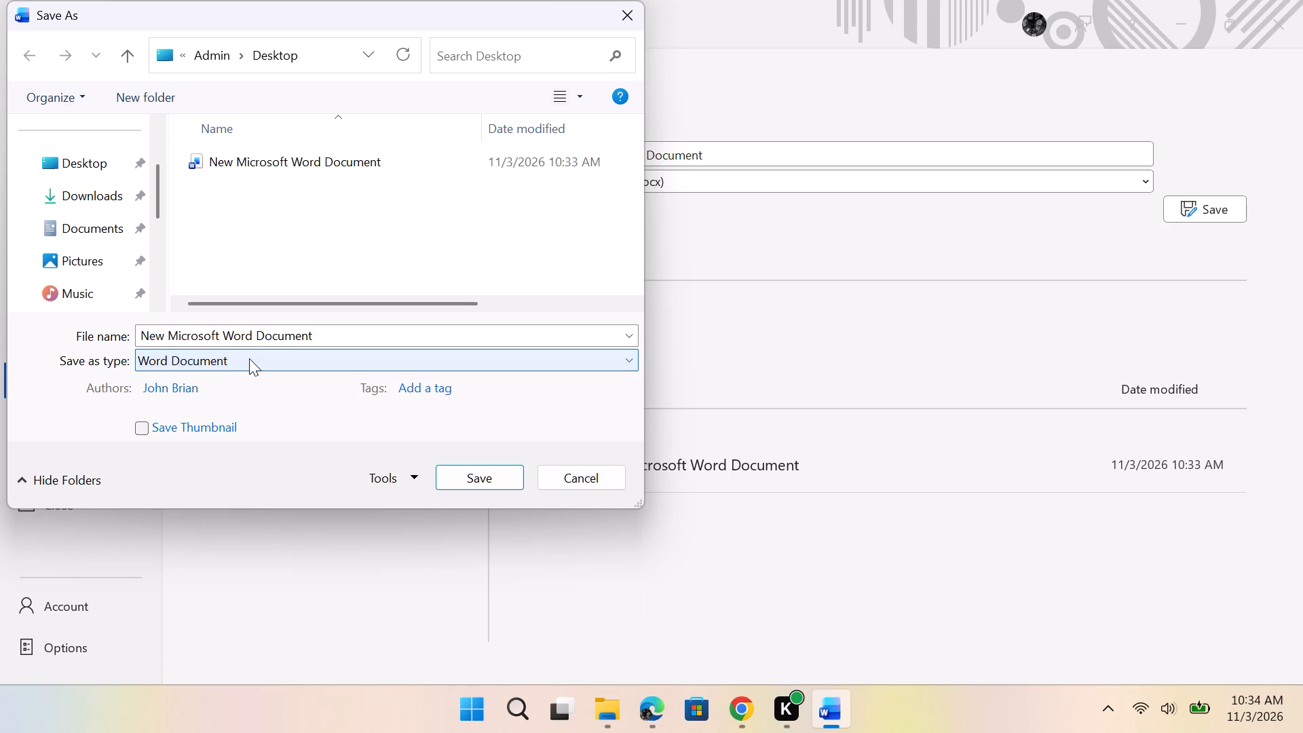
pyautogui.click(322, 337)
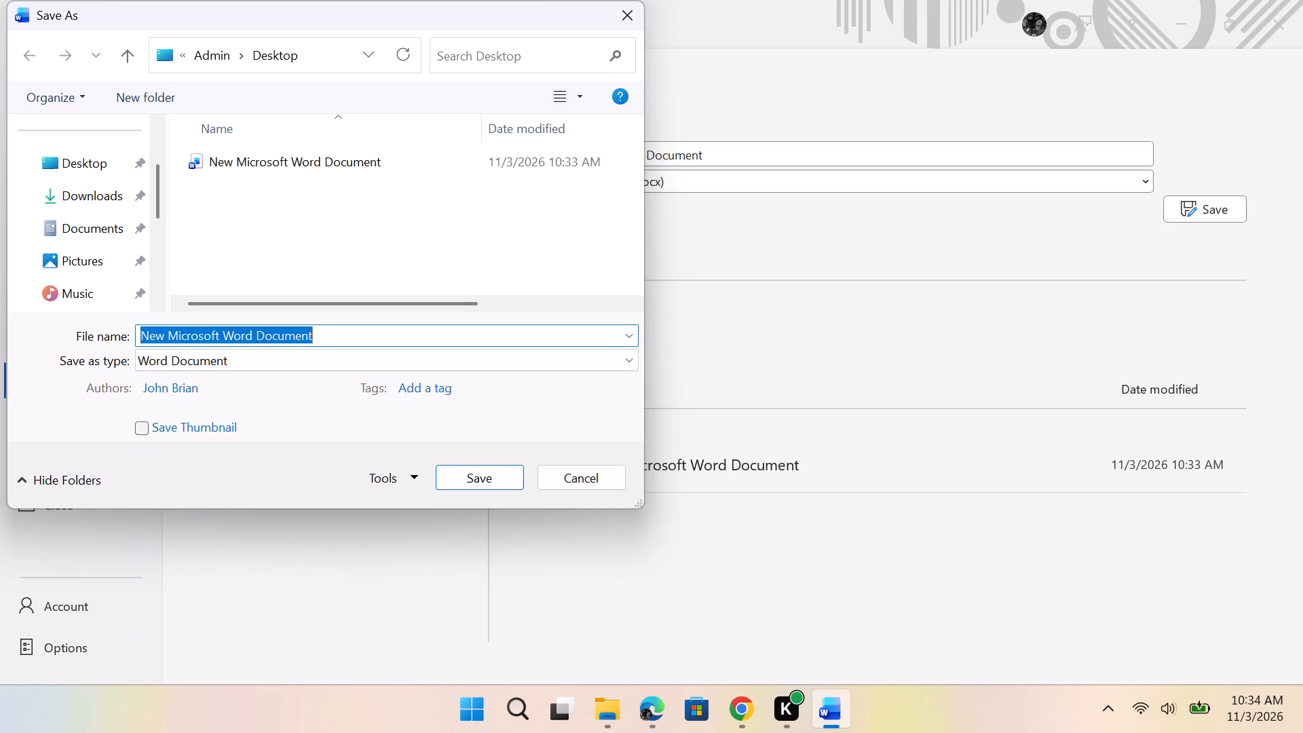
pyautogui.press('BackSpace')
pyautogui.press('BackSpace')
pyautogui.press('BackSpace')
pyautogui.press('BackSpace')
pyautogui.press('BackSpace')
pyautogui.press('BackSpace')
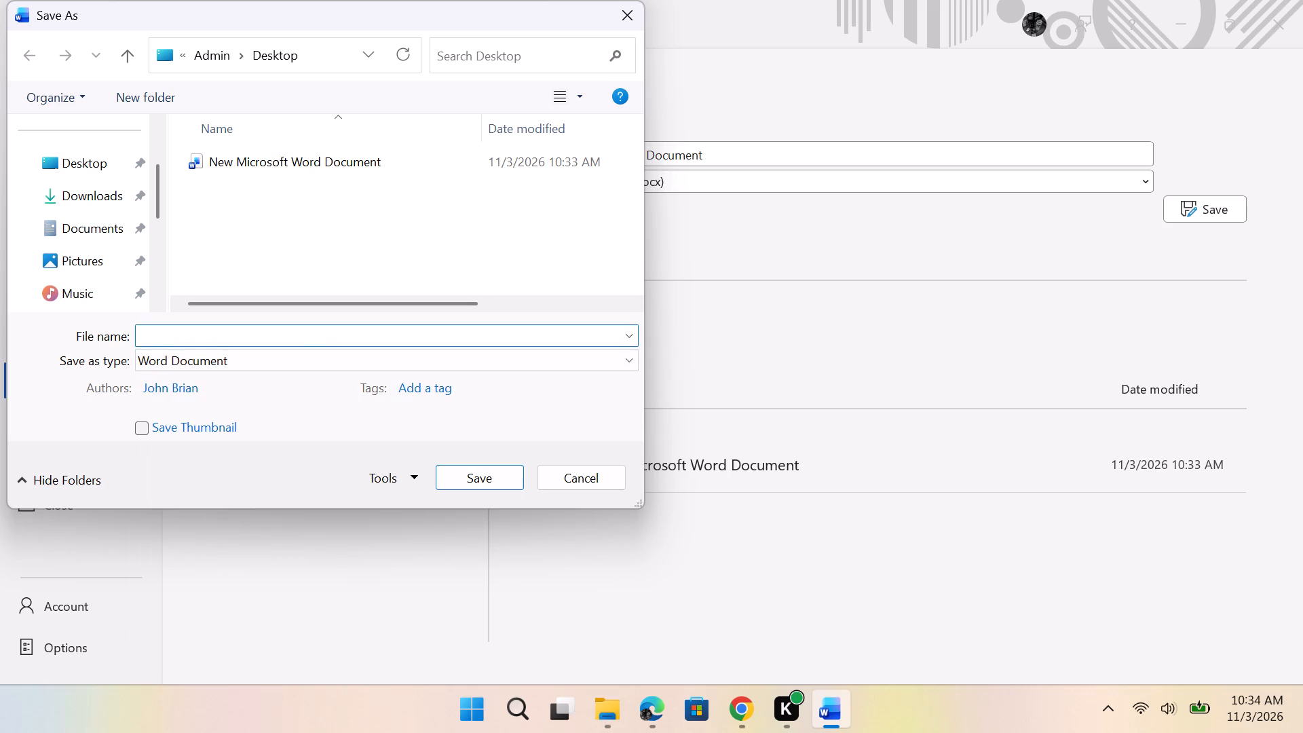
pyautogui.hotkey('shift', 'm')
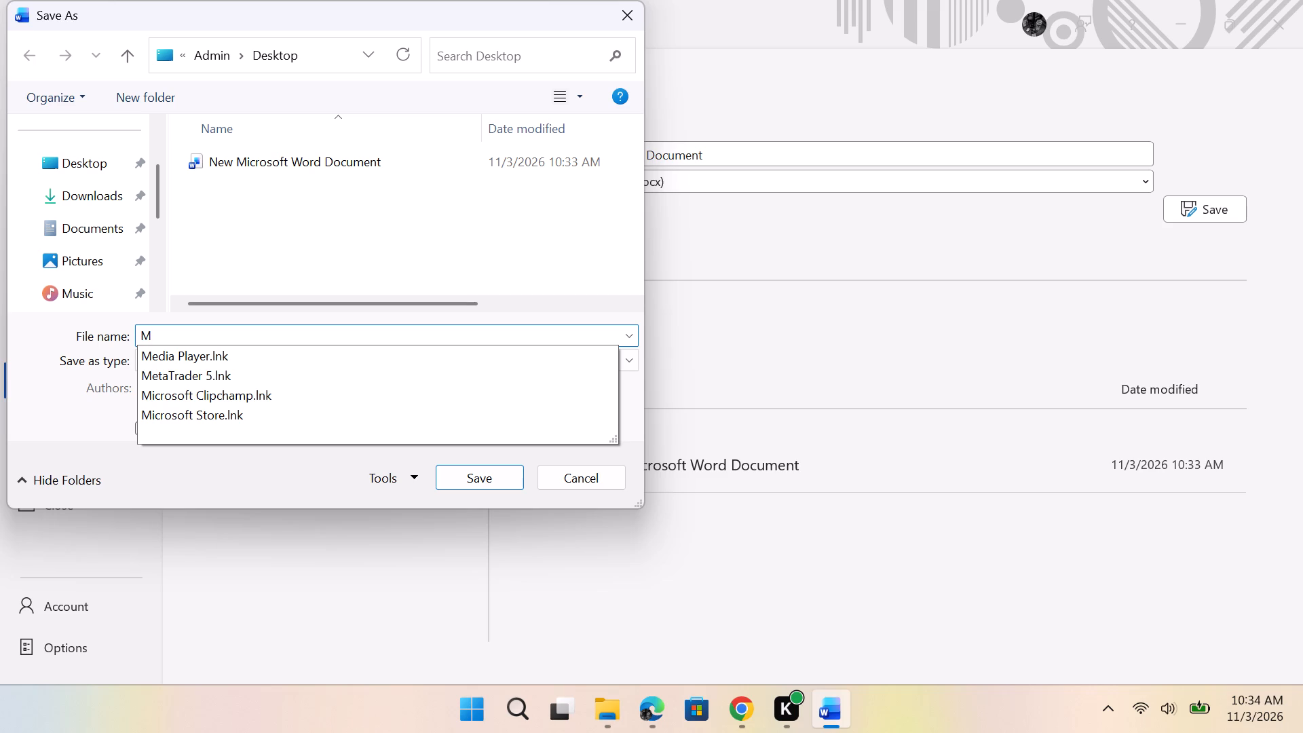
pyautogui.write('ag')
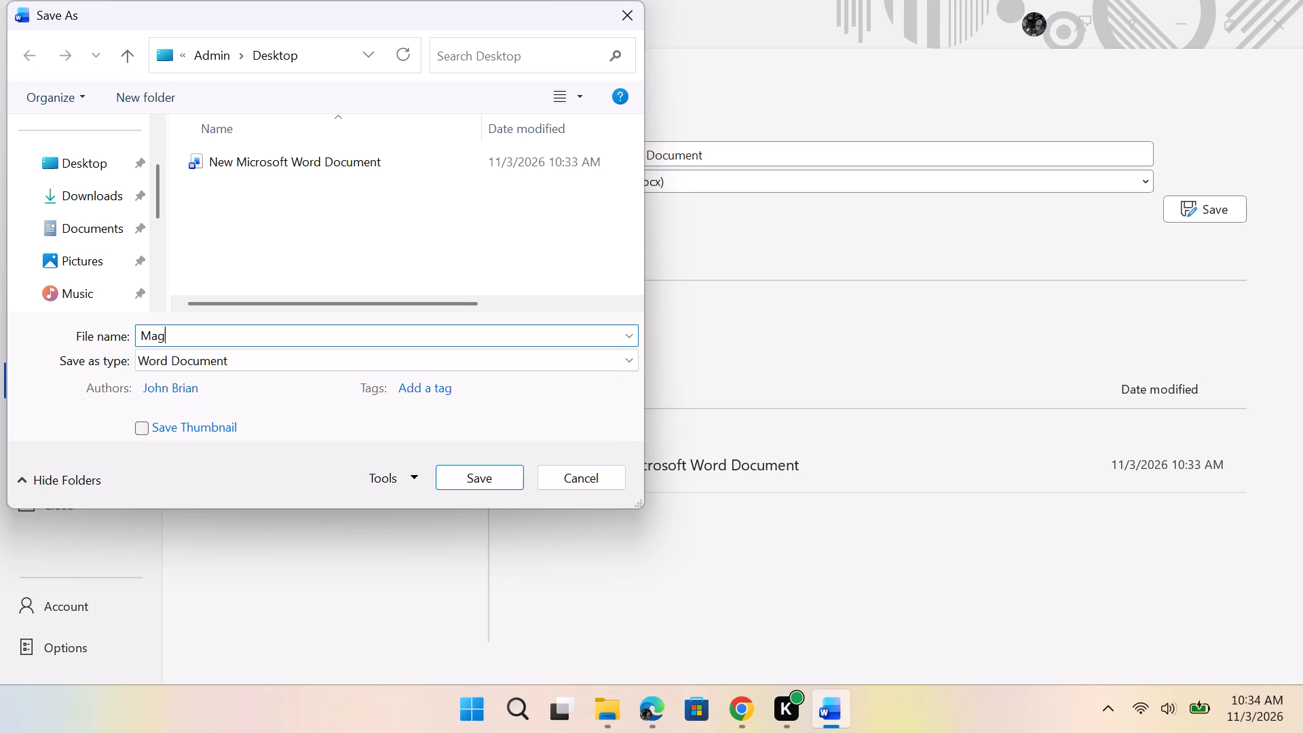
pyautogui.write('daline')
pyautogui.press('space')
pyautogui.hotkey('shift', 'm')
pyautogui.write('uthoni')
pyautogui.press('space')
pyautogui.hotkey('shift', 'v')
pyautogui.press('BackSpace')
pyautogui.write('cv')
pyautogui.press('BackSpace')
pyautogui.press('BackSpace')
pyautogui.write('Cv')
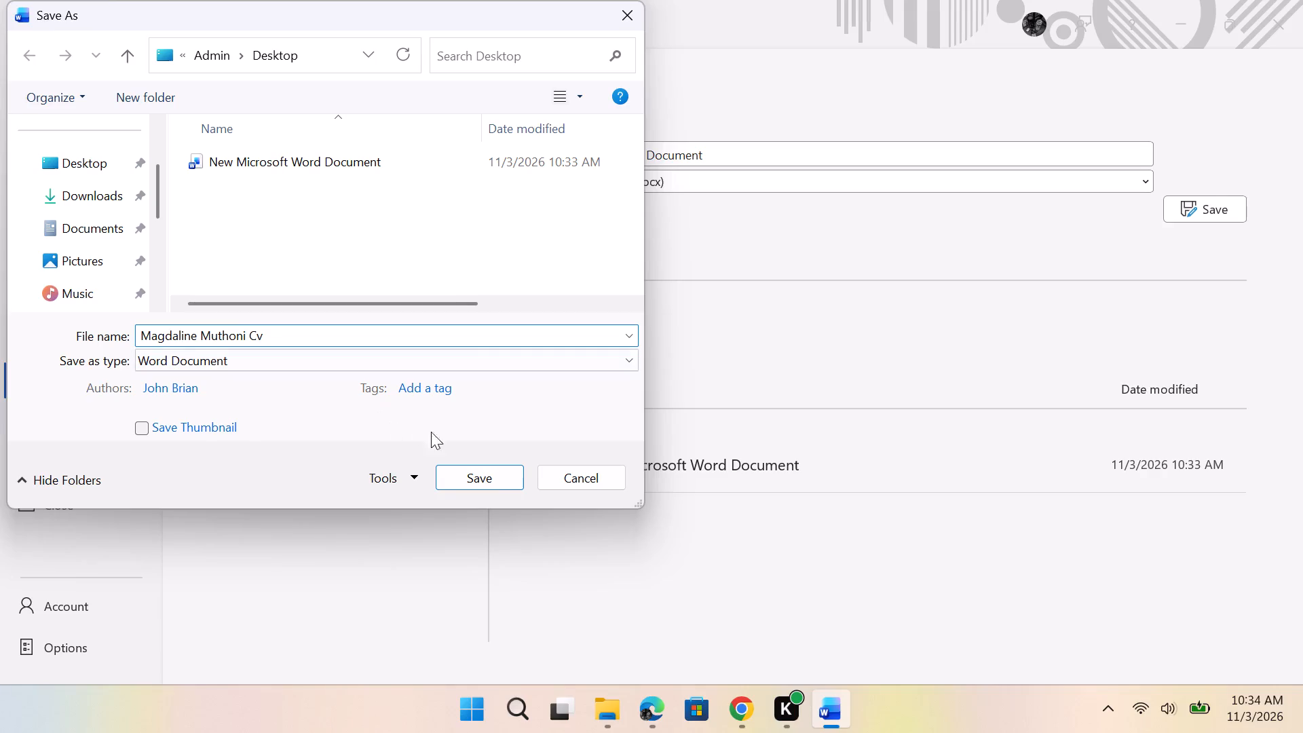
pyautogui.click(486, 476)
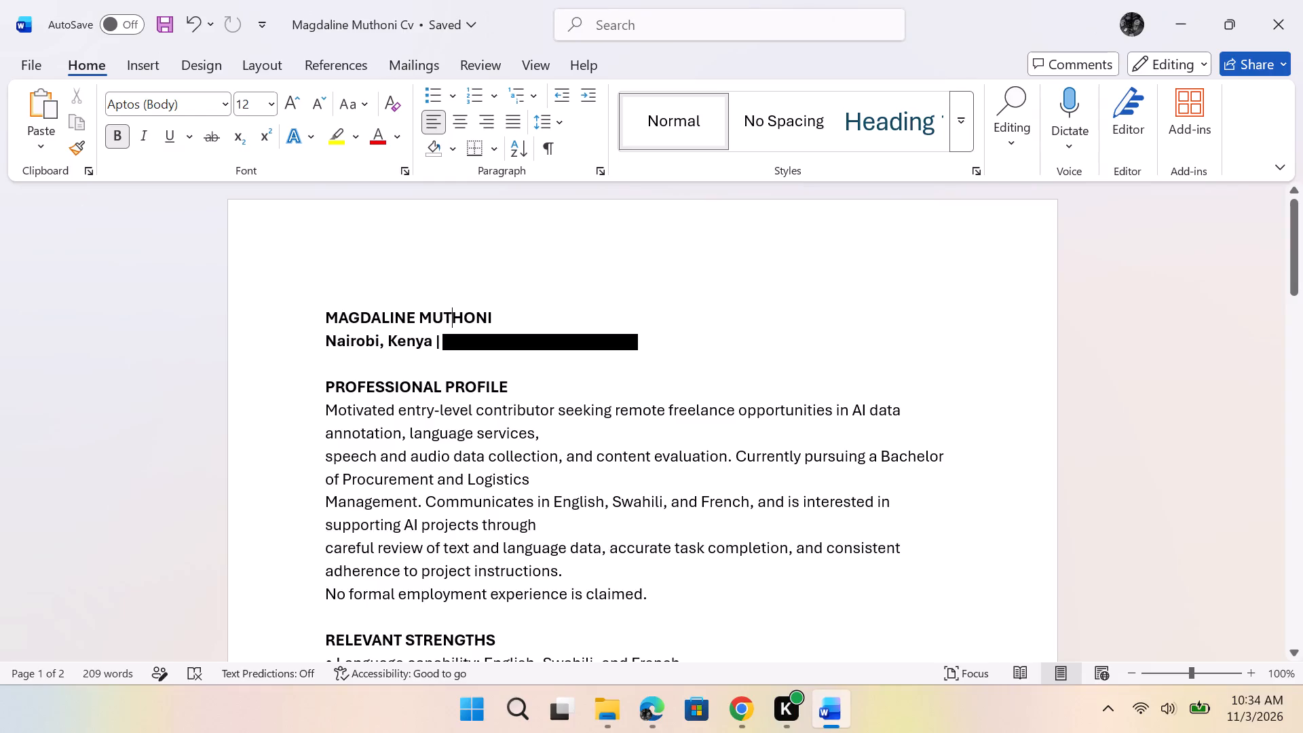
# Switch to File Explorer and look for the saved CV in the Desktop, Gallery, This PC, Local Disk (C:), Videos and Documents locations.
pyautogui.click(604, 709)
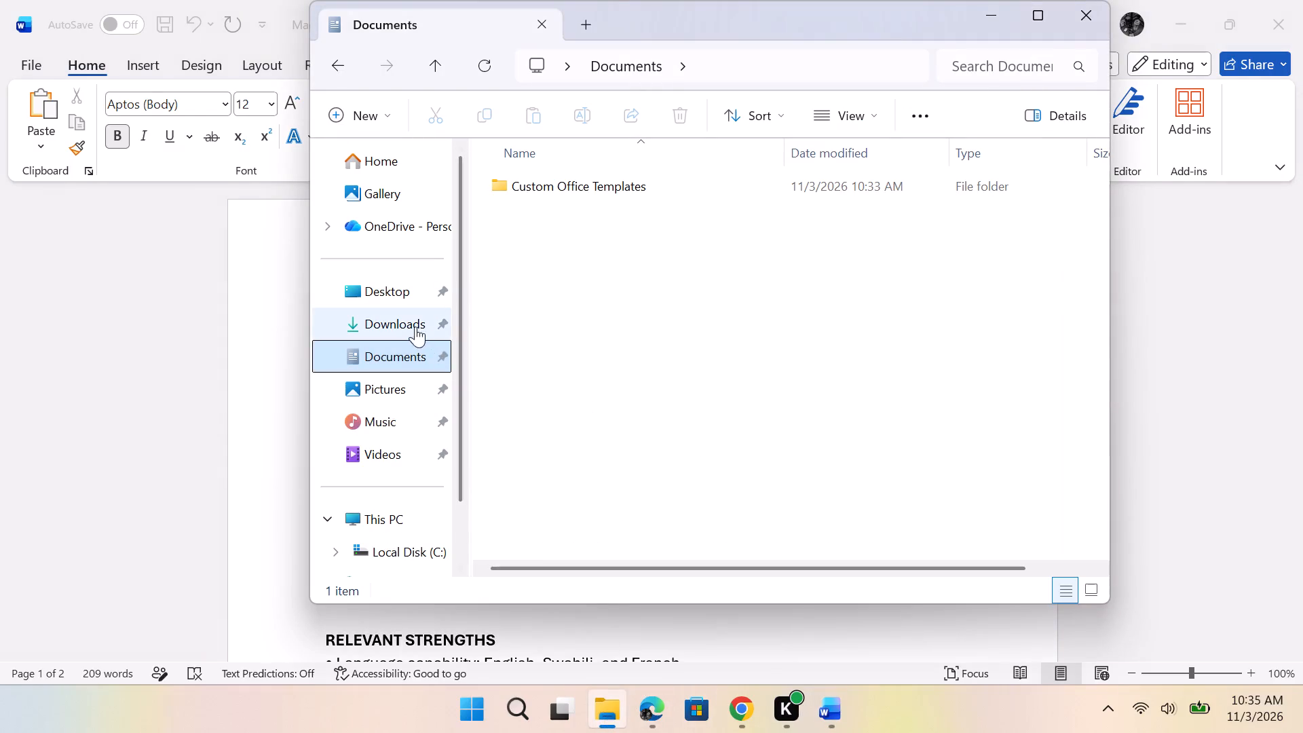
pyautogui.click(409, 322)
pyautogui.click(396, 292)
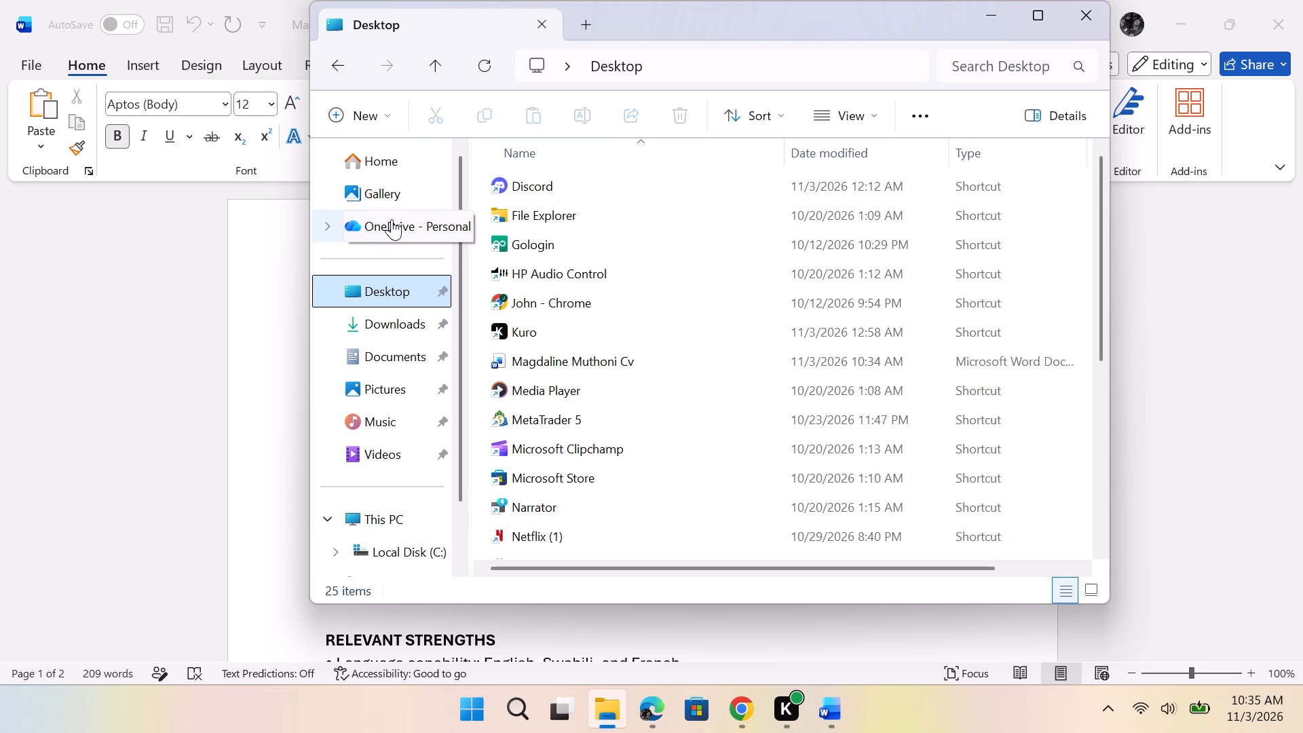
pyautogui.click(392, 195)
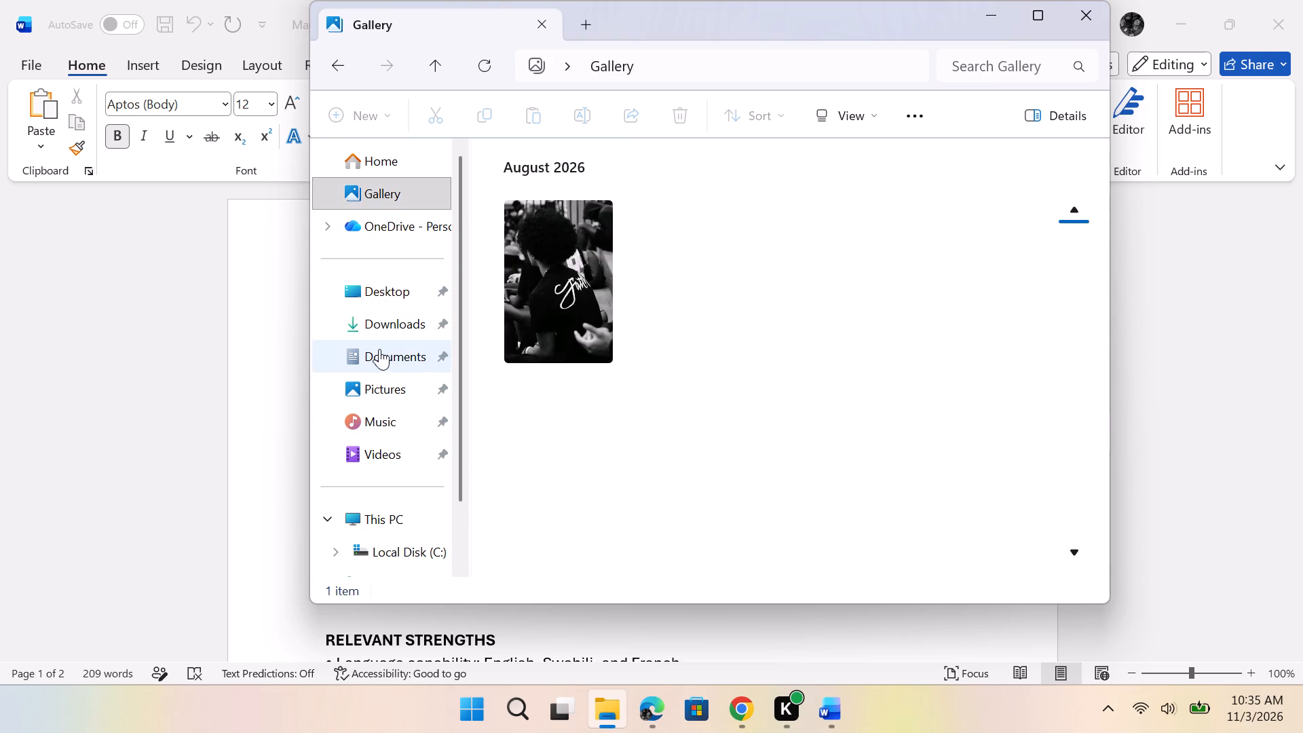
pyautogui.scroll(-2, 374, 440)
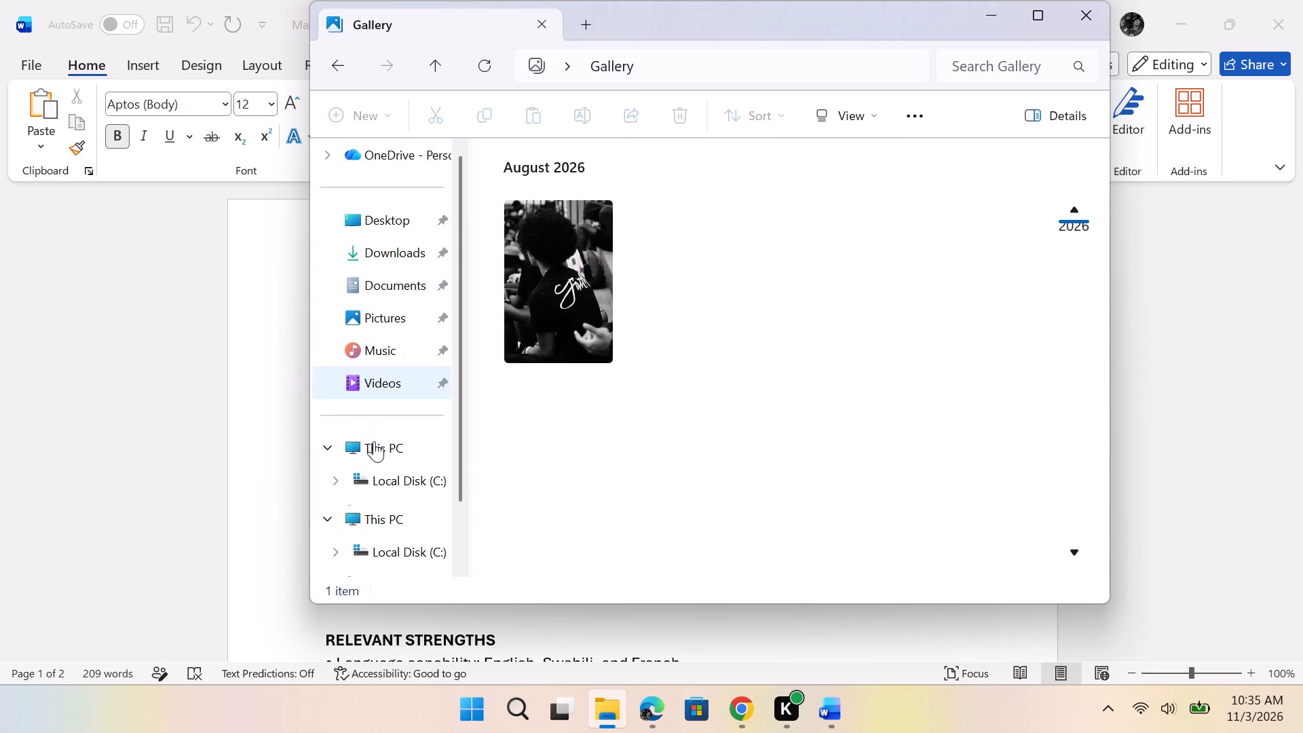
pyautogui.click(382, 472)
pyautogui.click(384, 453)
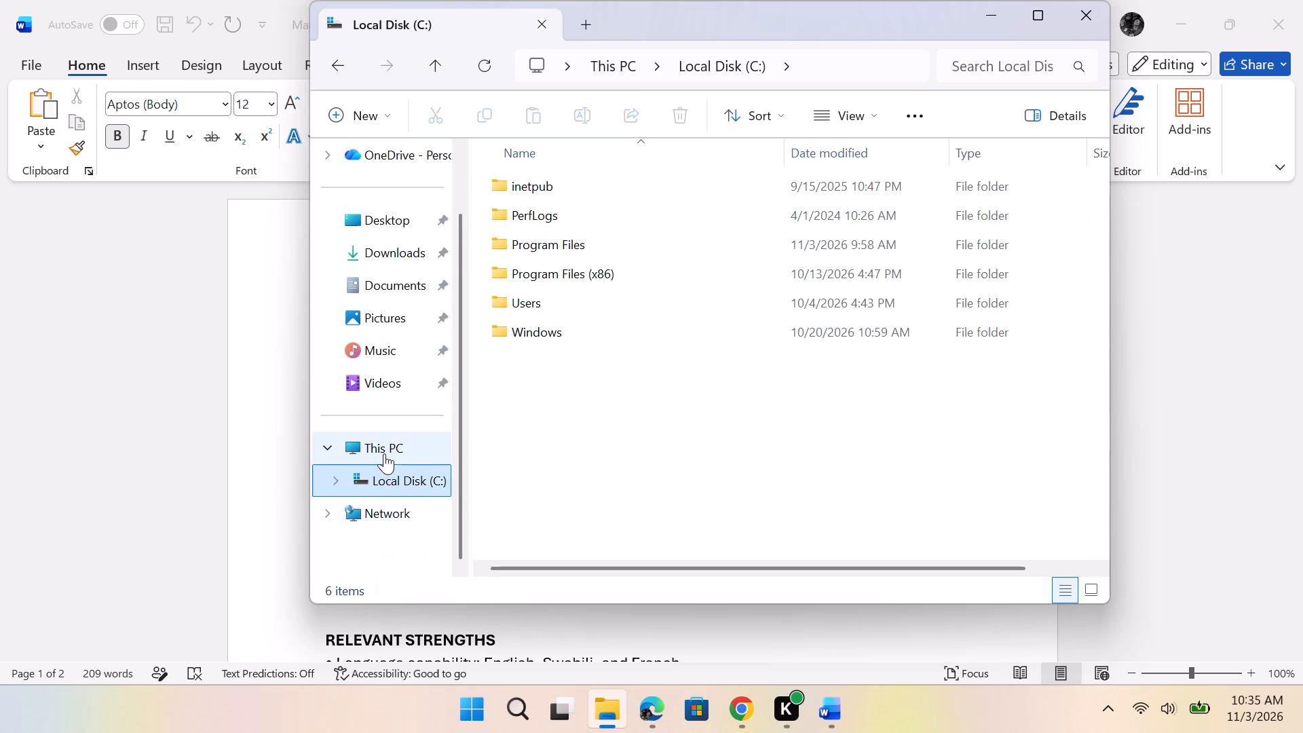
pyautogui.click(373, 507)
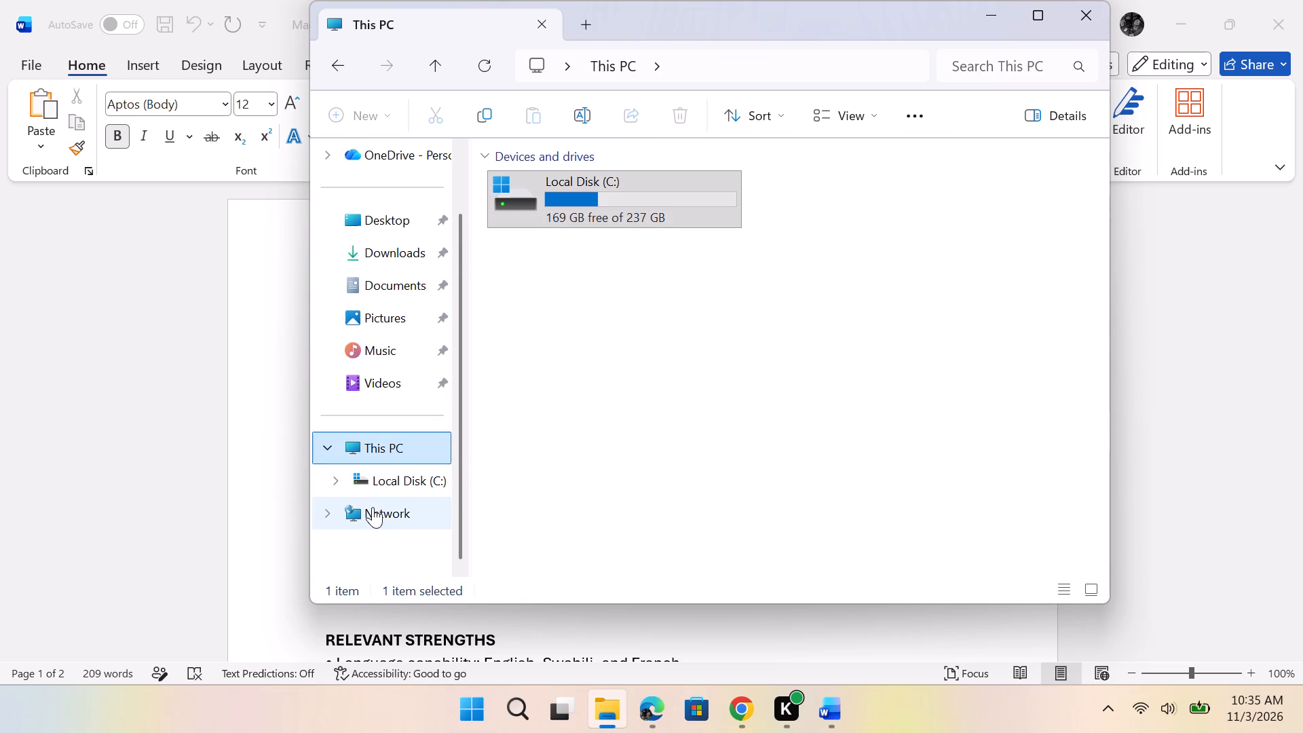
pyautogui.click(369, 466)
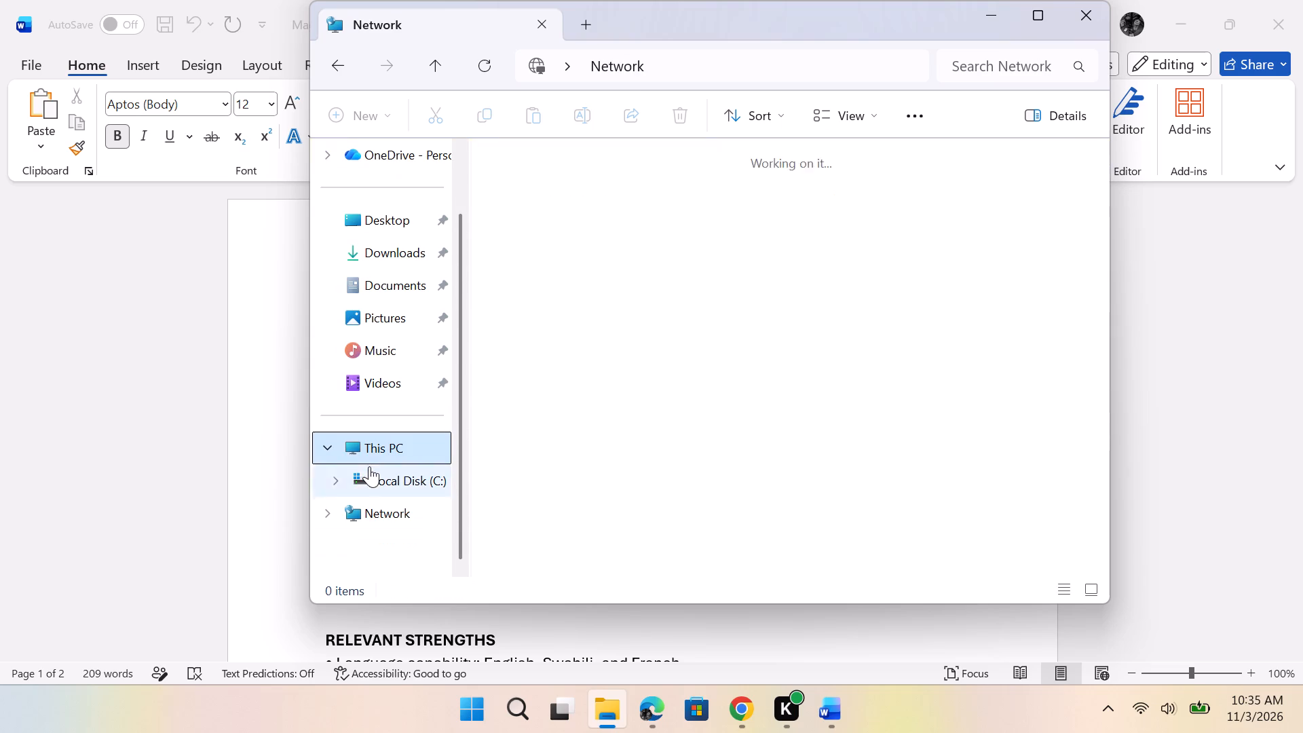
pyautogui.doubleClick(601, 195)
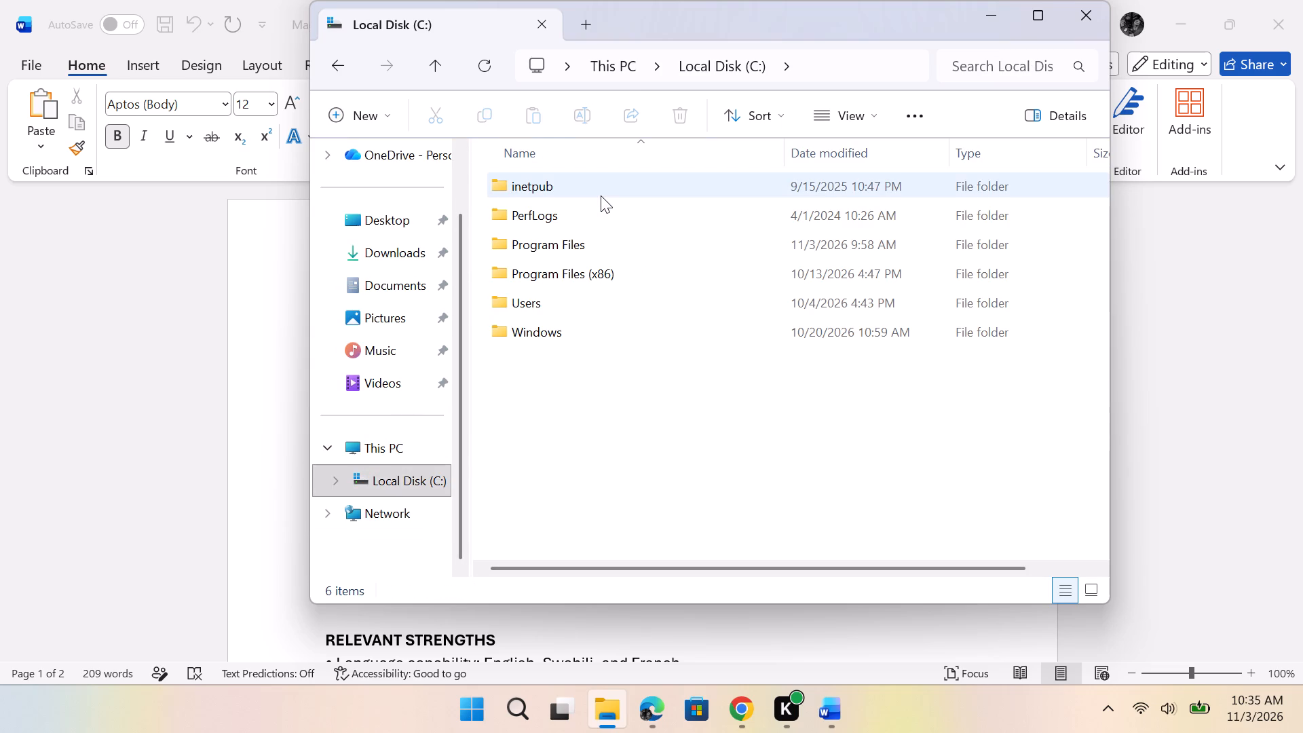
pyautogui.click(385, 384)
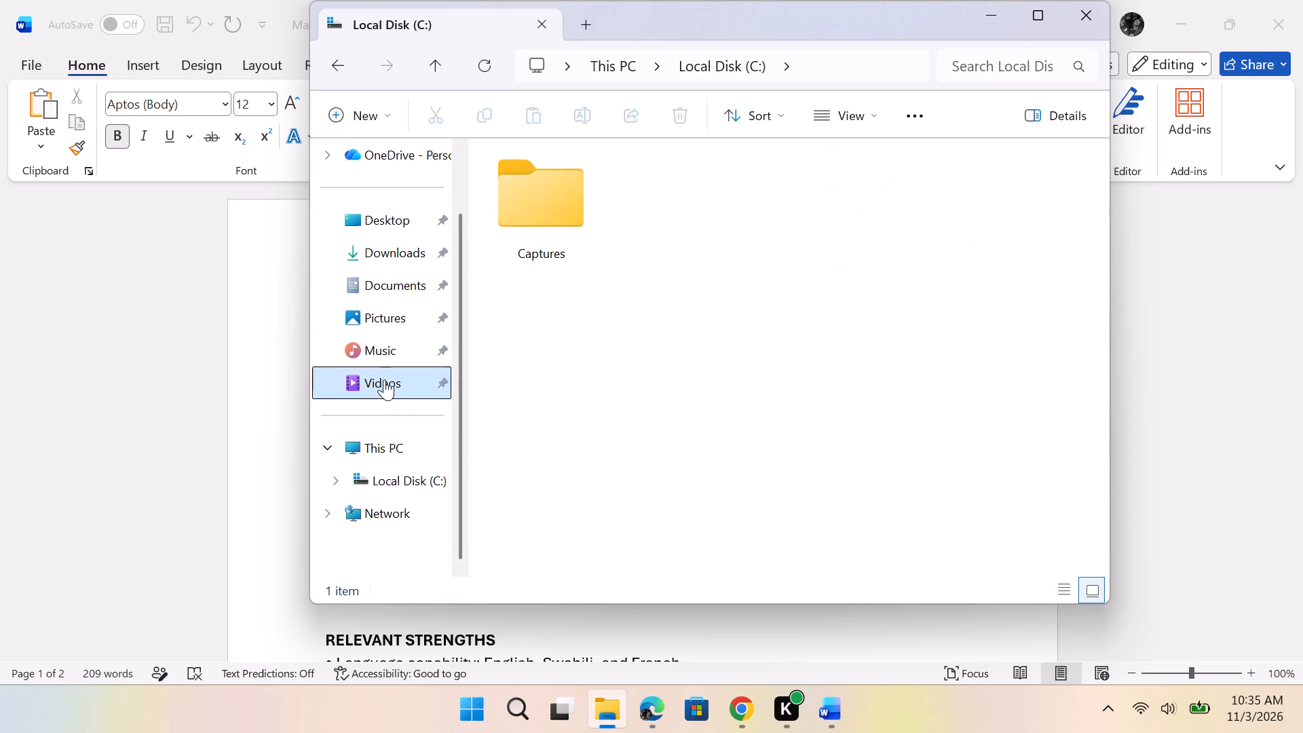
pyautogui.click(388, 326)
pyautogui.click(394, 290)
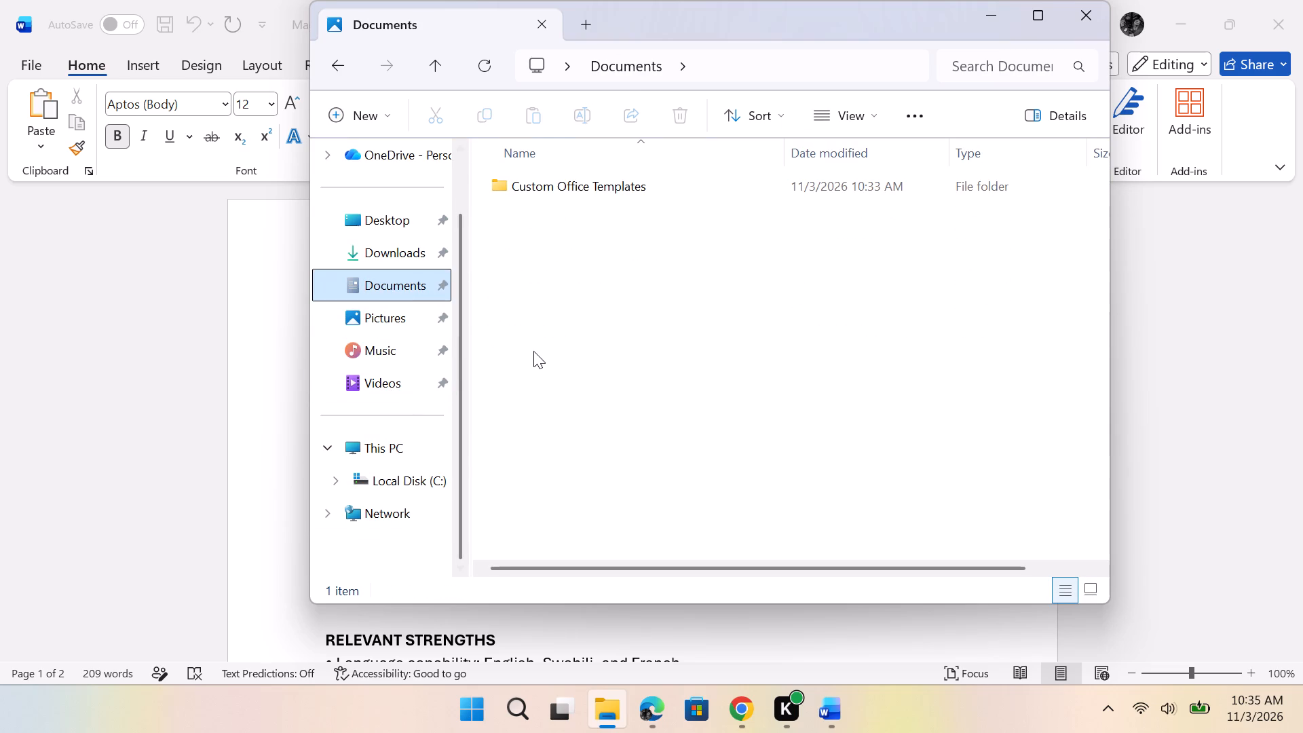
pyautogui.scroll(1, 544, 349)
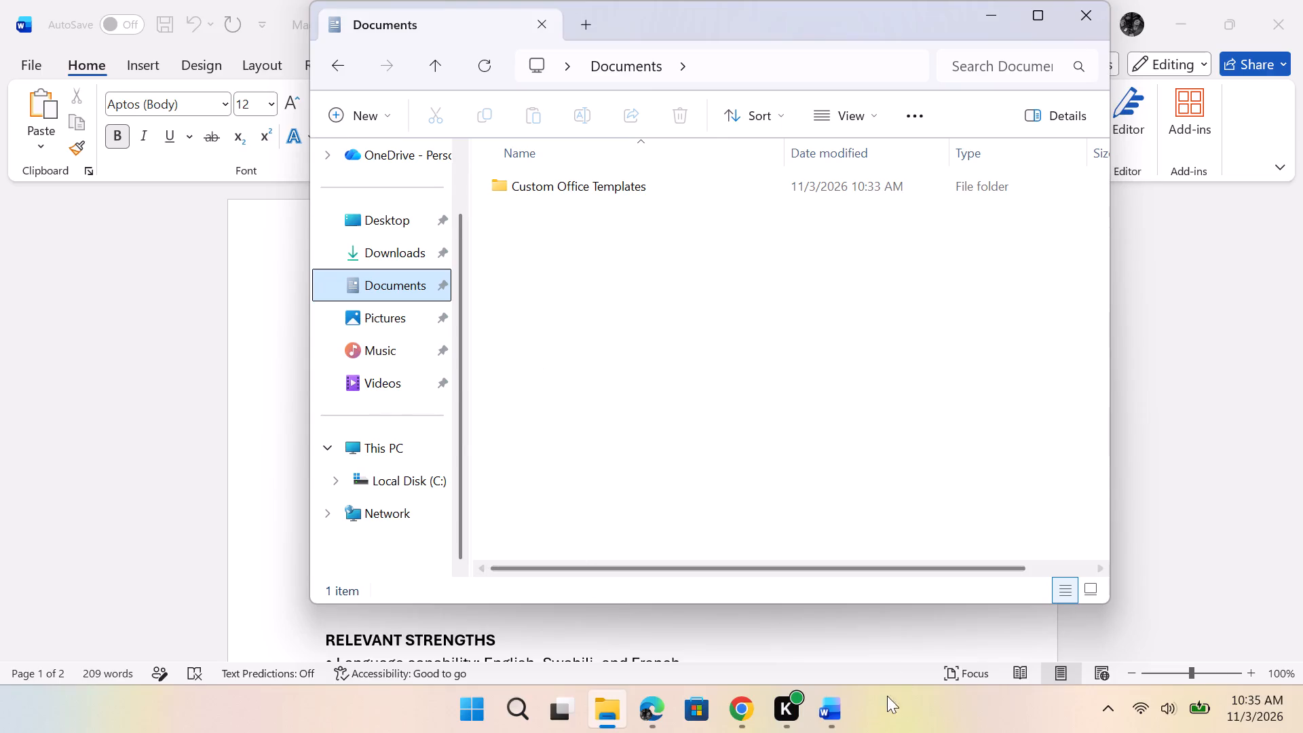
# Return to Word and look over the CV from the name block through the Education and Areas of Interest sections.
pyautogui.click(835, 708)
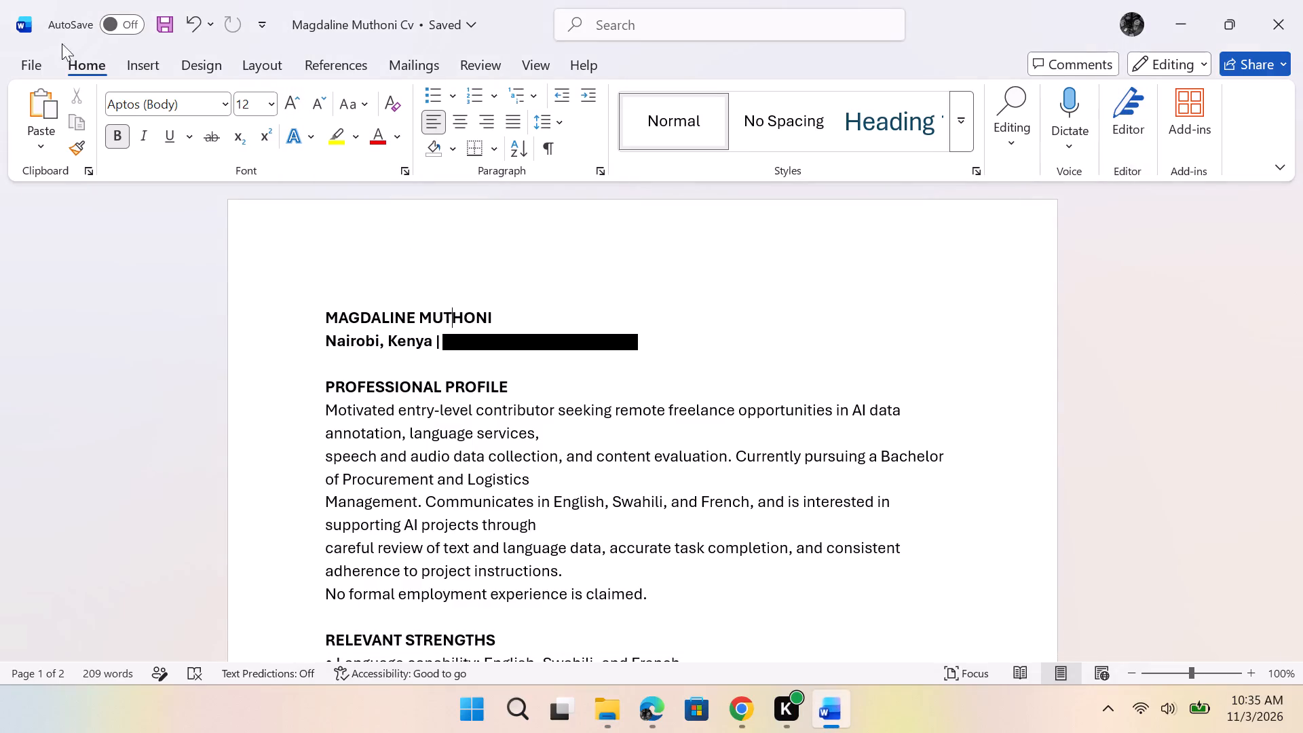
pyautogui.scroll(-3, 474, 204)
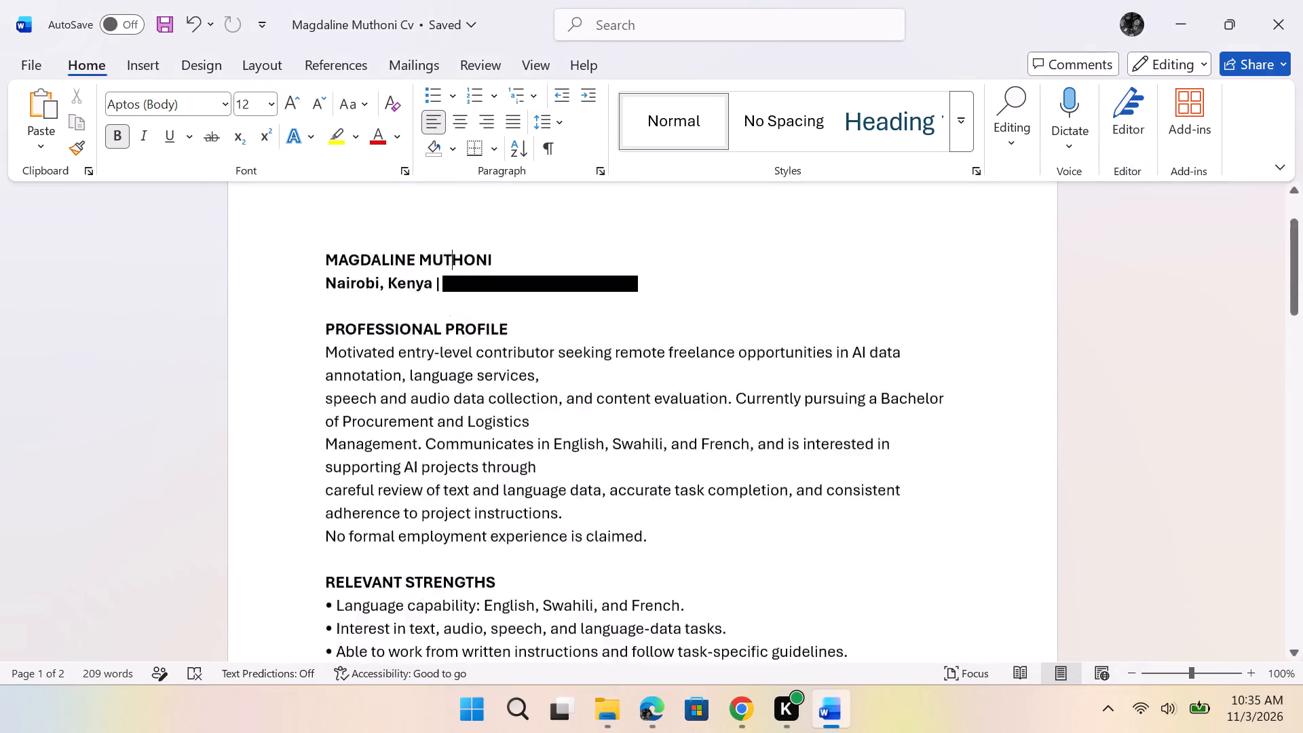
pyautogui.scroll(-10, 474, 206)
pyautogui.scroll(9, 472, 206)
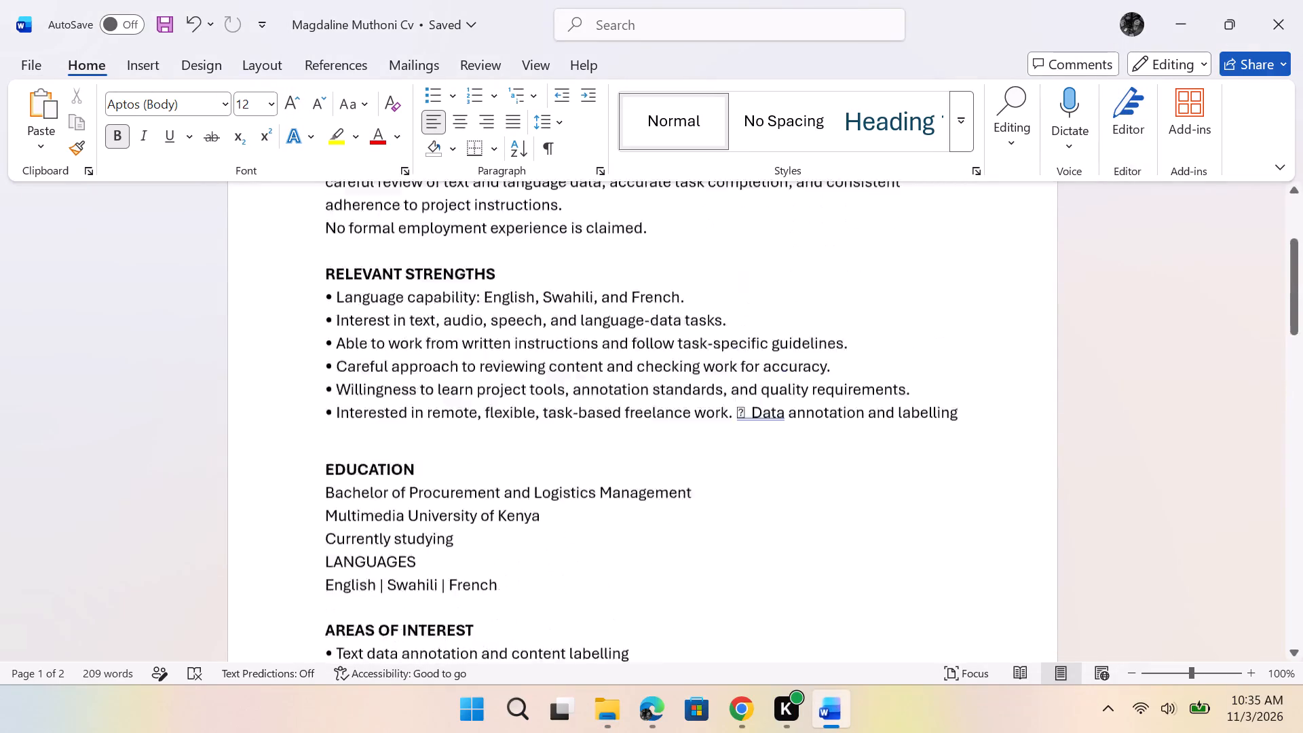
pyautogui.scroll(8, 472, 203)
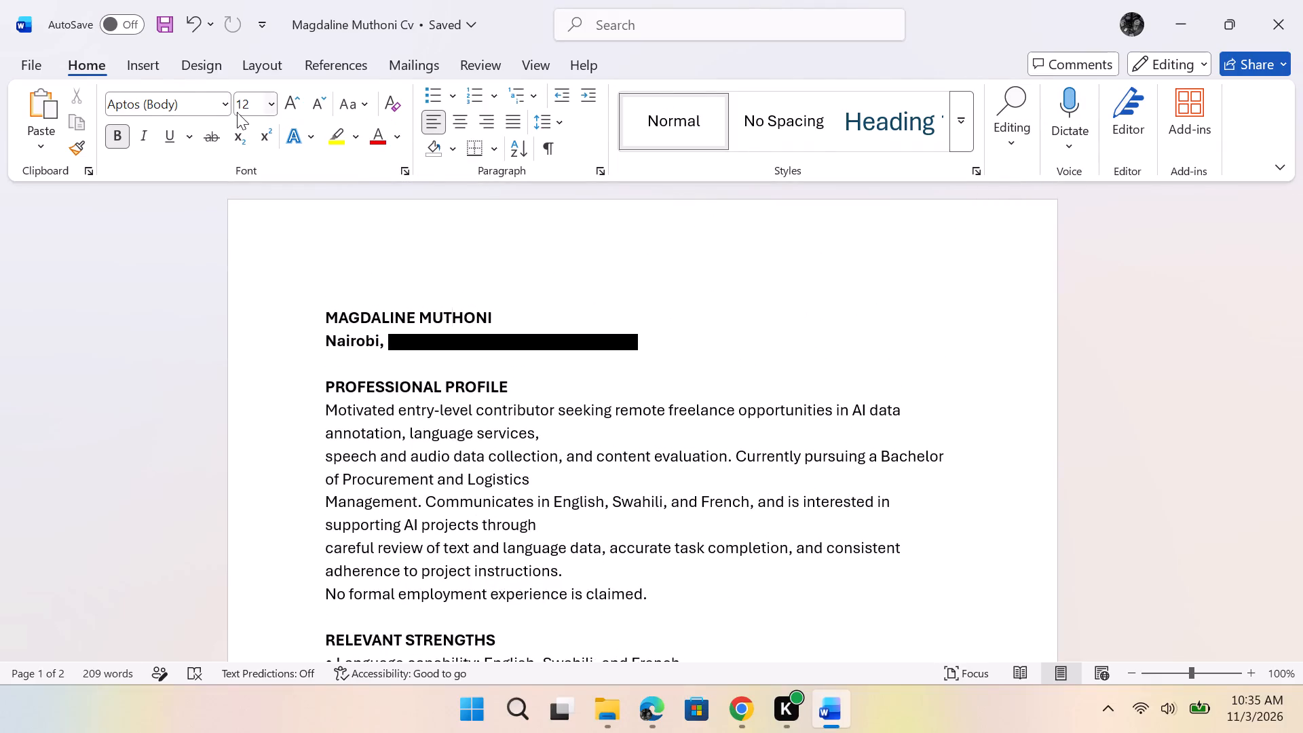
# Open the newly named CV on the Desktop from Word's recent documents.
pyautogui.click(36, 64)
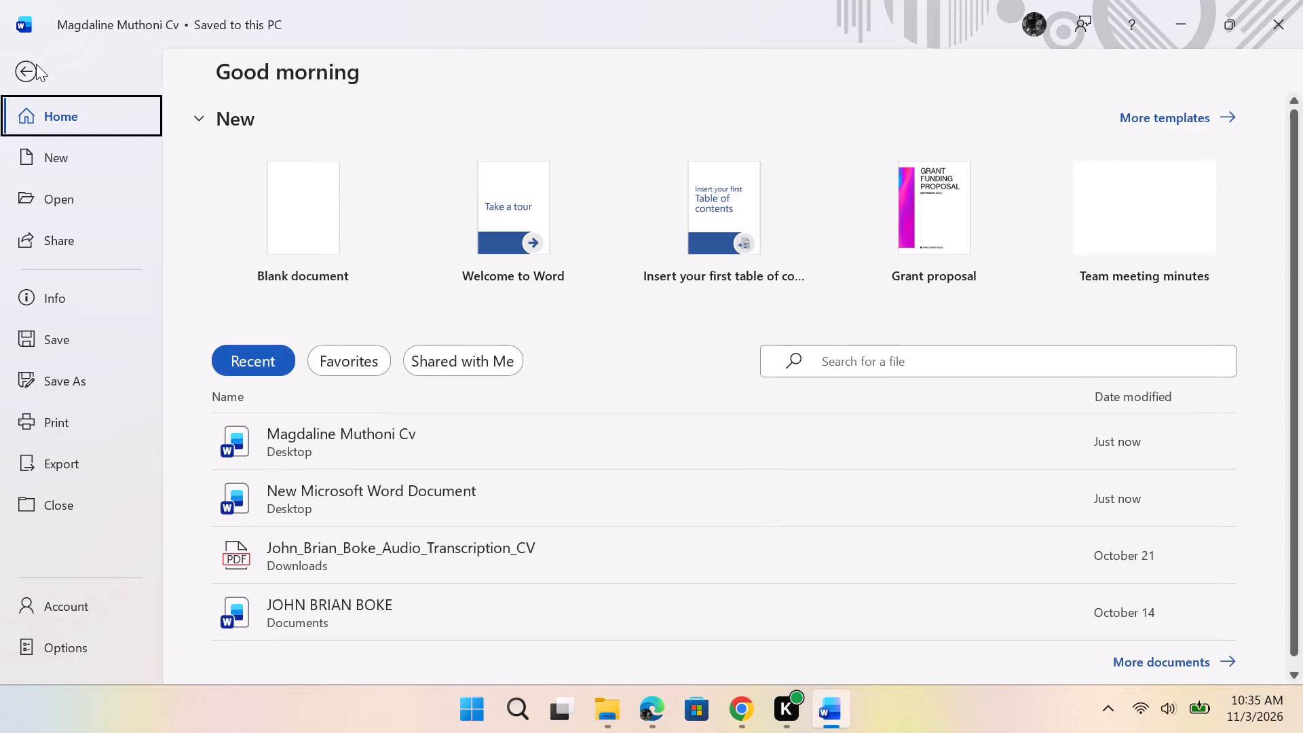
pyautogui.doubleClick(315, 457)
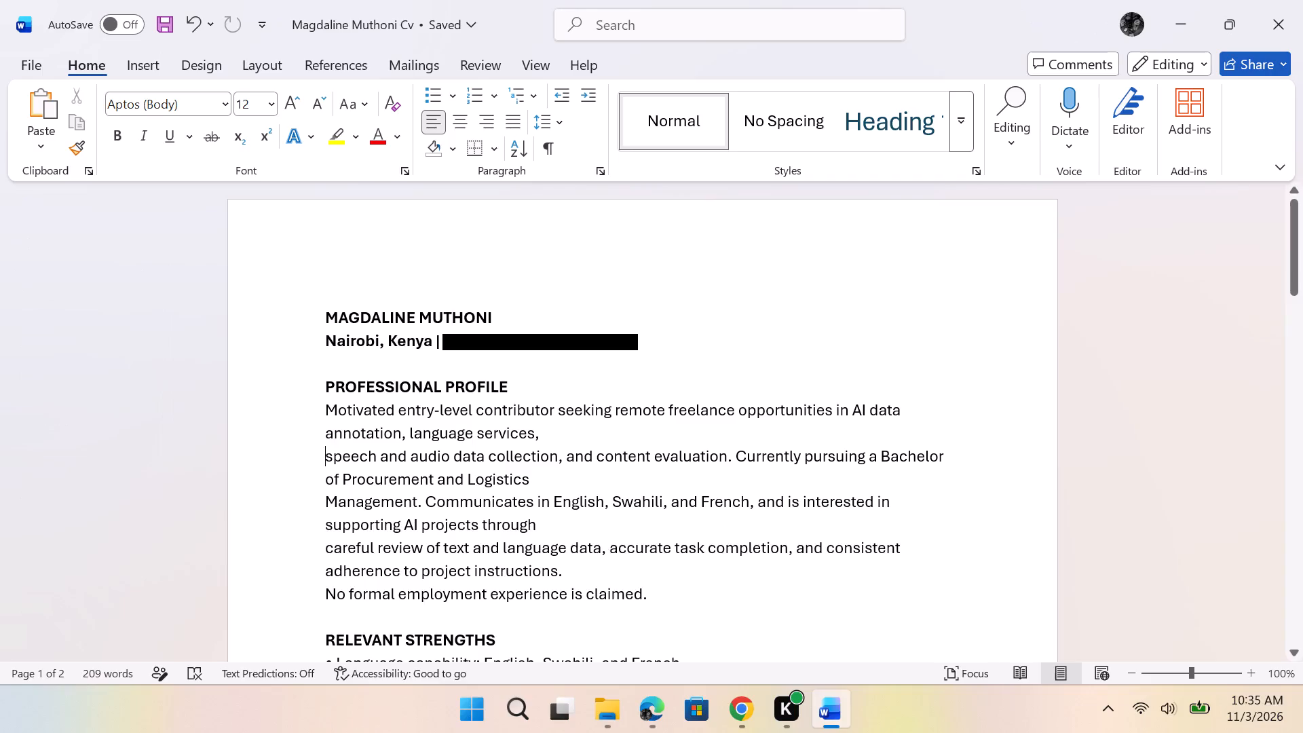
# Save the CV again to the Desktop as a Word Document, keeping the candidate's name followed by Cv as file name.
pyautogui.click(38, 64)
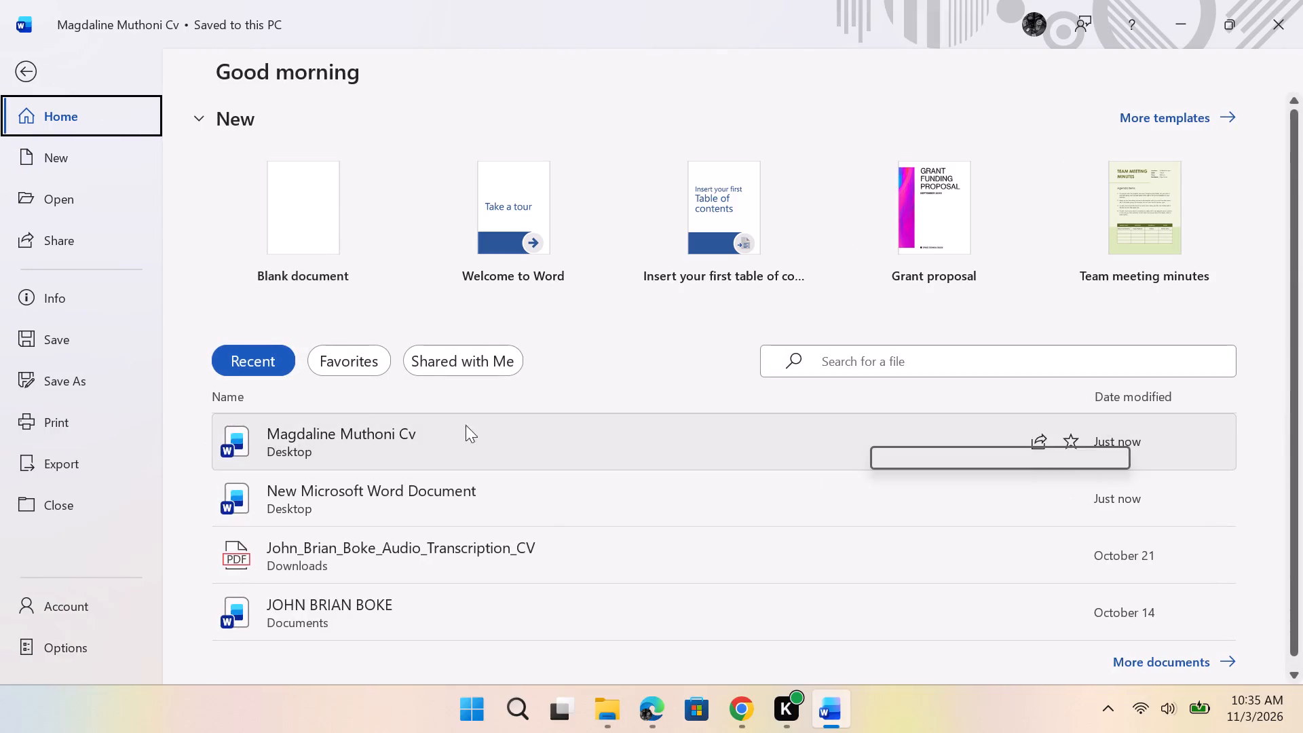
pyautogui.click(77, 381)
pyautogui.click(660, 459)
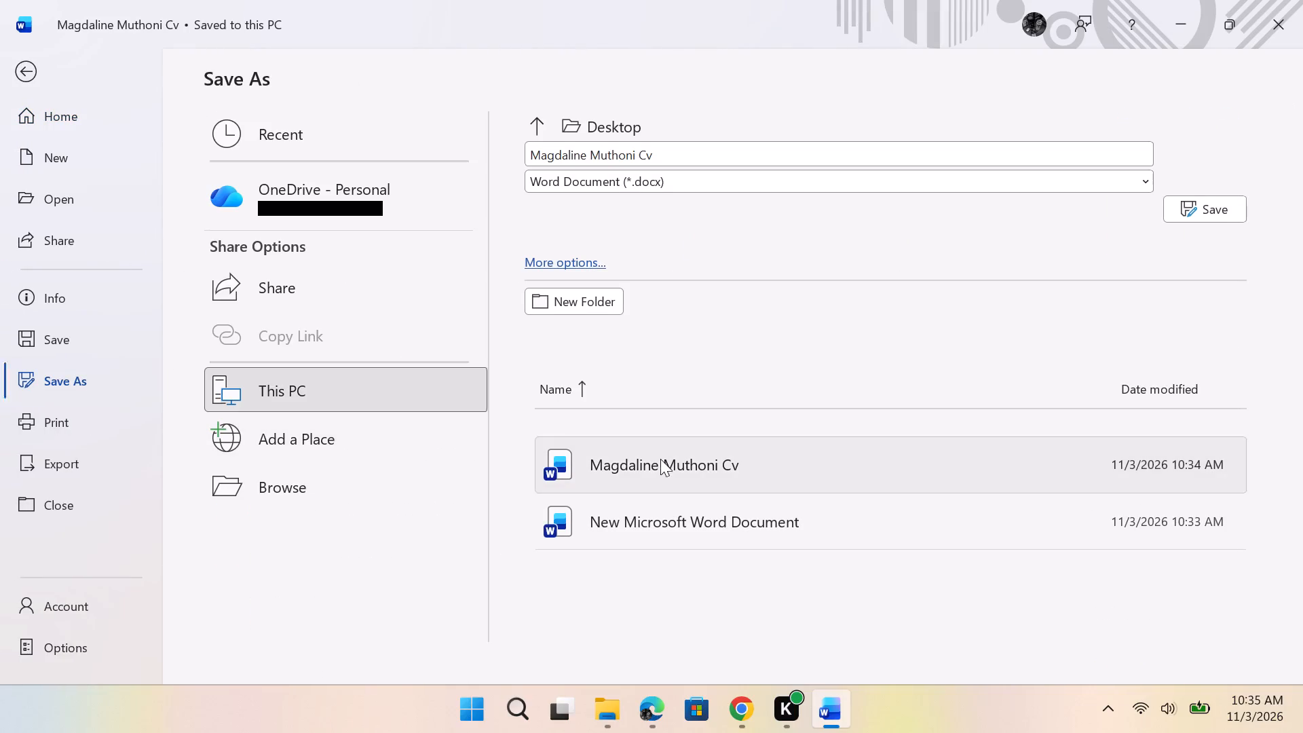
pyautogui.doubleClick(660, 459)
pyautogui.tripleClick(747, 452)
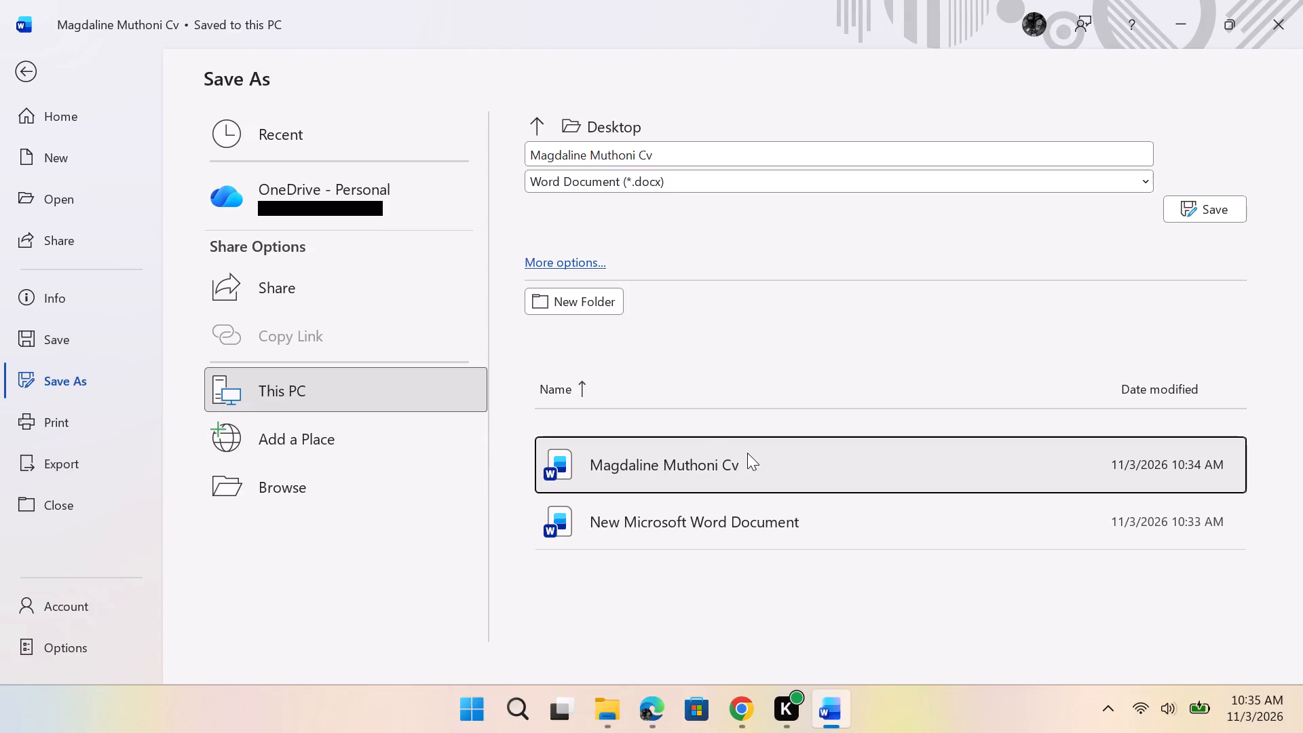
pyautogui.doubleClick(747, 453)
pyautogui.click(303, 377)
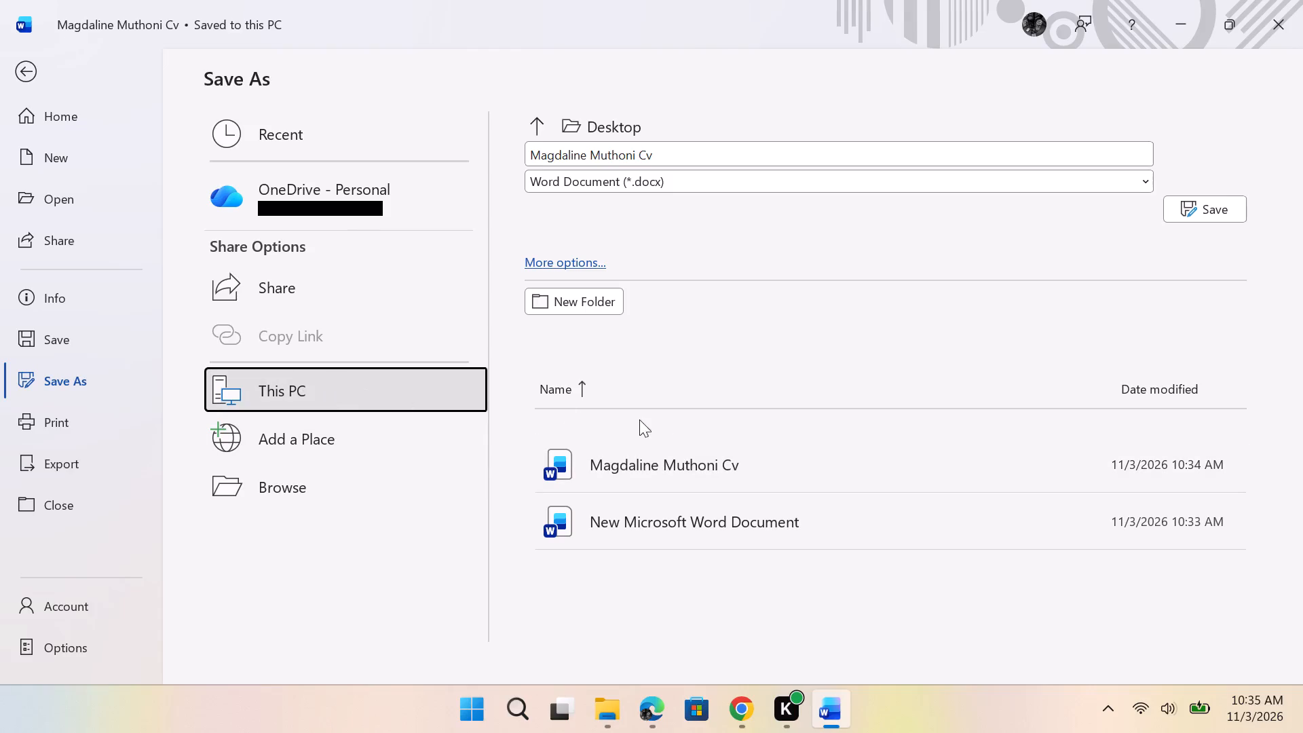
pyautogui.click(656, 451)
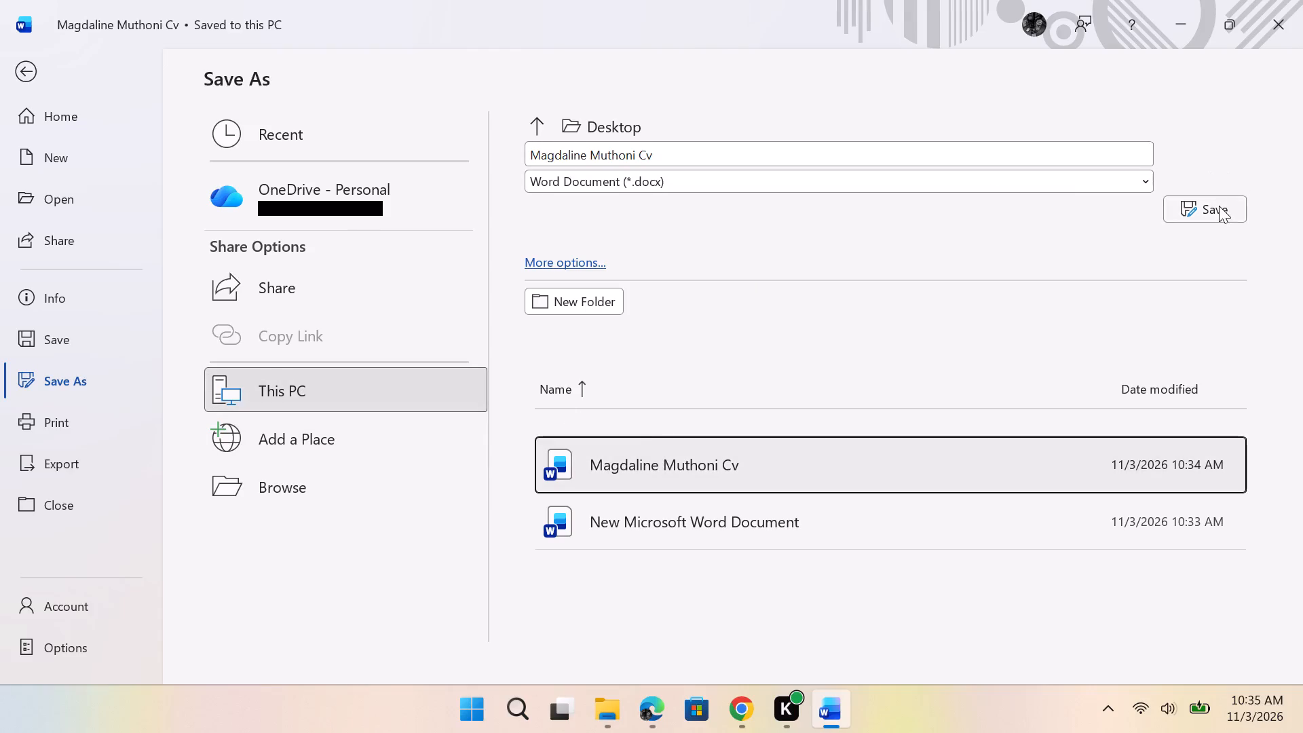
pyautogui.click(1219, 206)
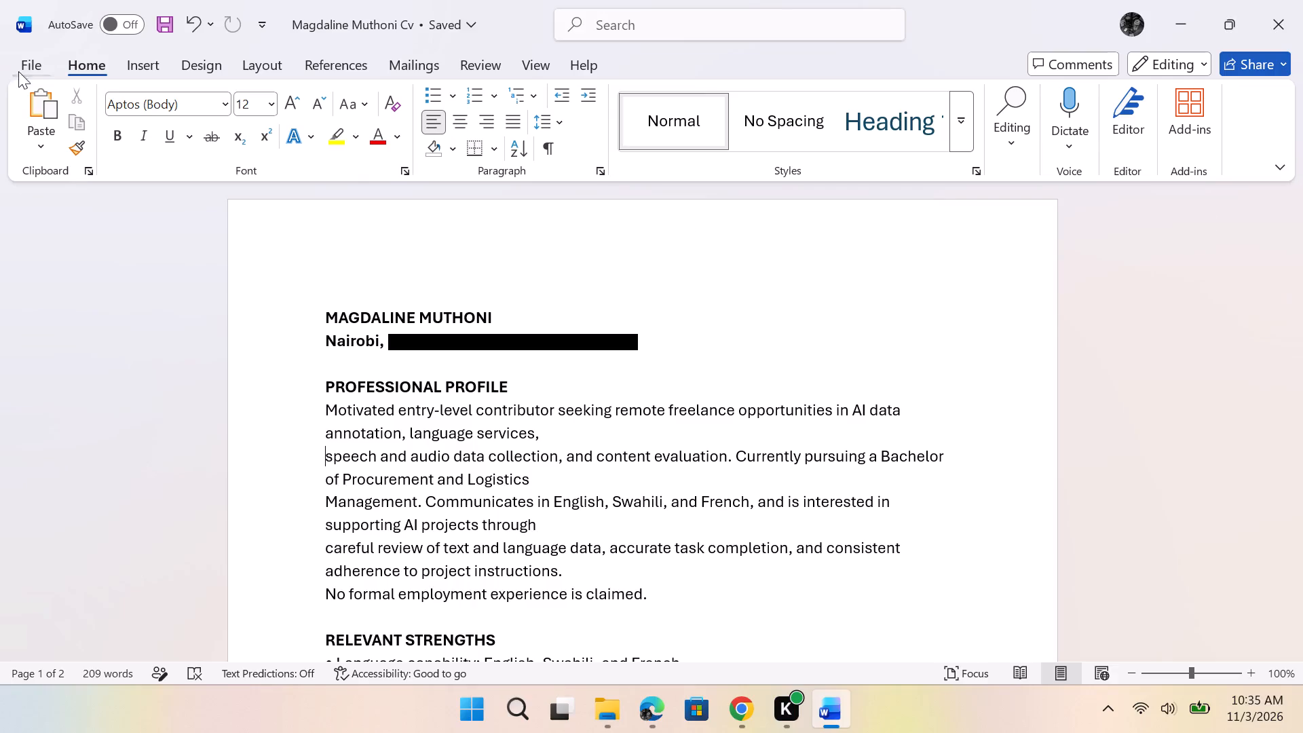
# Share the candidate's CV from the recent documents by uploading it to the personal OneDrive.
pyautogui.click(31, 51)
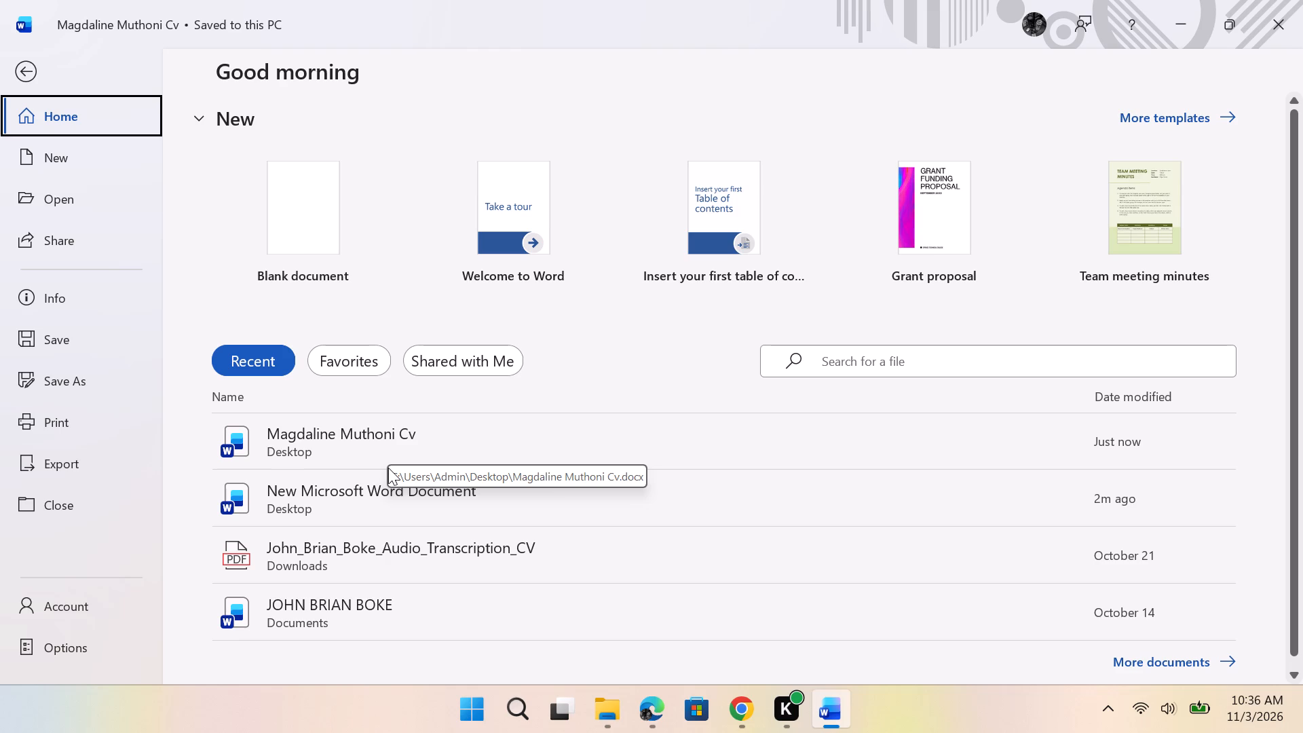
pyautogui.scroll(-1, 388, 472)
pyautogui.scroll(3, 388, 472)
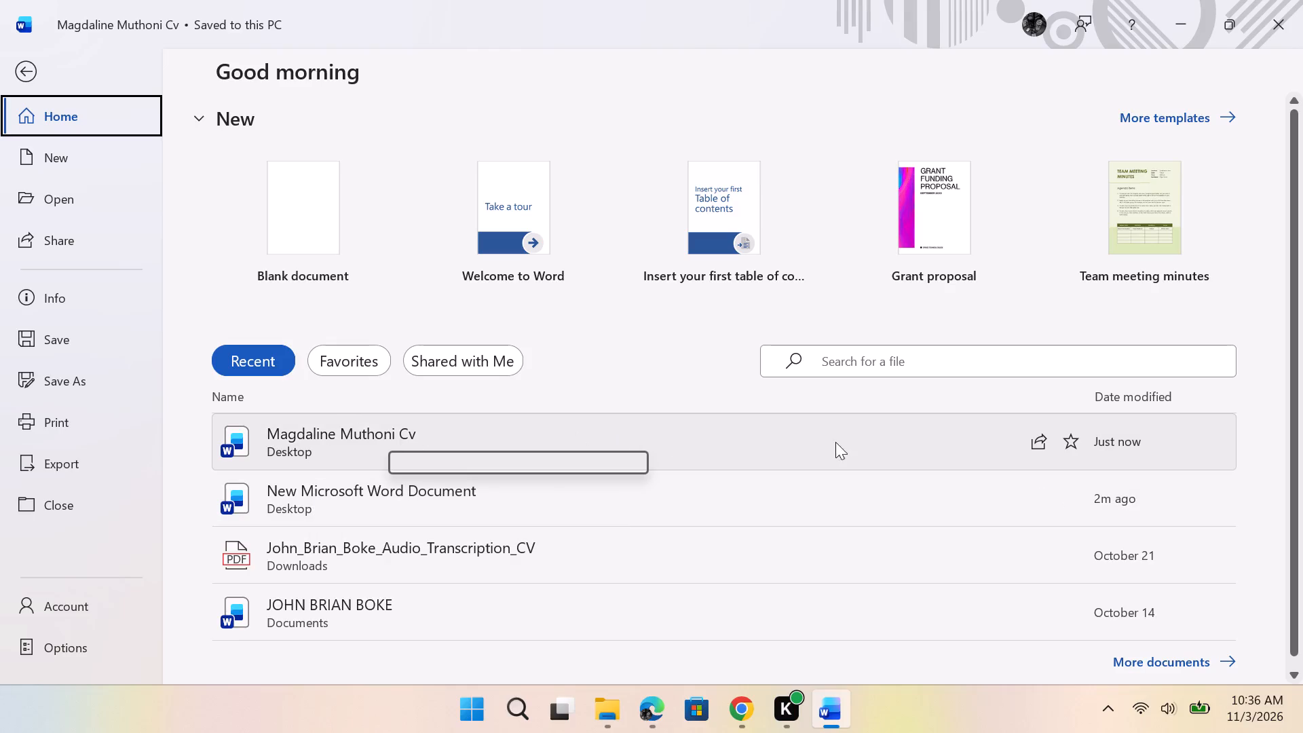
pyautogui.click(1045, 436)
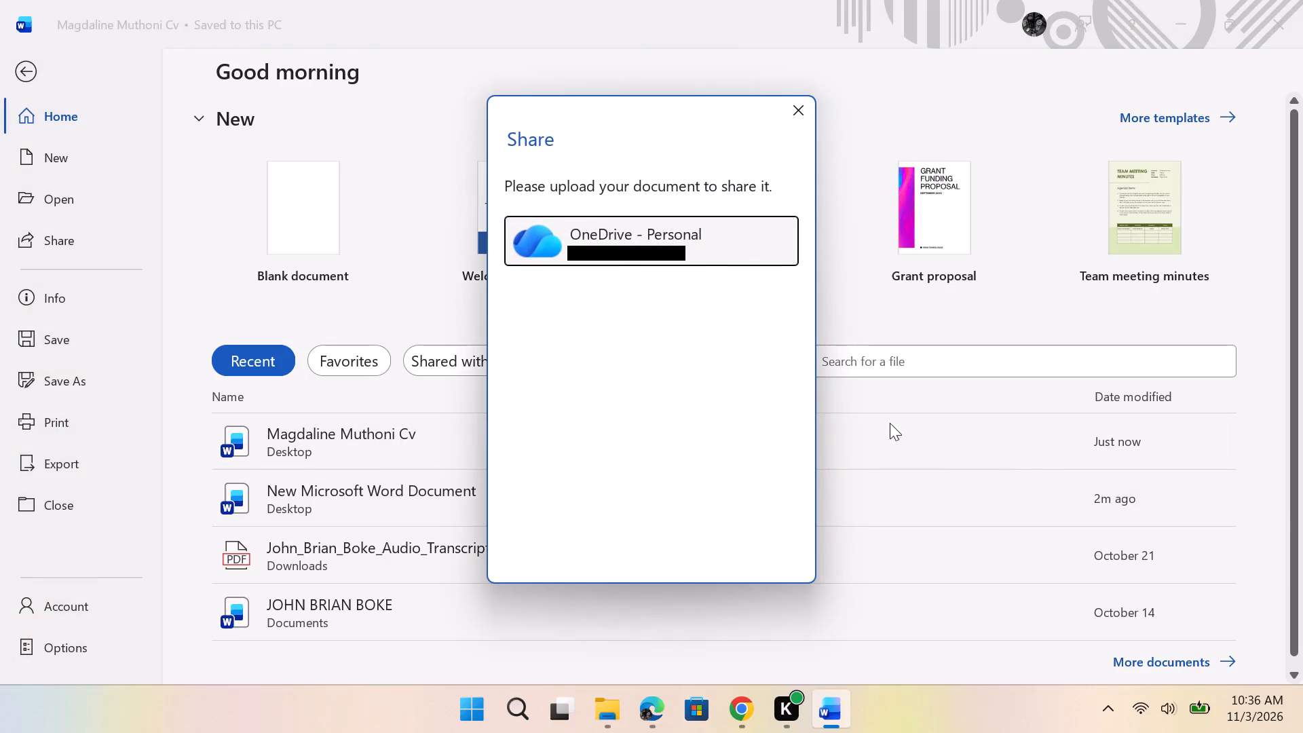
pyautogui.click(690, 223)
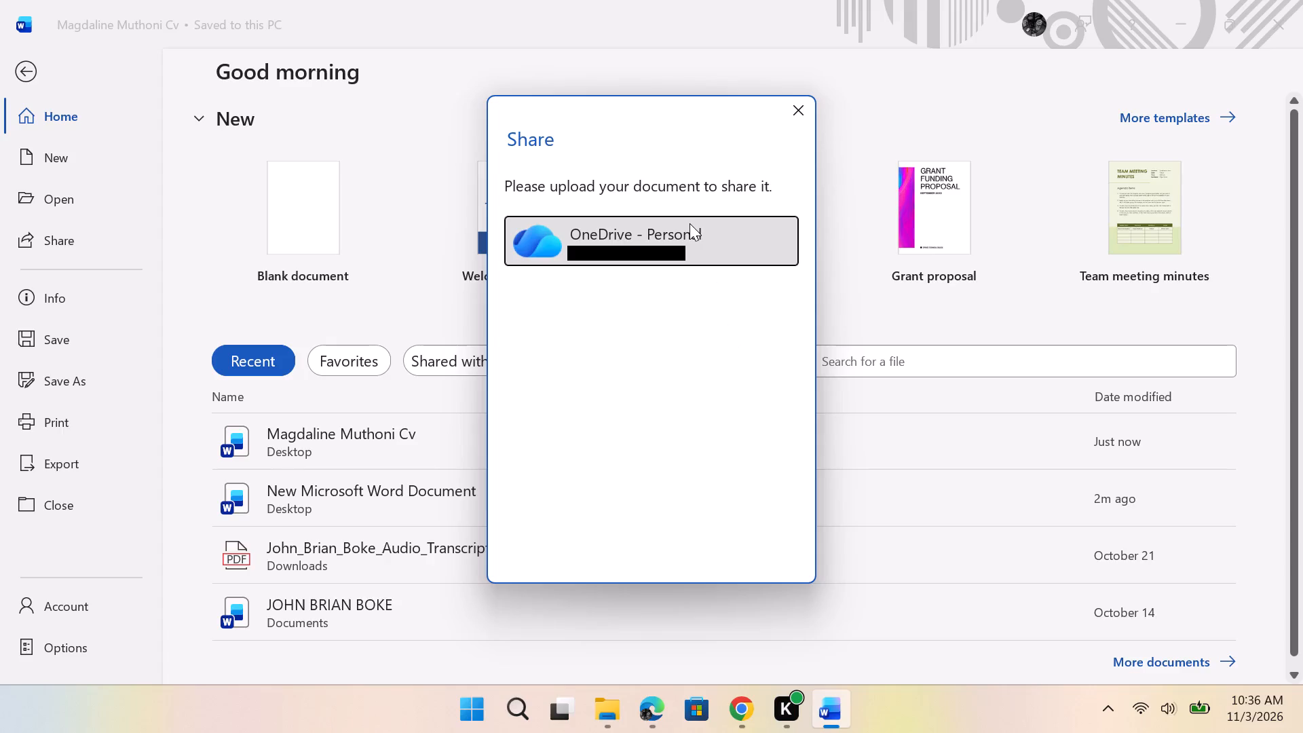
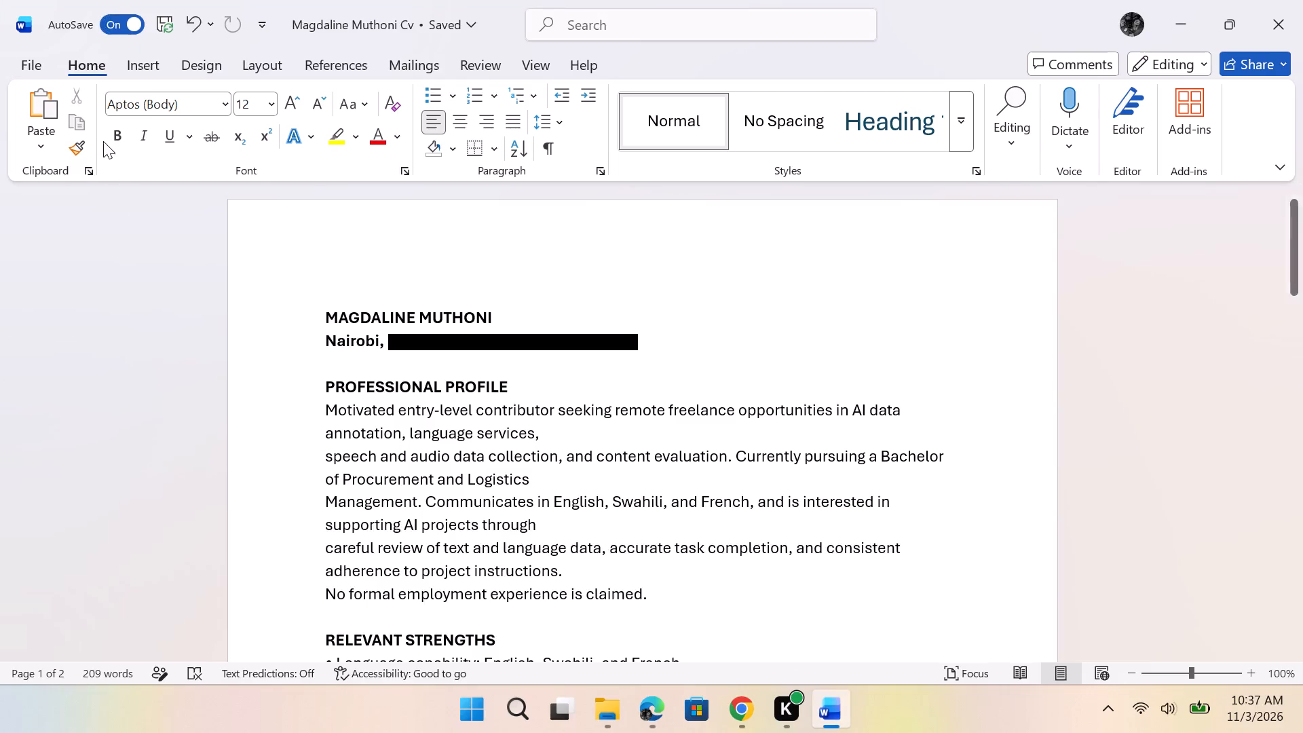
# Export the CV as a PDF to the OneDrive Documents folder, keeping its file name, Standard optimization and the default publishing options.
pyautogui.click(21, 55)
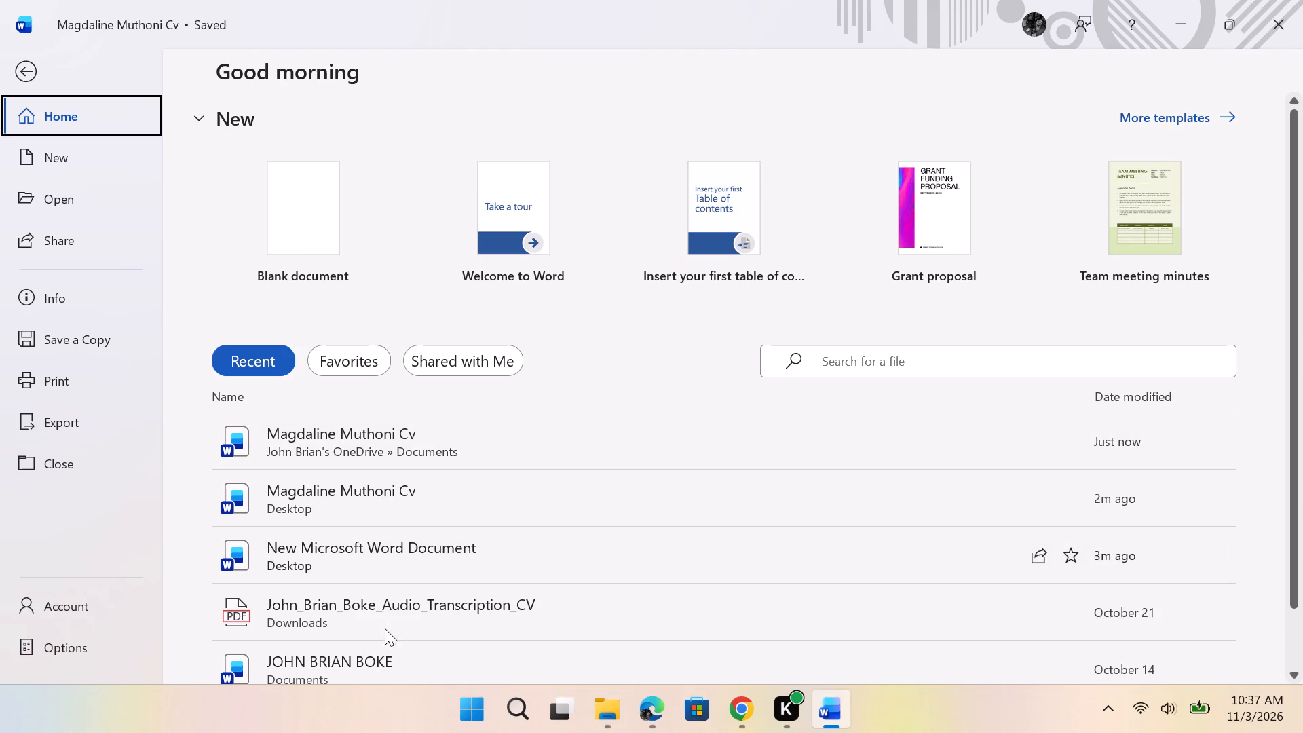
pyautogui.click(130, 409)
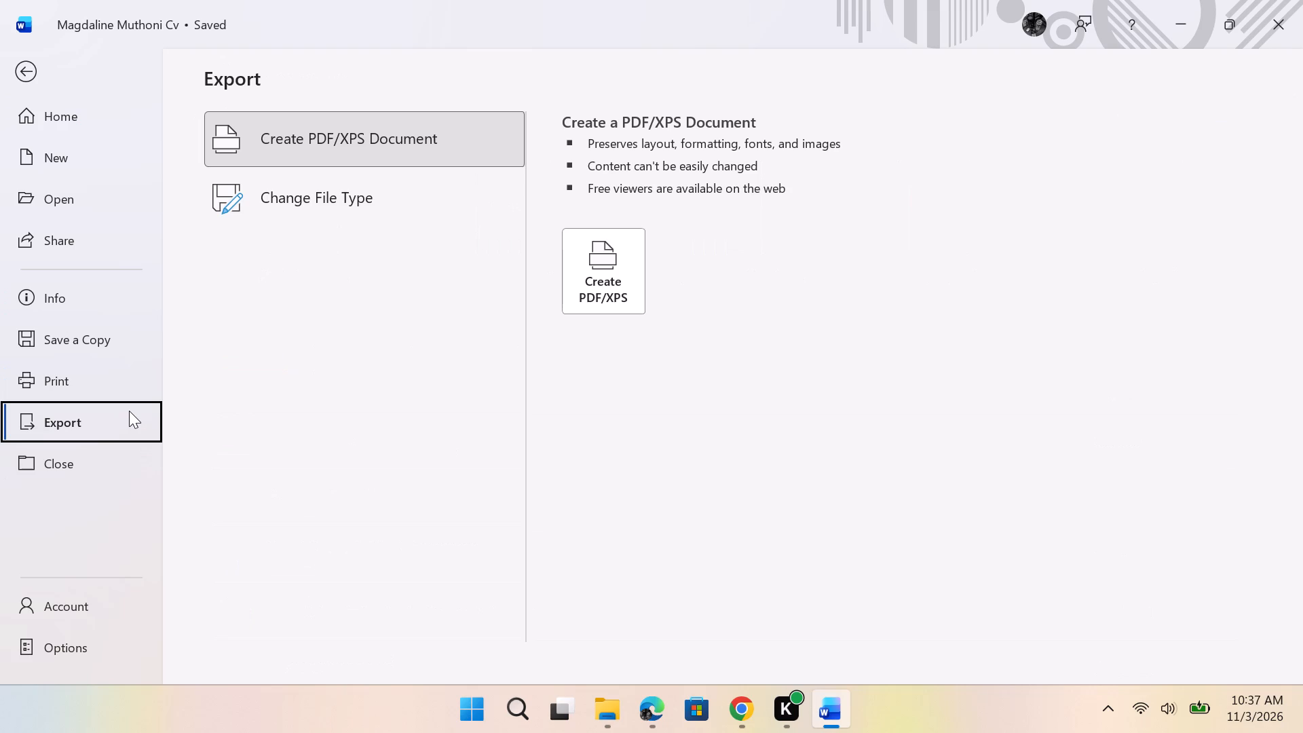
pyautogui.click(377, 134)
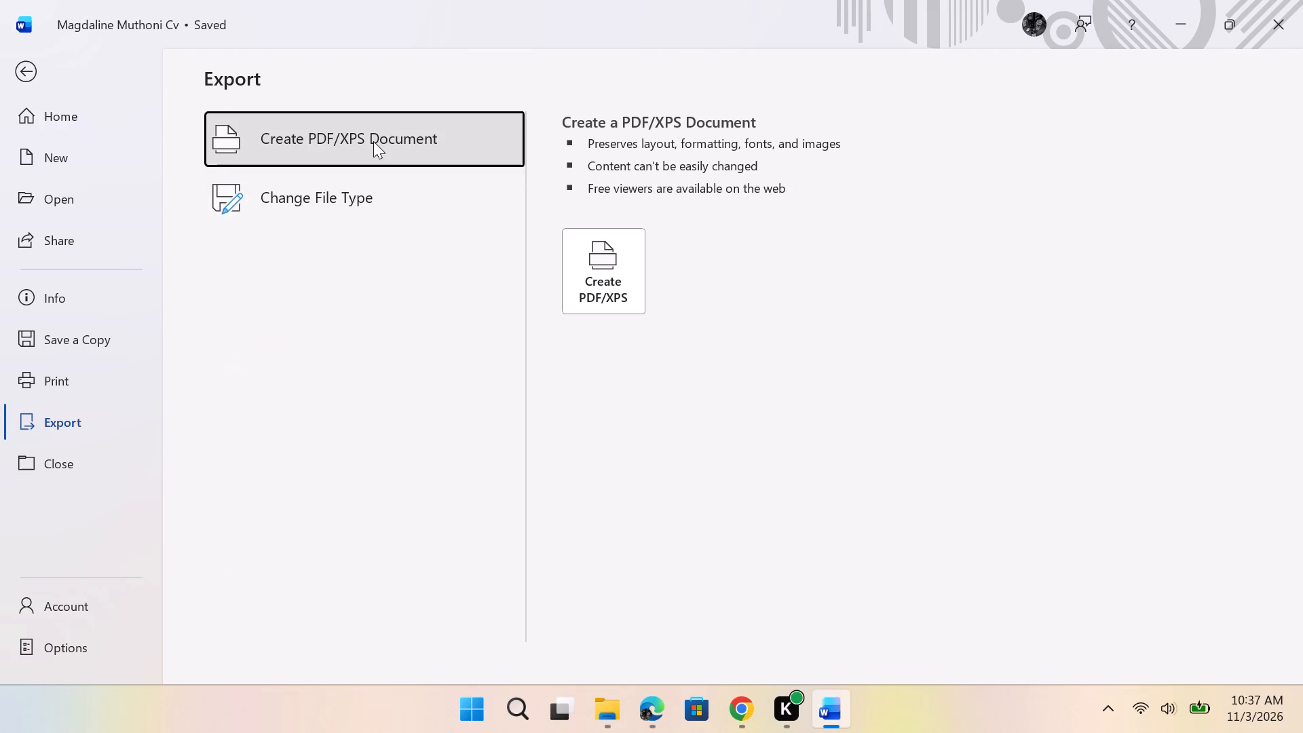
pyautogui.doubleClick(373, 141)
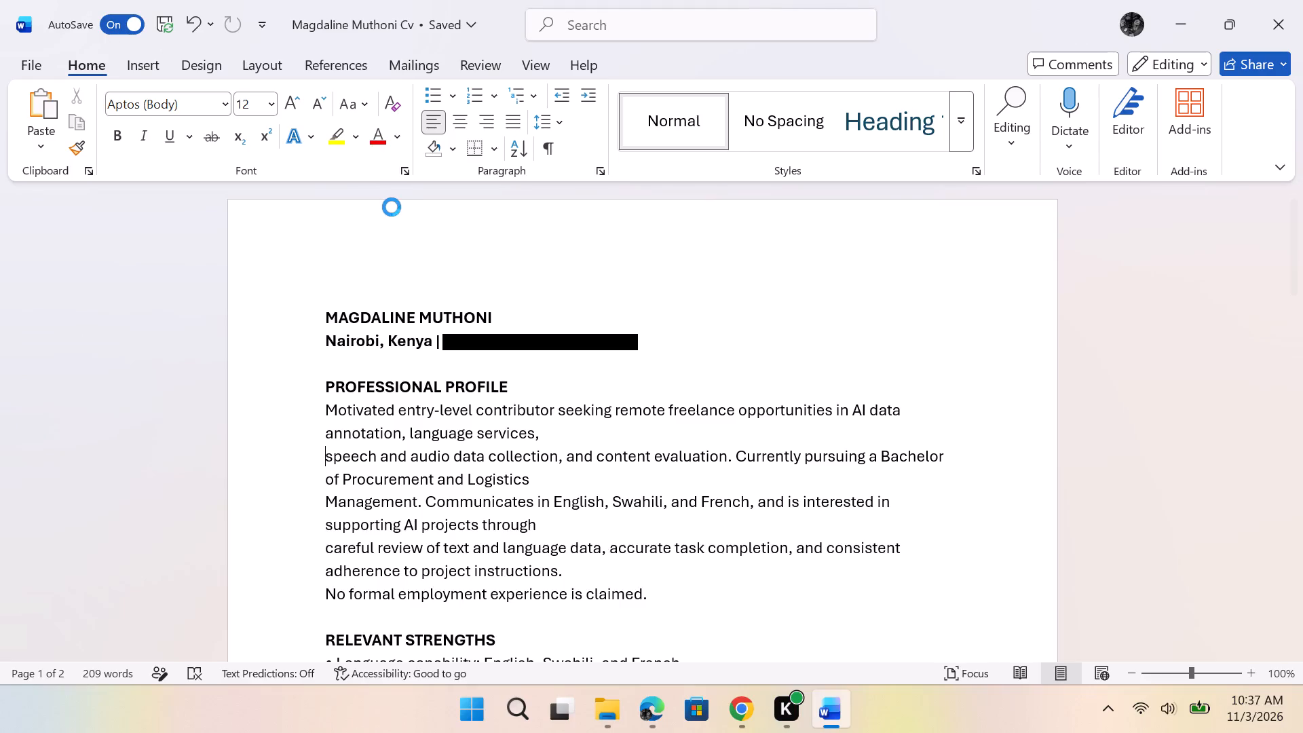
pyautogui.scroll(-2, 392, 207)
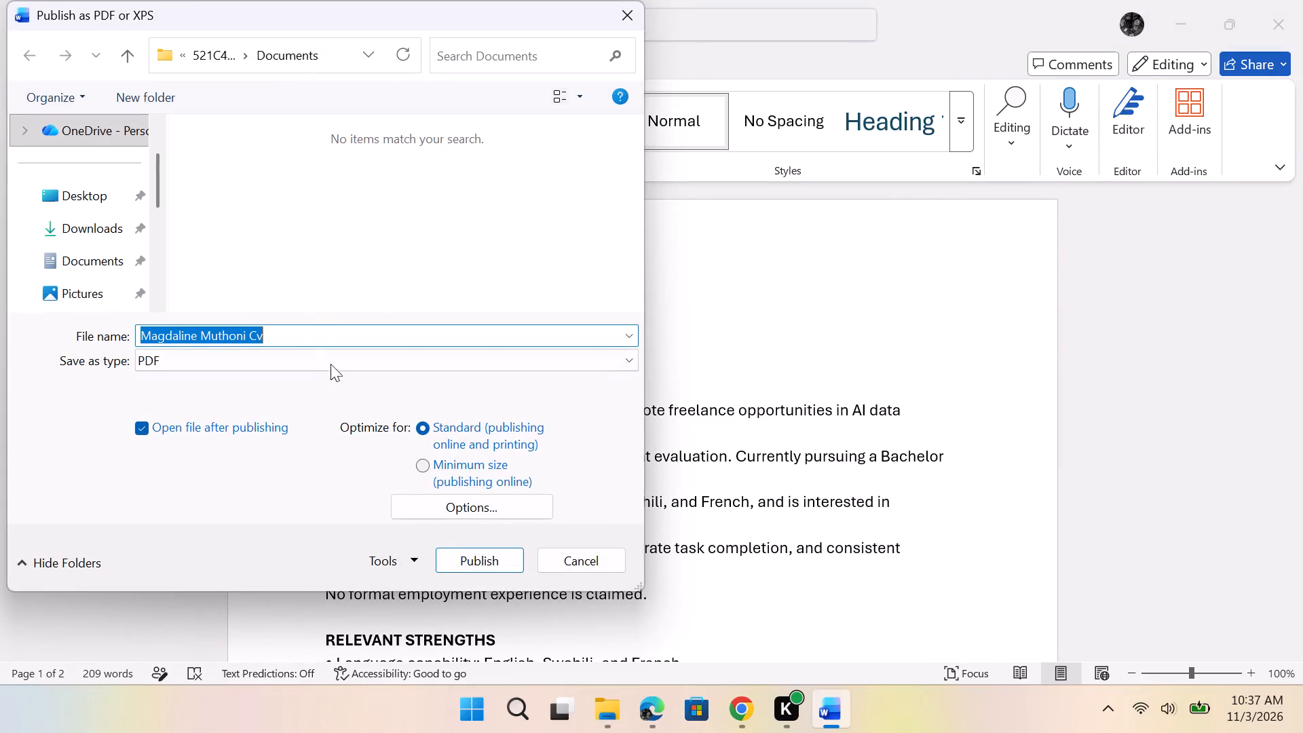
pyautogui.click(451, 506)
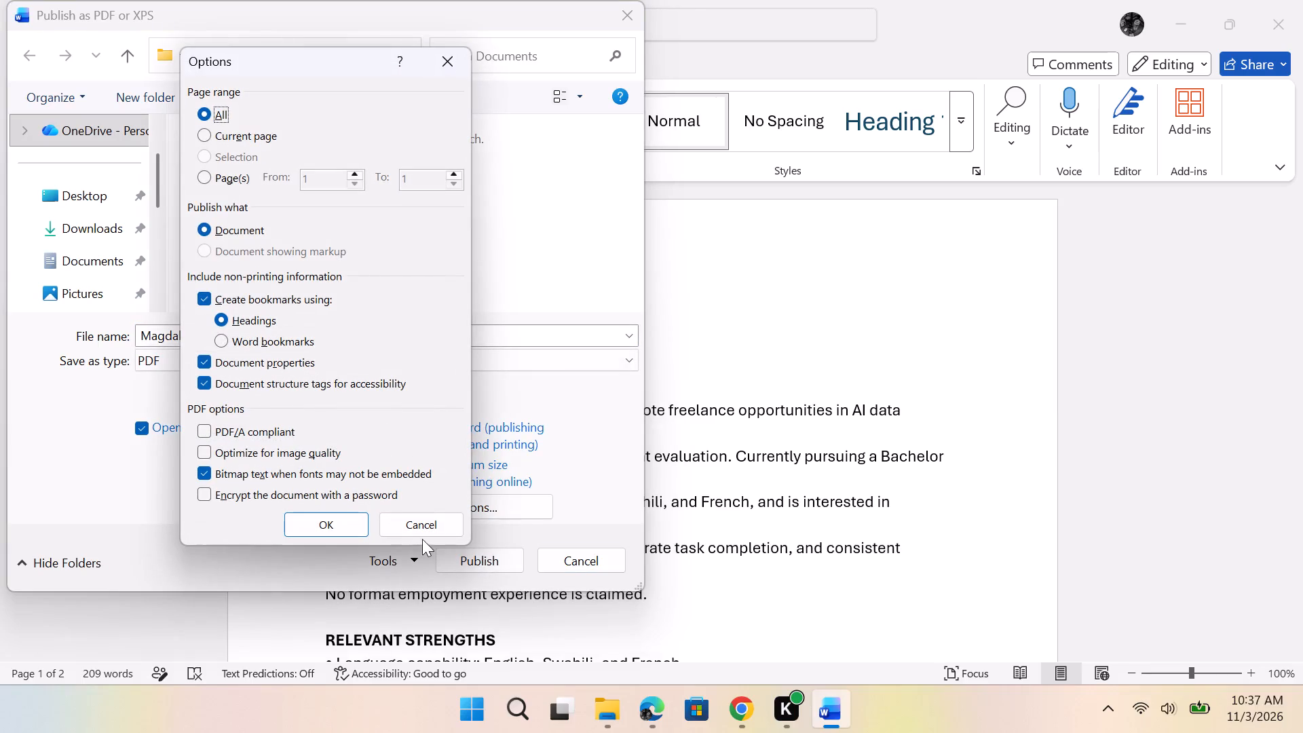
pyautogui.click(328, 521)
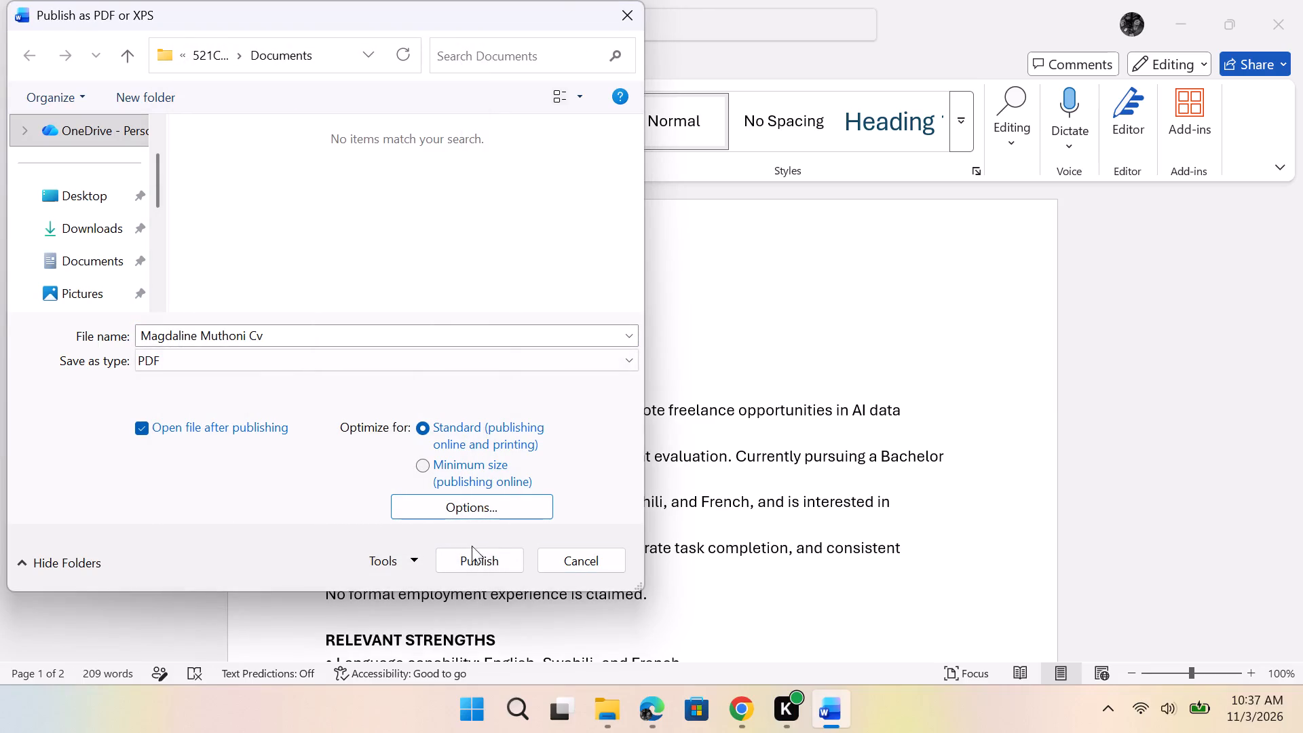
pyautogui.click(474, 559)
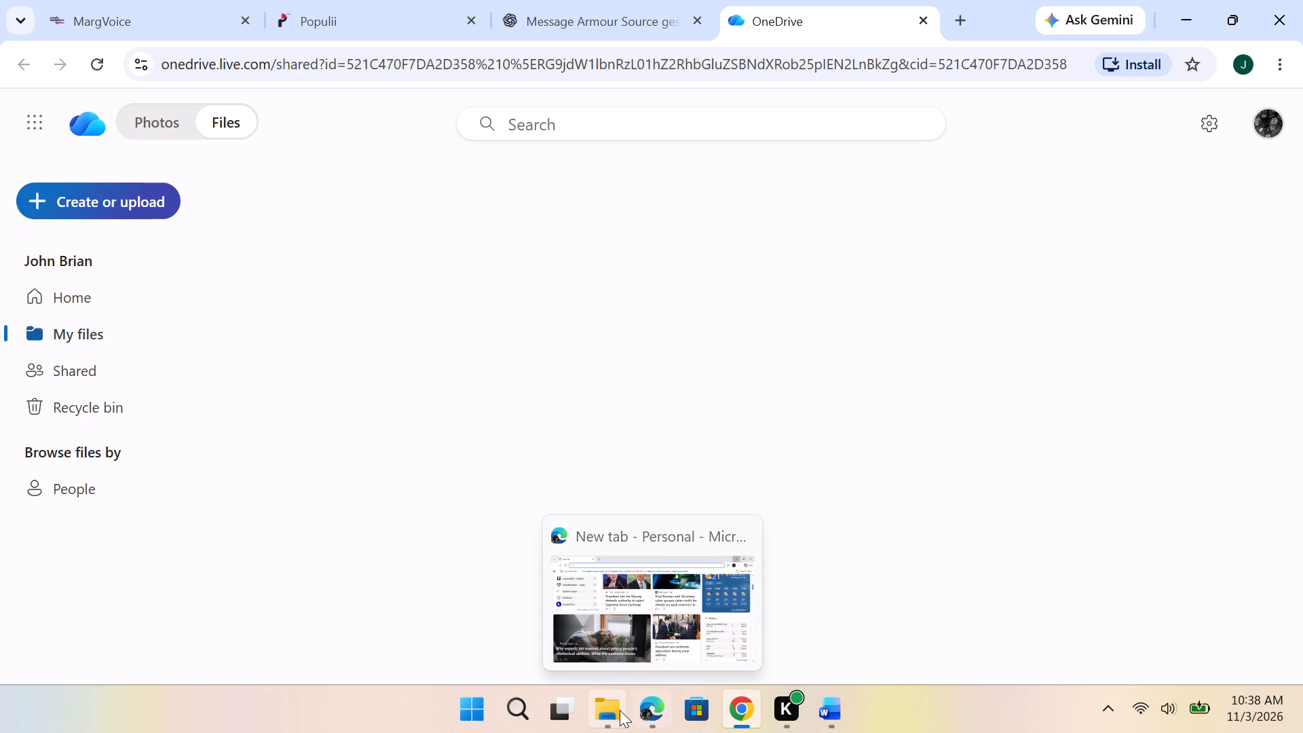
# Switch to File Explorer and look for the exported CV PDF in the Documents, Custom Office Templates, Downloads and Desktop folders.
pyautogui.click(615, 710)
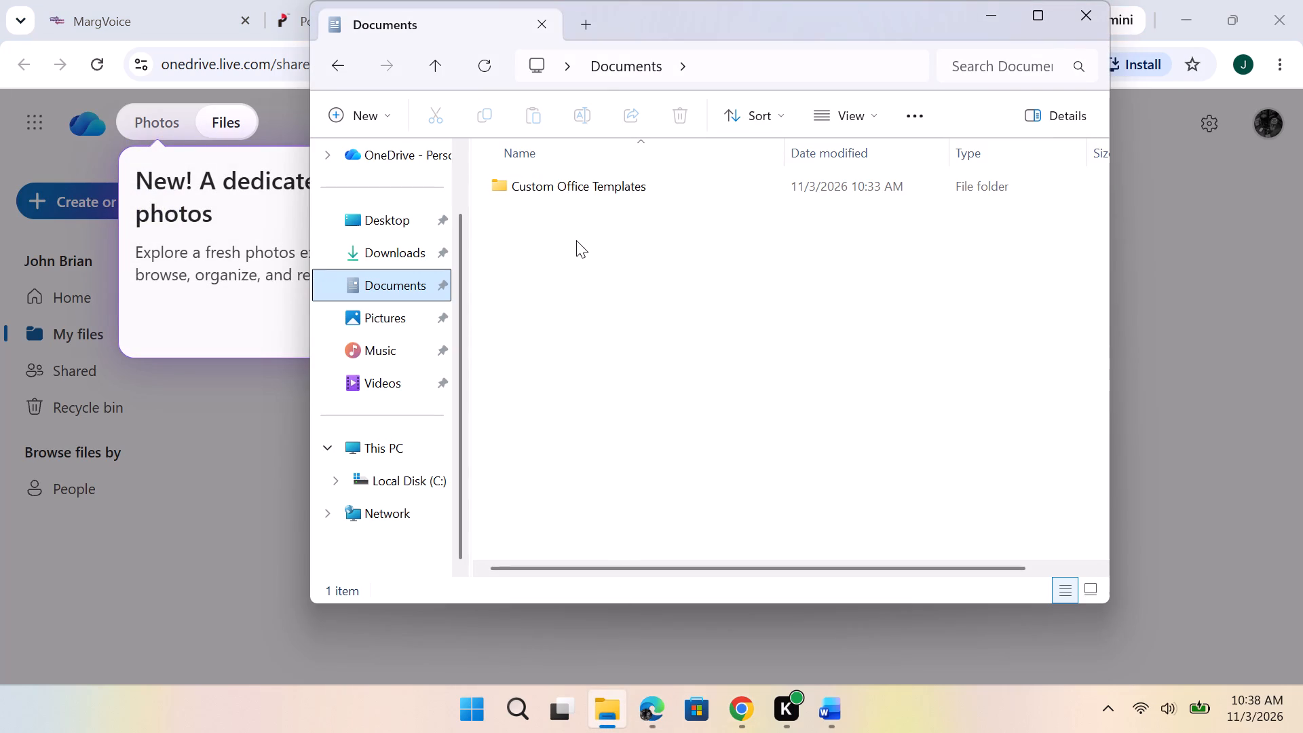
pyautogui.doubleClick(590, 184)
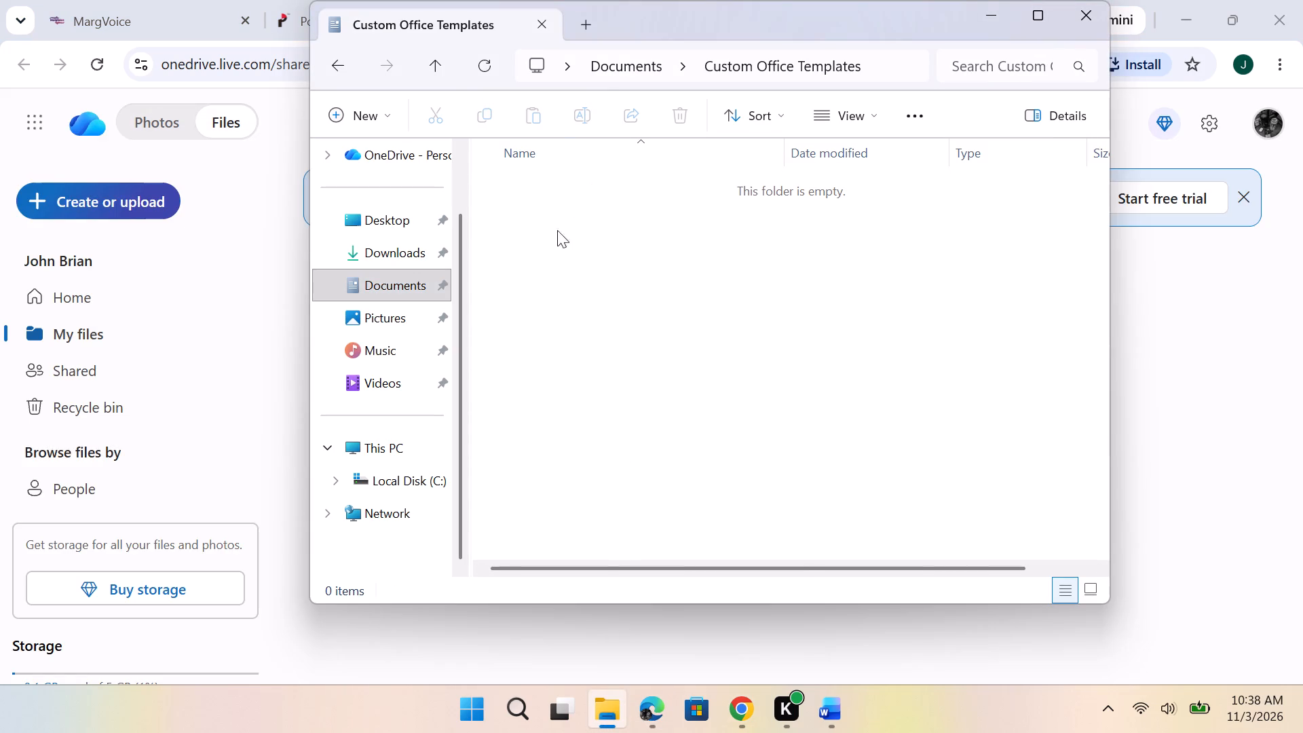
pyautogui.doubleClick(412, 253)
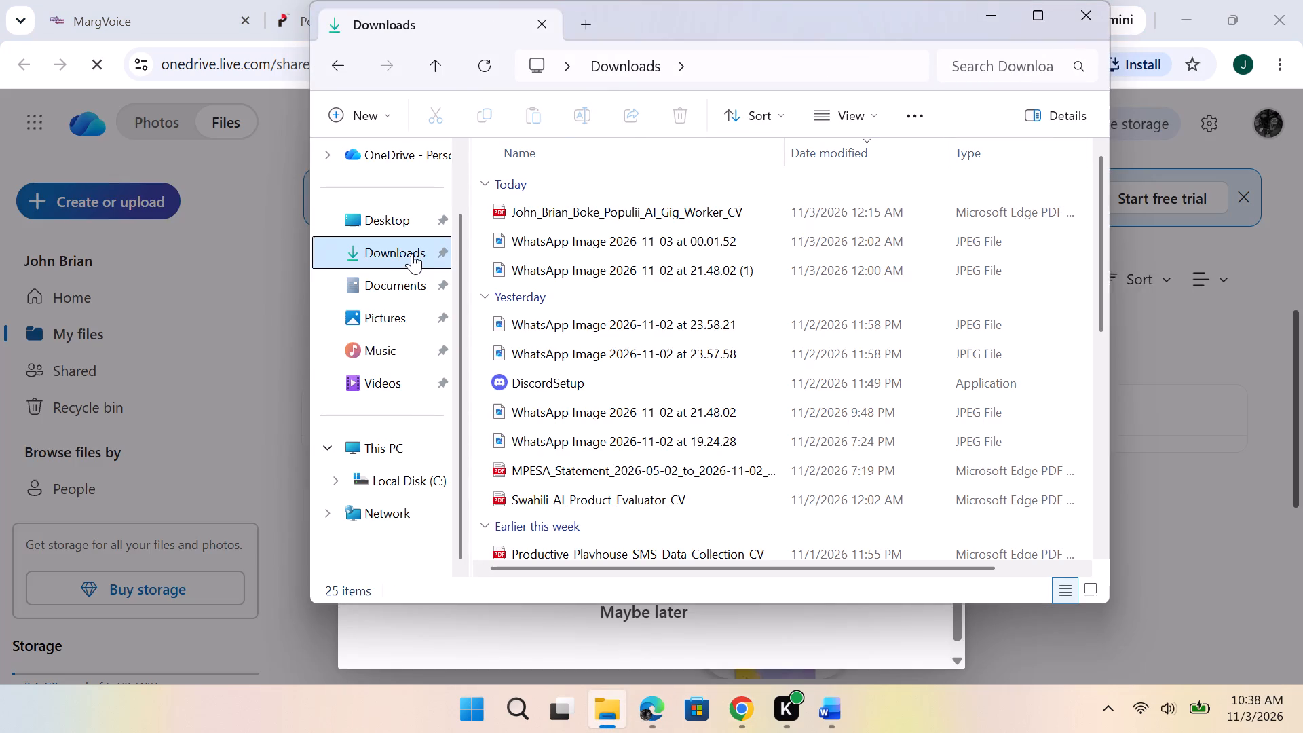
pyautogui.scroll(-3, 612, 362)
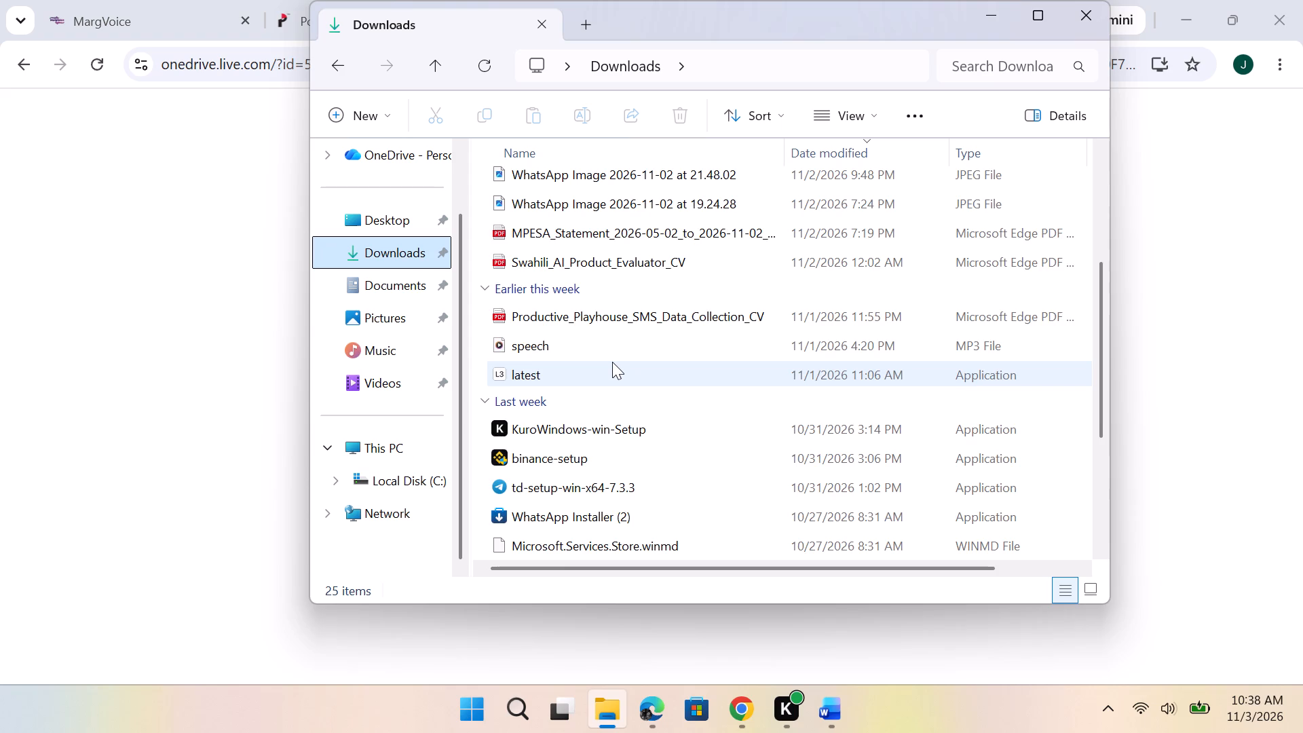
pyautogui.scroll(6, 612, 362)
pyautogui.doubleClick(405, 210)
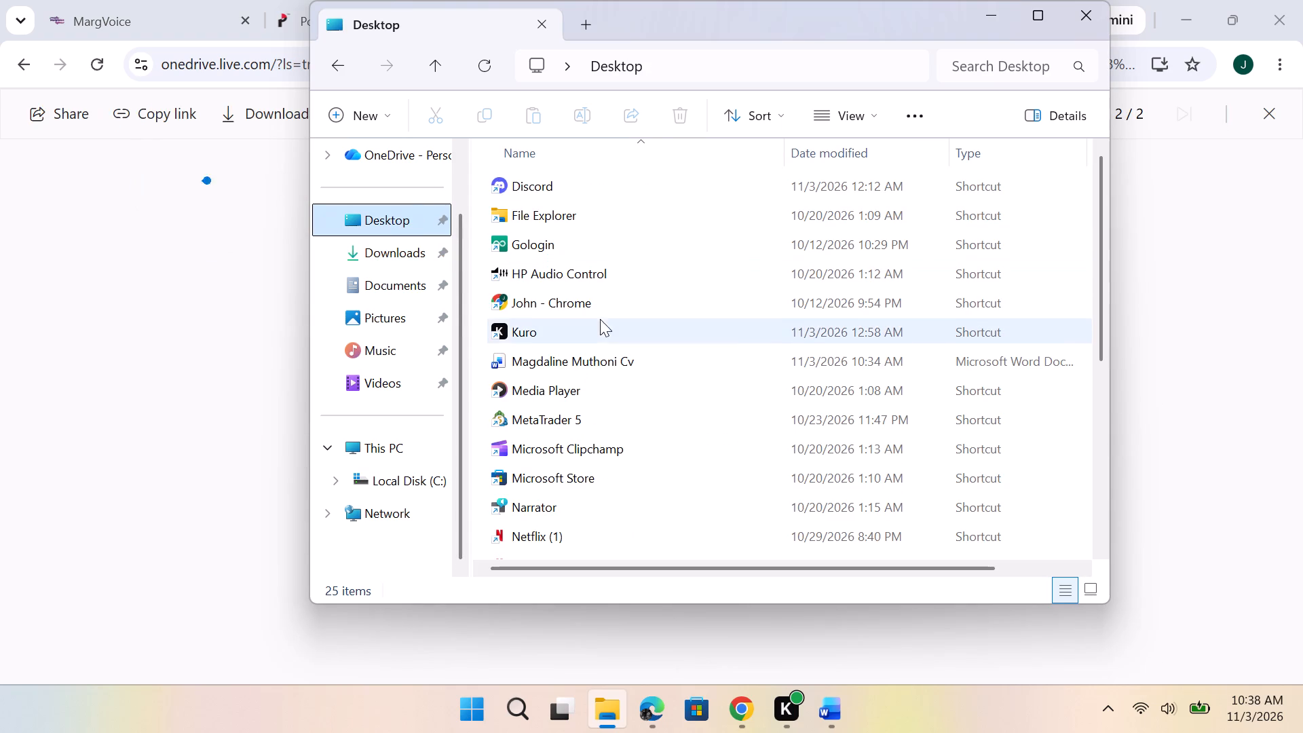
pyautogui.scroll(-3, 598, 263)
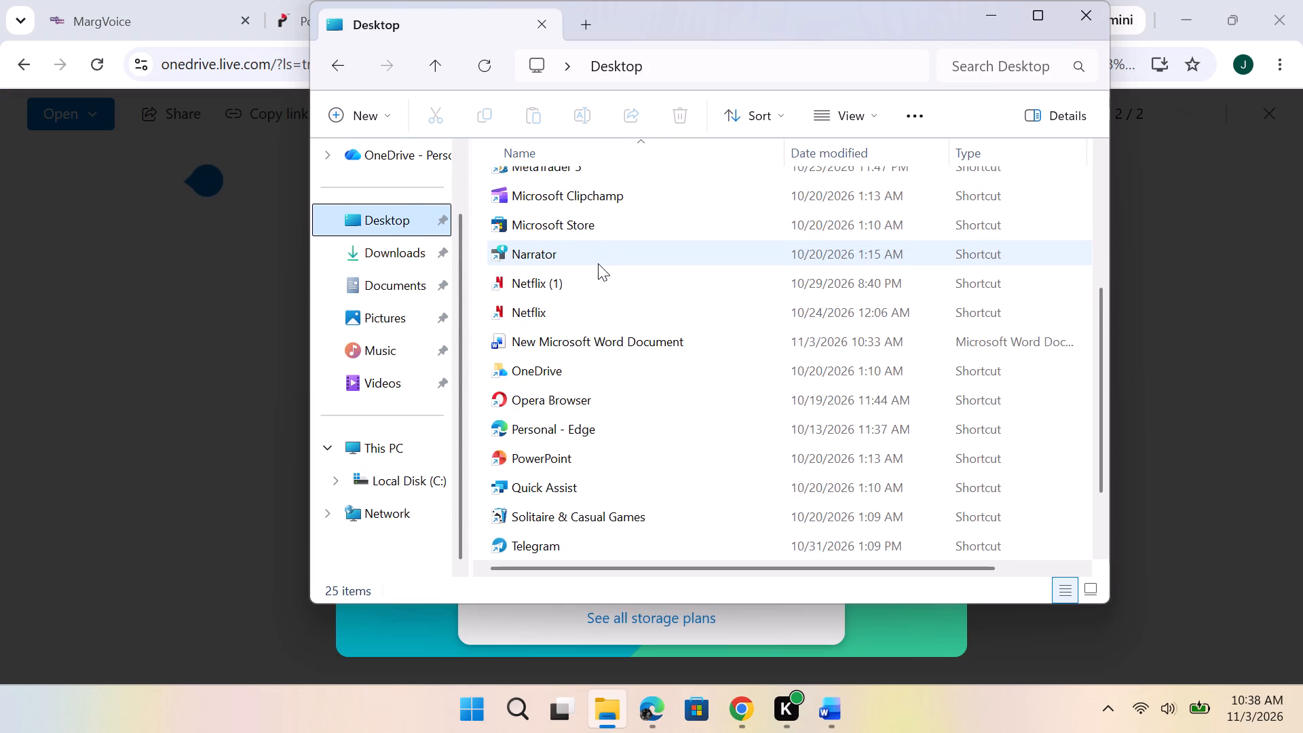
pyautogui.scroll(-1, 598, 263)
pyautogui.click(404, 282)
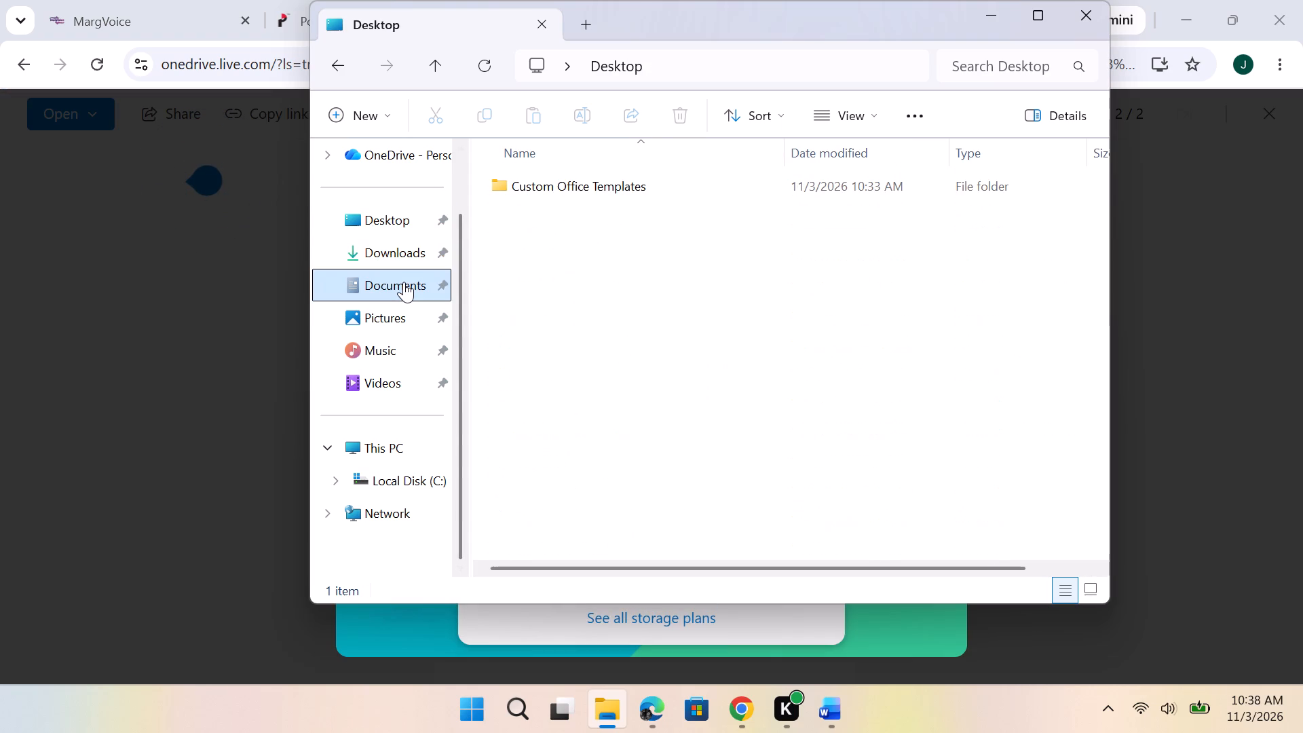
pyautogui.click(395, 254)
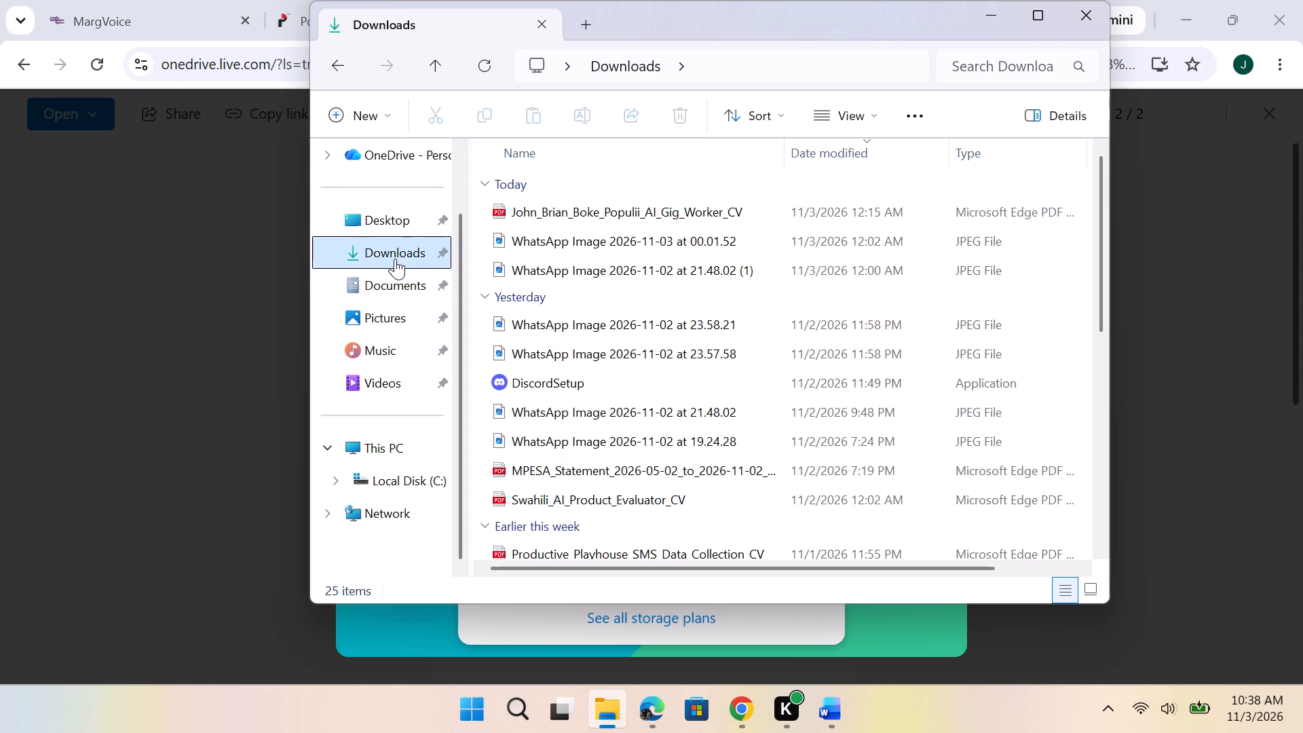
pyautogui.scroll(-1, 569, 266)
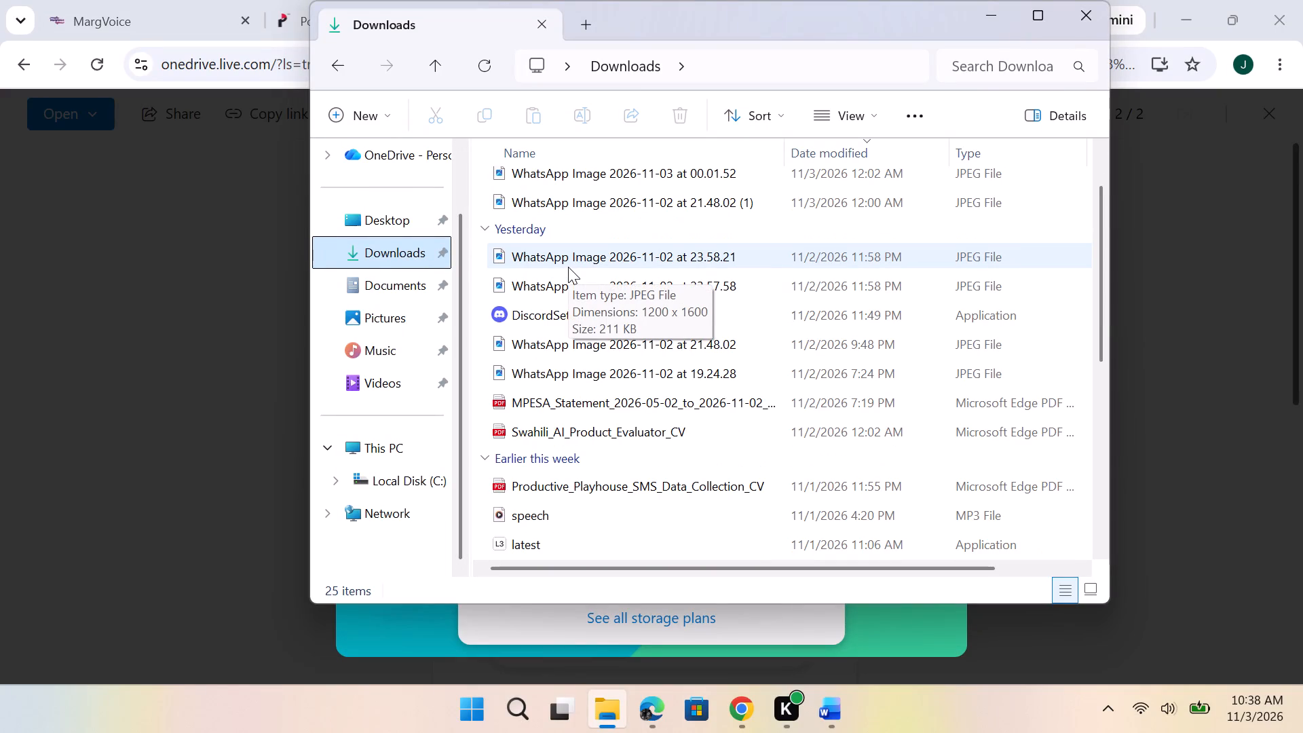
pyautogui.scroll(-1, 567, 267)
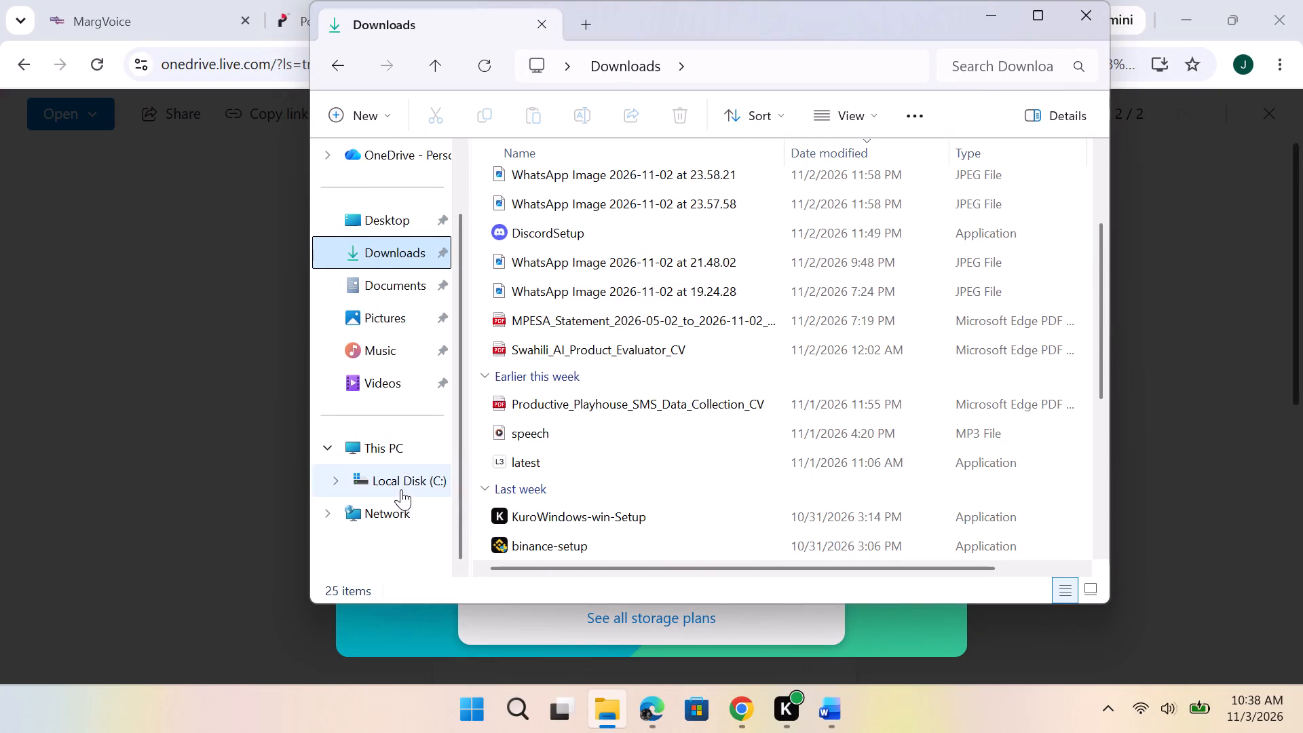
pyautogui.click(400, 489)
pyautogui.click(395, 451)
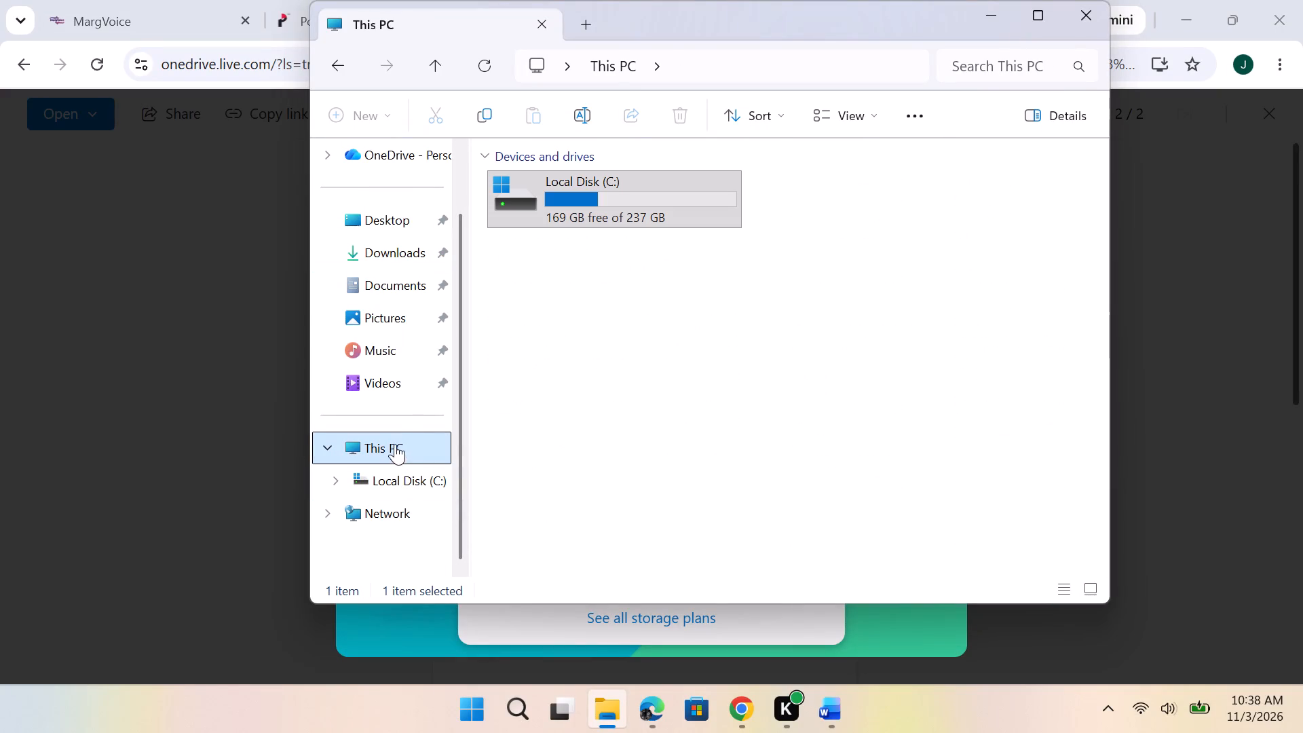
pyautogui.click(398, 388)
pyautogui.click(376, 337)
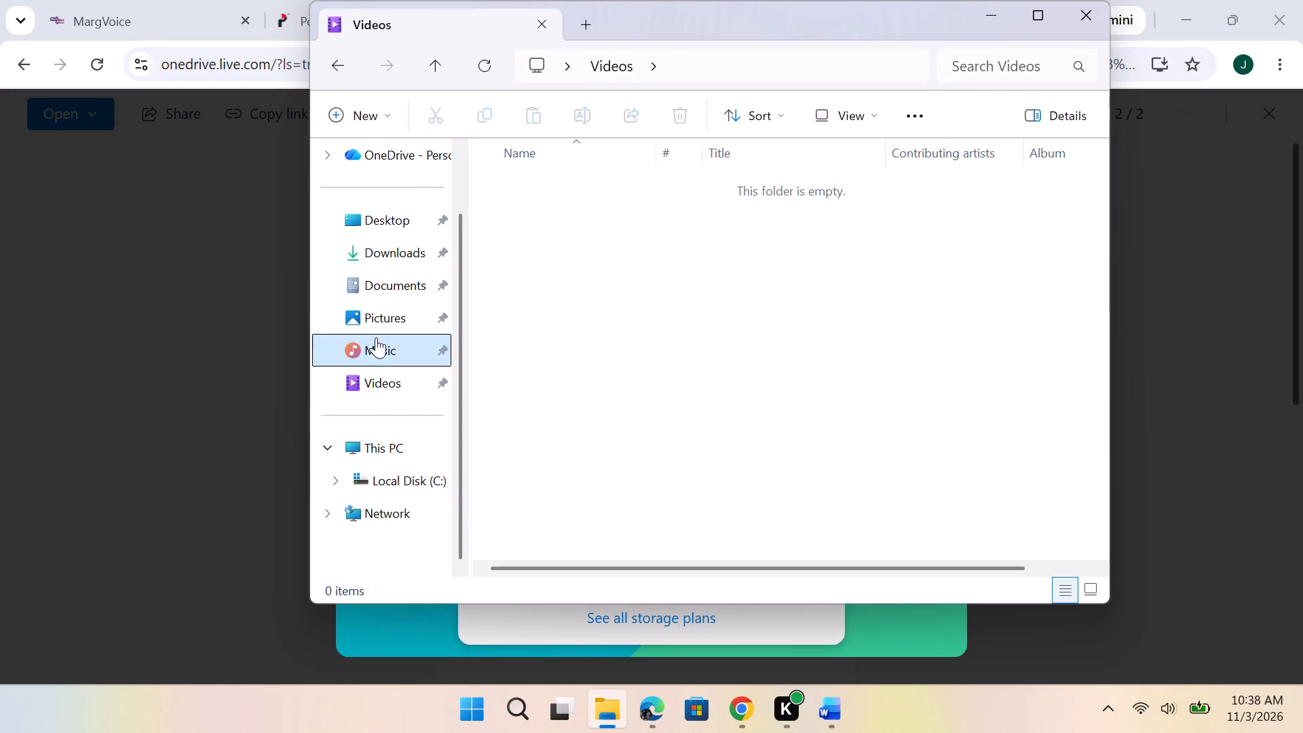
pyautogui.click(381, 328)
pyautogui.doubleClick(383, 480)
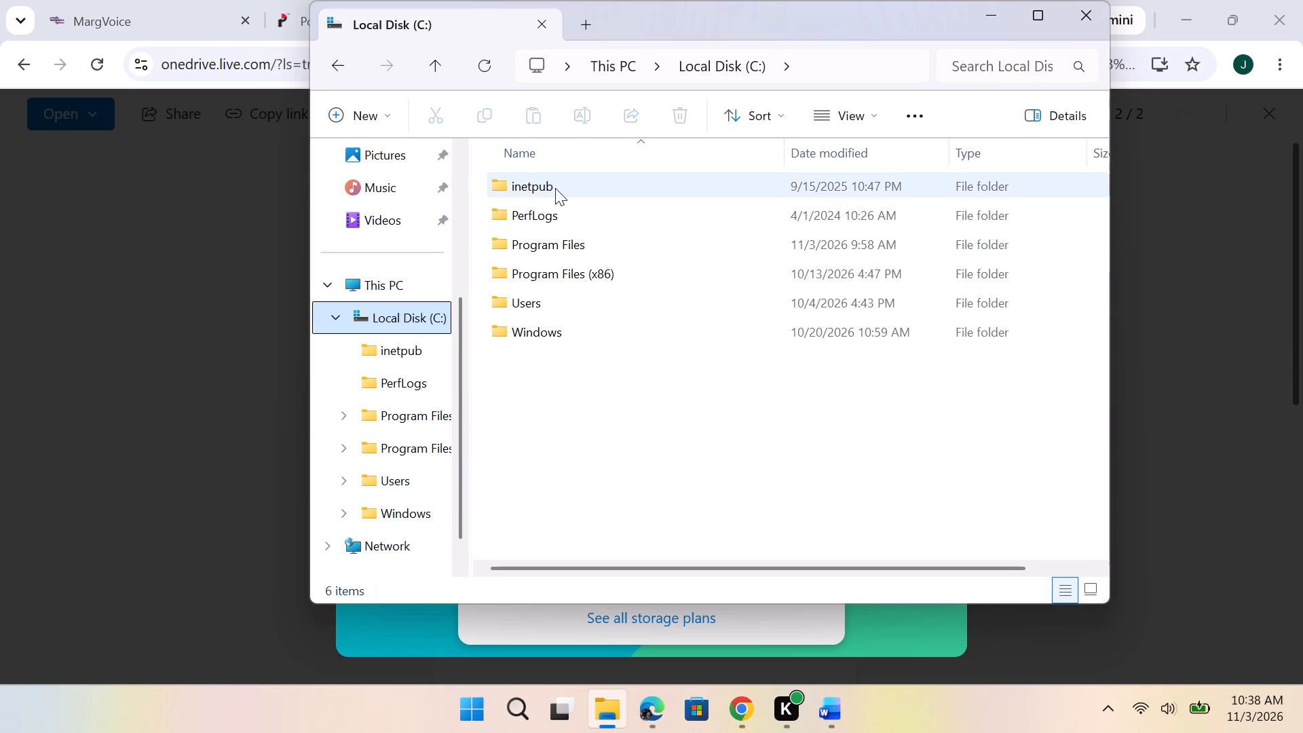
pyautogui.doubleClick(400, 550)
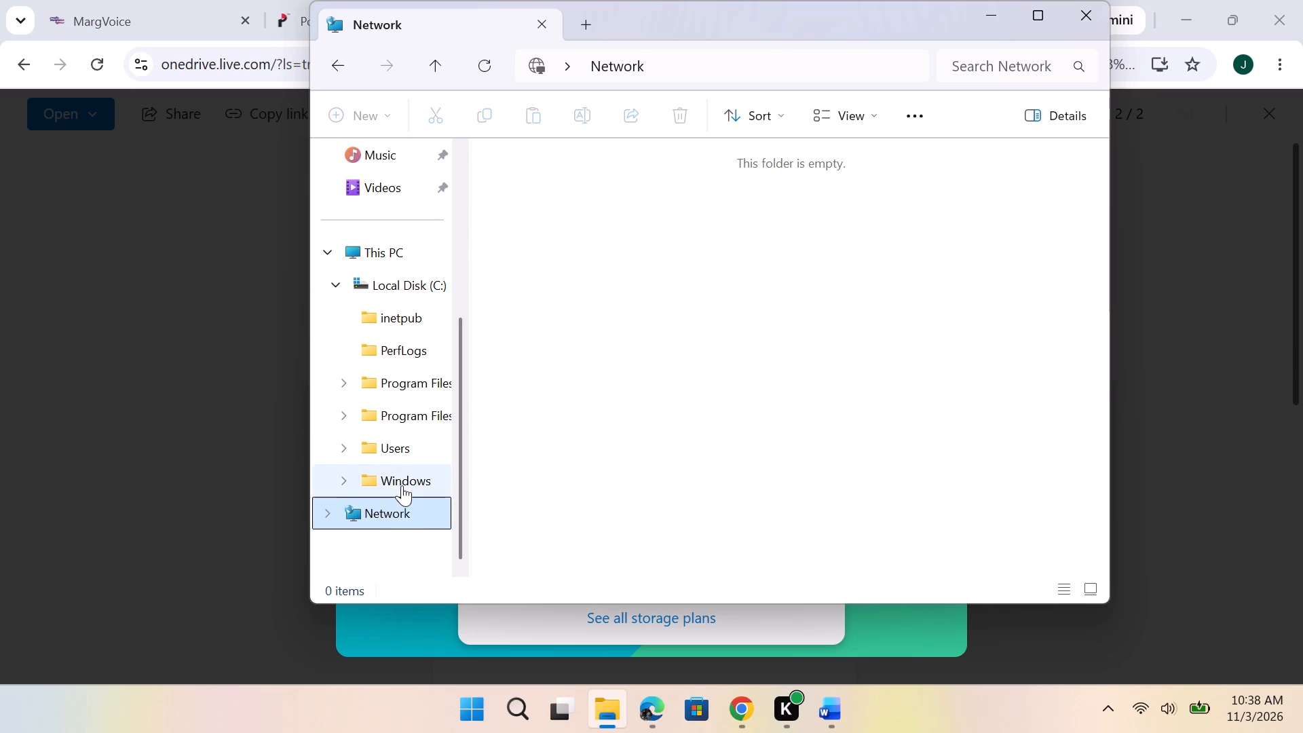
pyautogui.scroll(-2, 402, 464)
pyautogui.scroll(1, 402, 464)
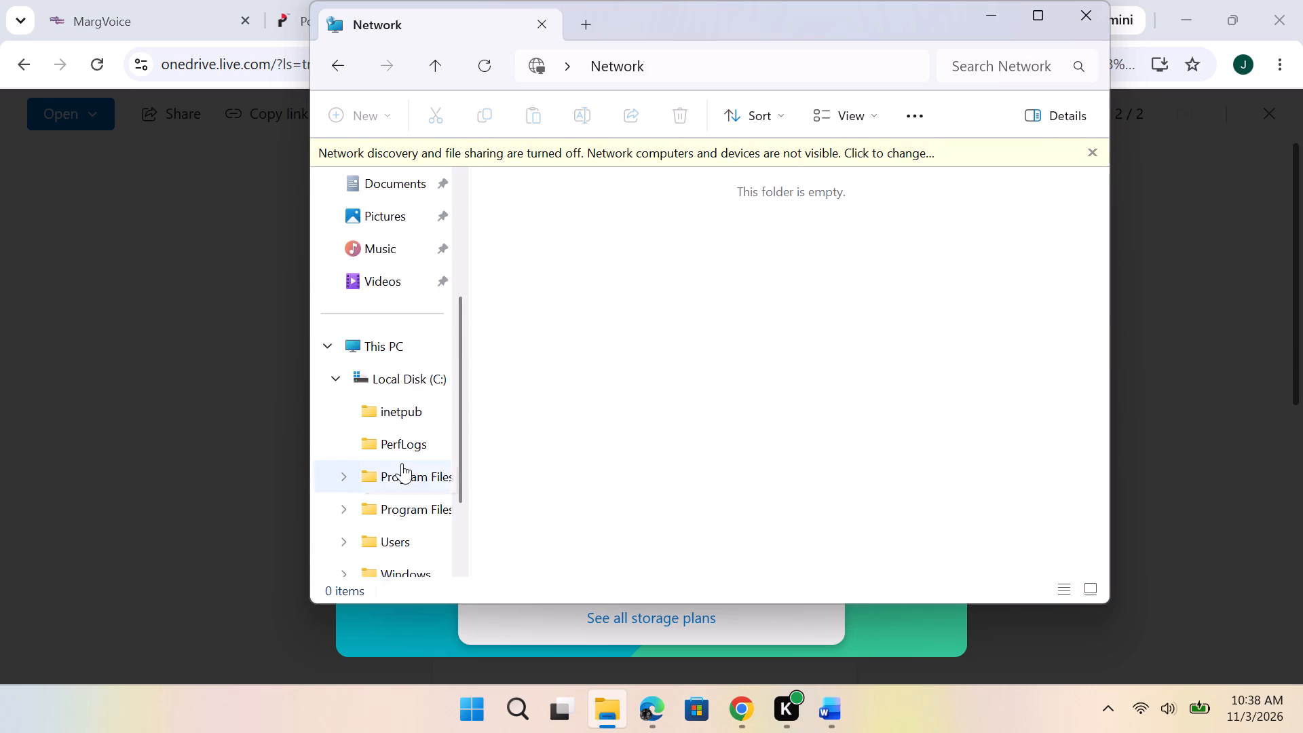
pyautogui.scroll(4, 402, 463)
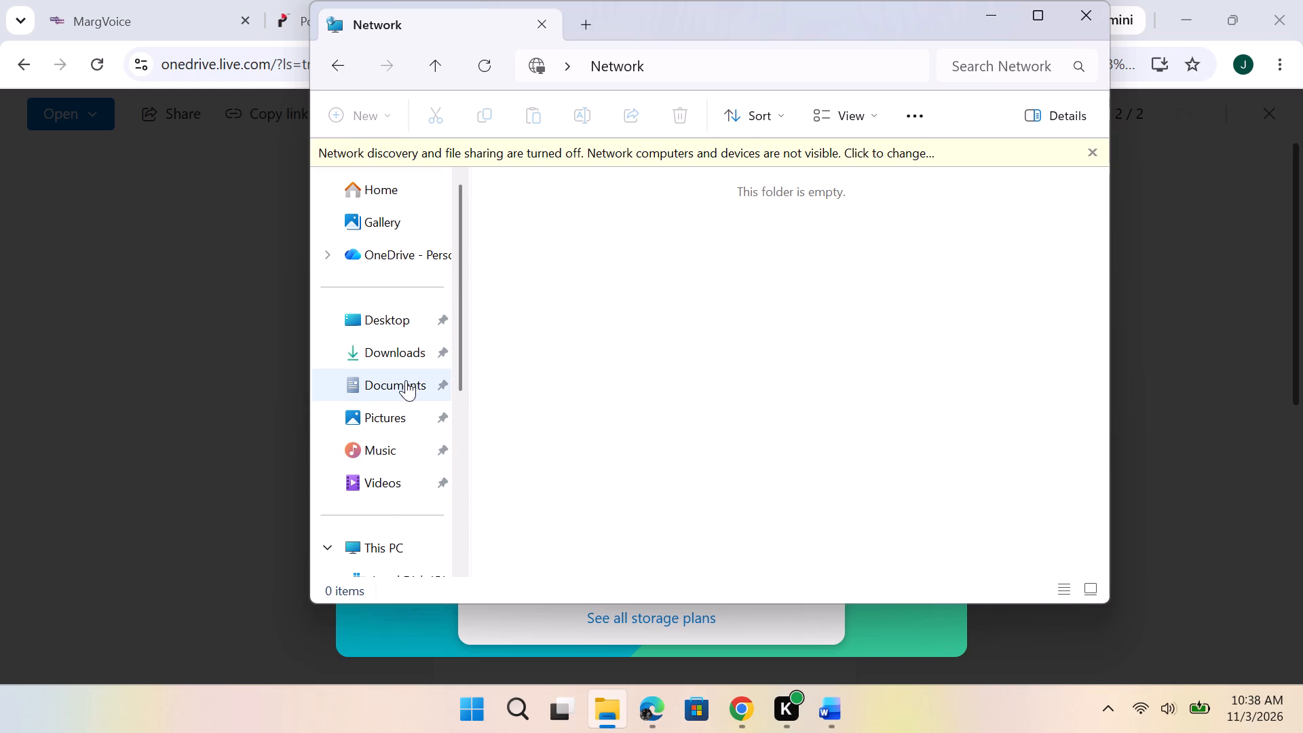
pyautogui.doubleClick(406, 380)
pyautogui.click(395, 335)
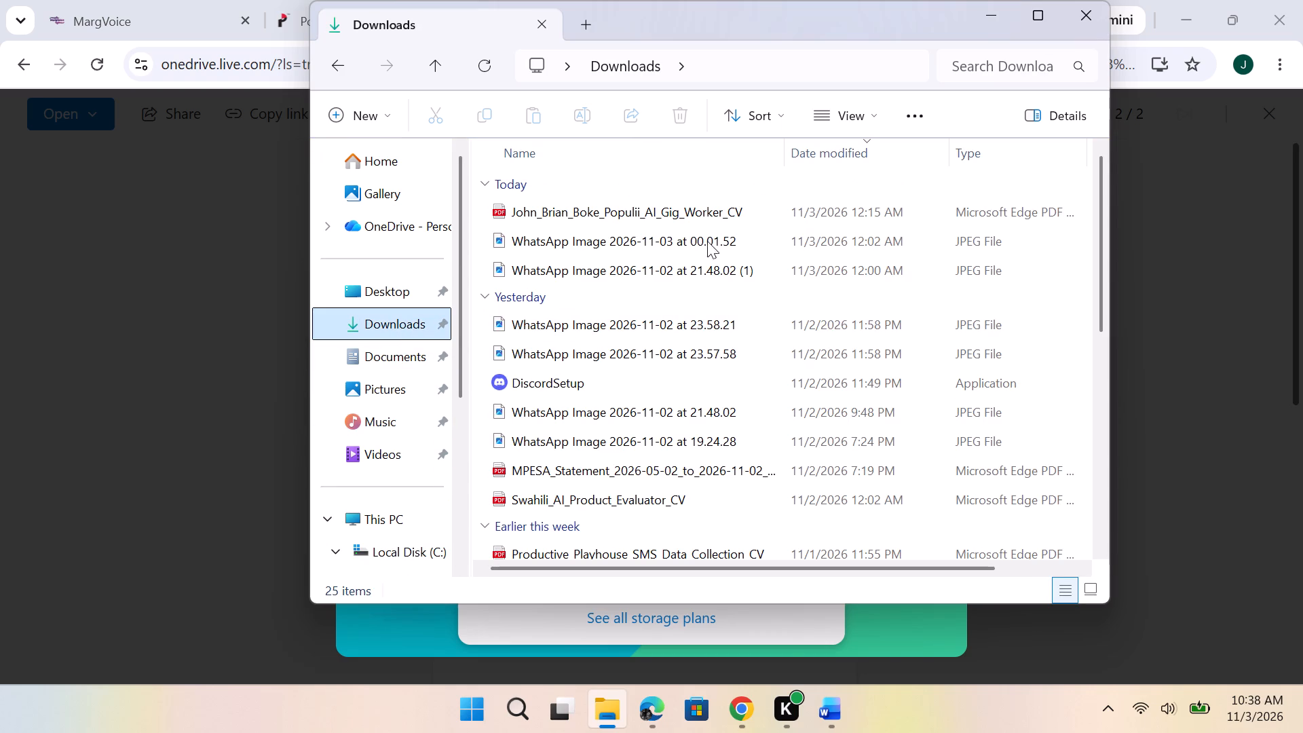
pyautogui.click(1002, 22)
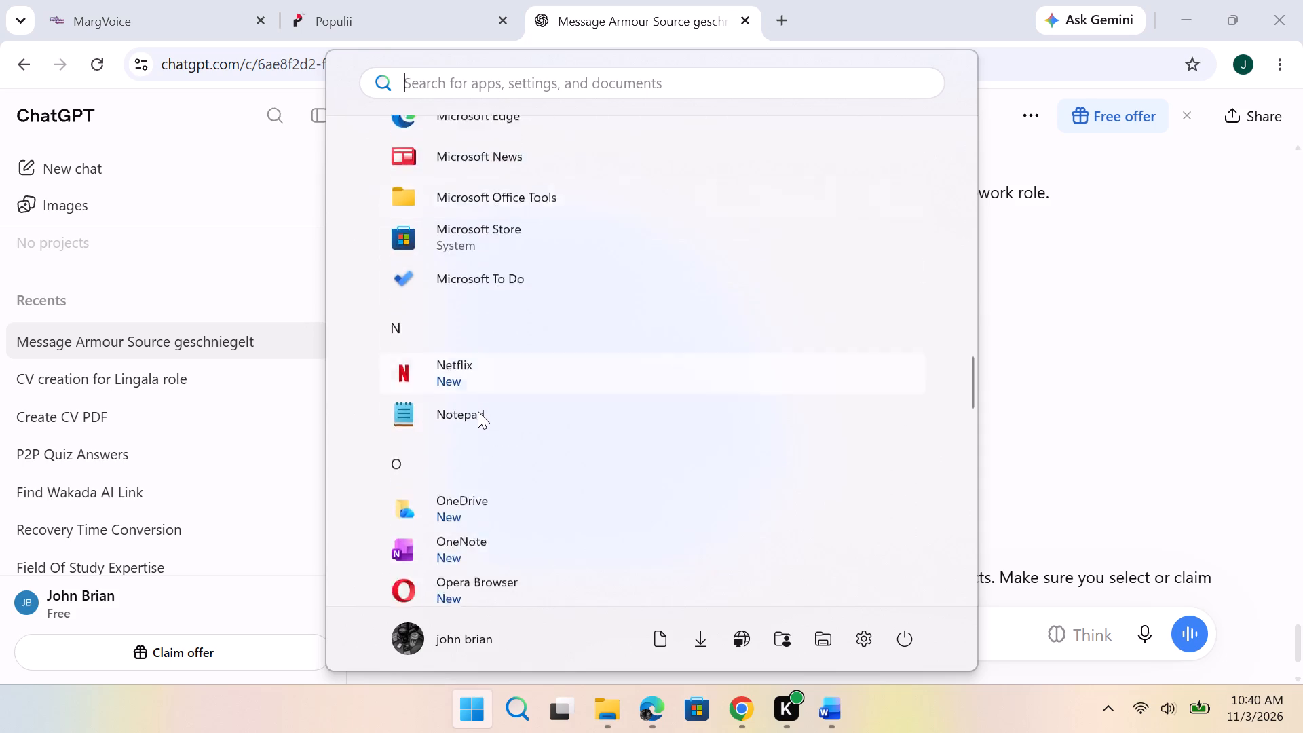
# Find WhatsApp among the installed apps and launch it.
pyautogui.scroll(-18, 478, 411)
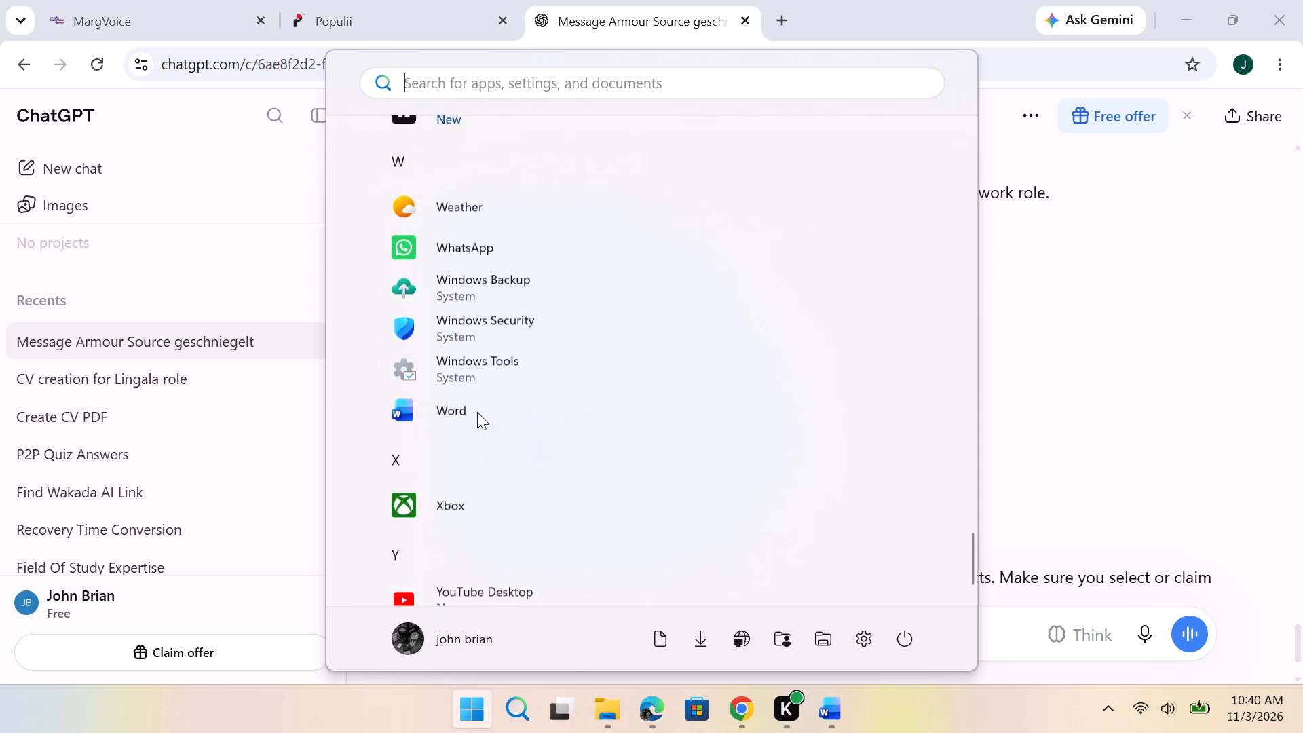
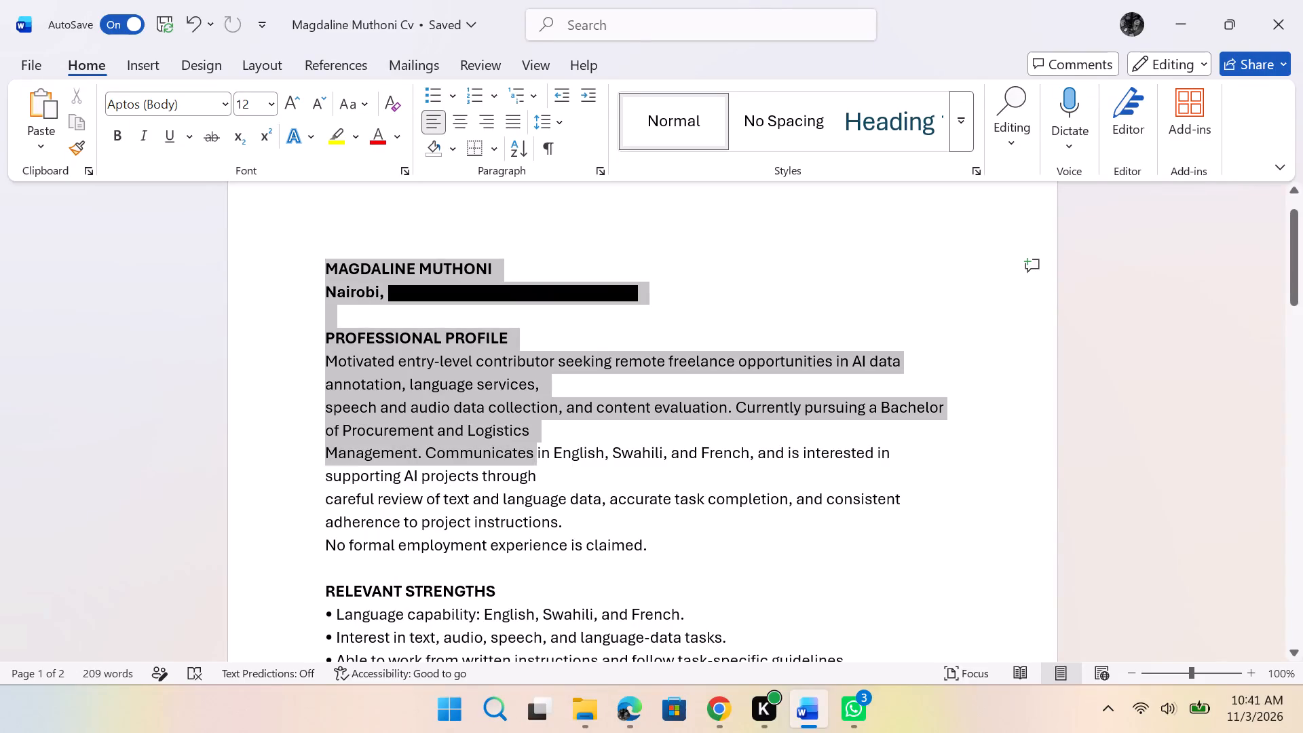
# Copy the CV text from the name heading on the first page through the Certifications section on the second page.
pyautogui.scroll(-8, 525, 478)
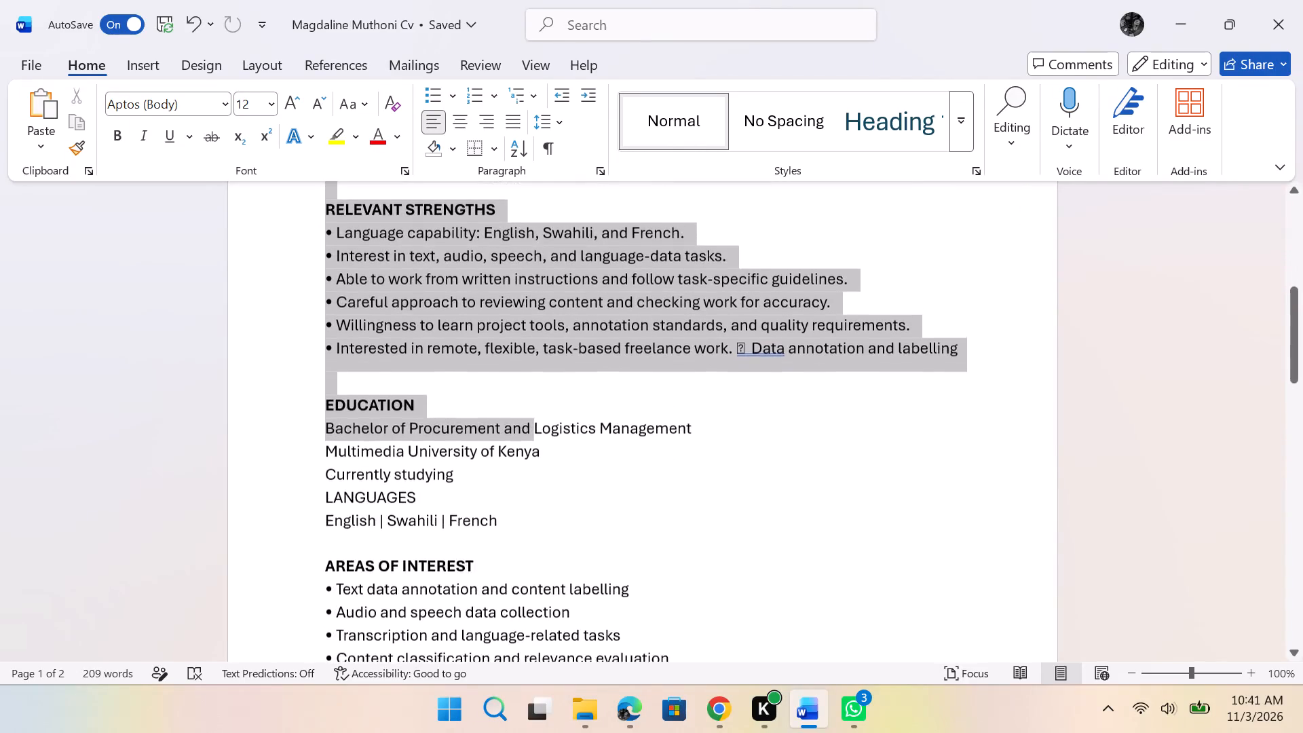
pyautogui.scroll(-6, 525, 478)
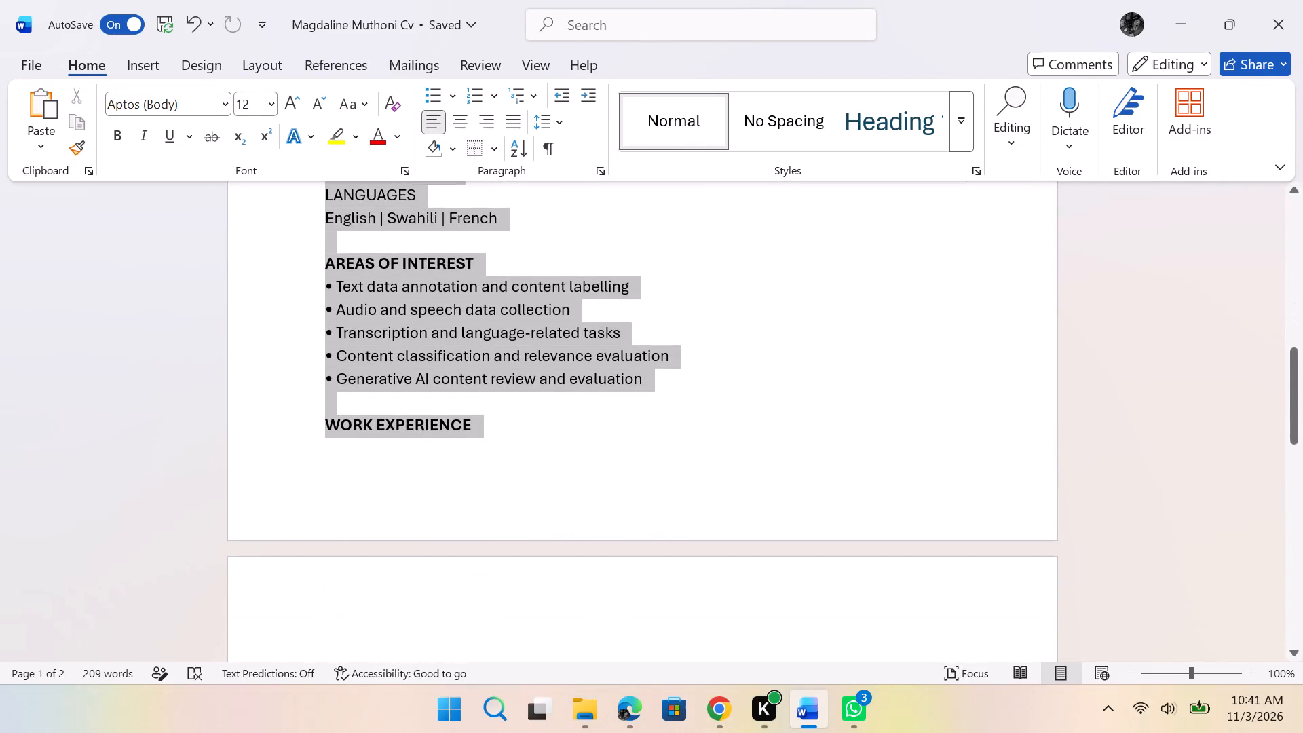
pyautogui.scroll(-4, 525, 478)
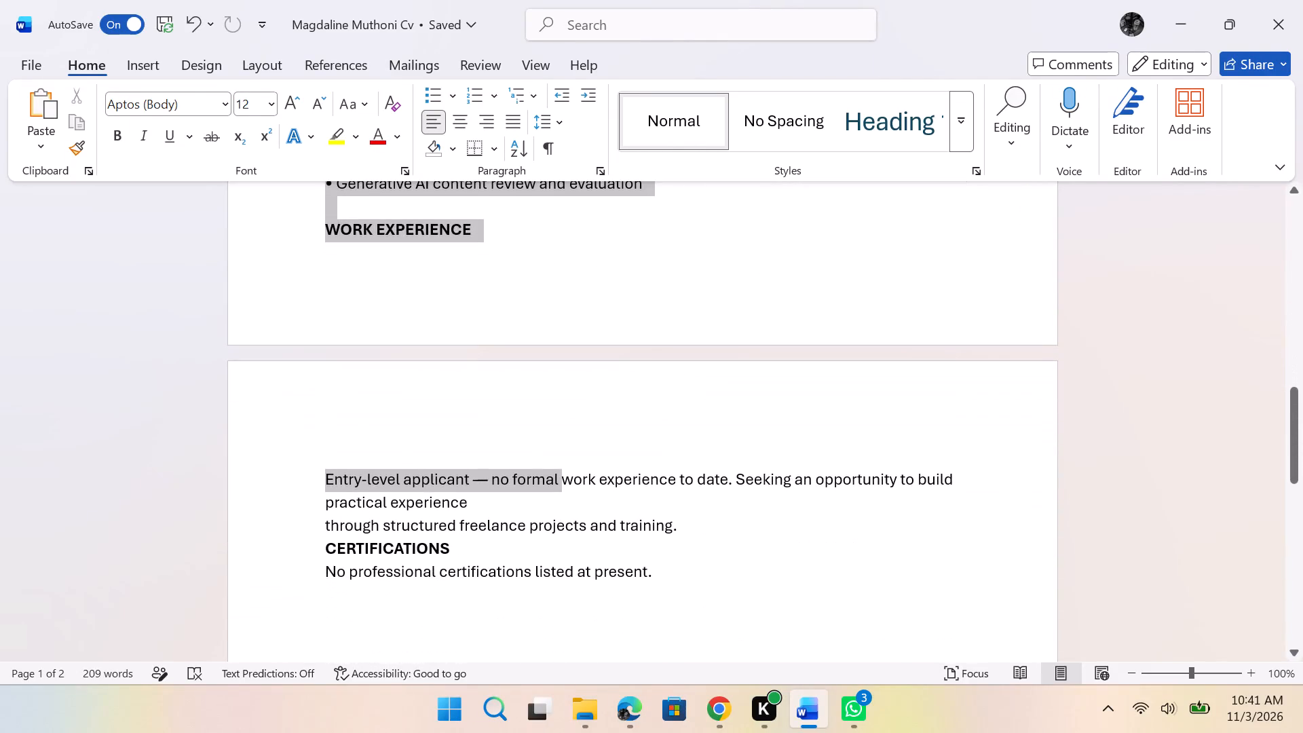
pyautogui.scroll(-3, 525, 478)
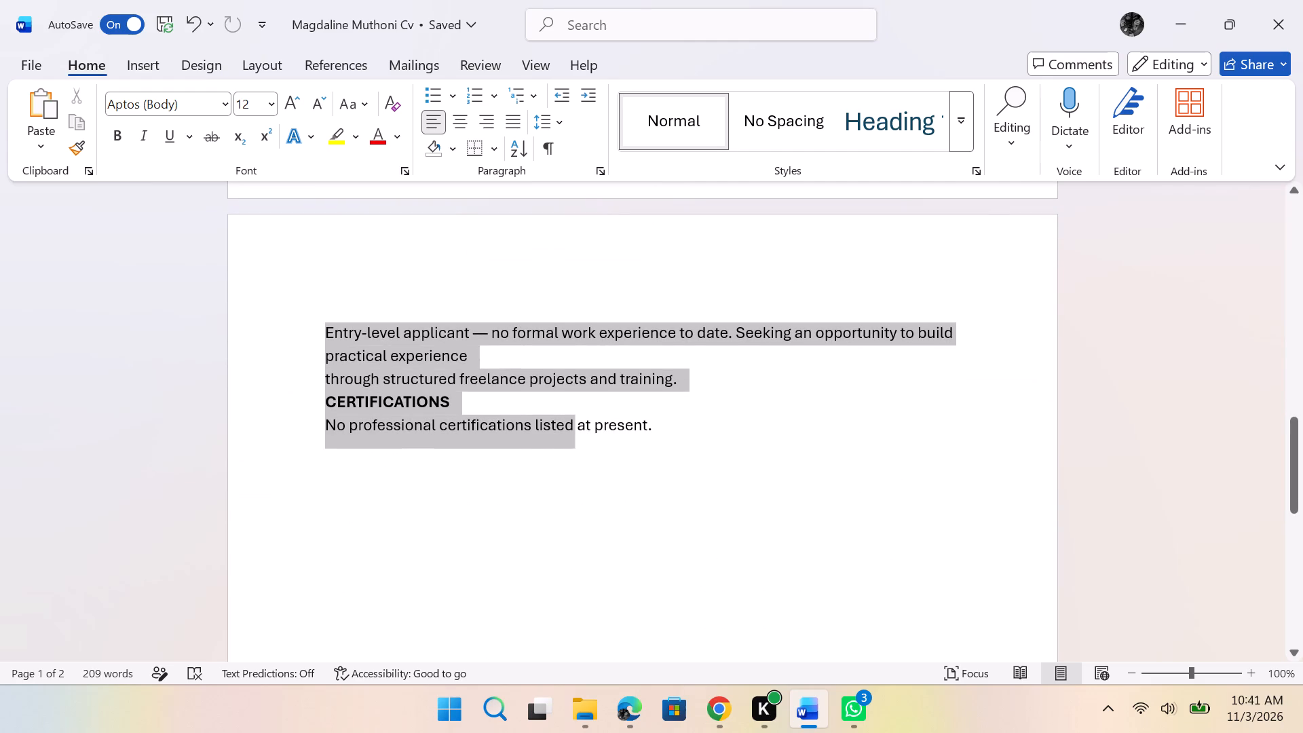
pyautogui.rightClick(439, 382)
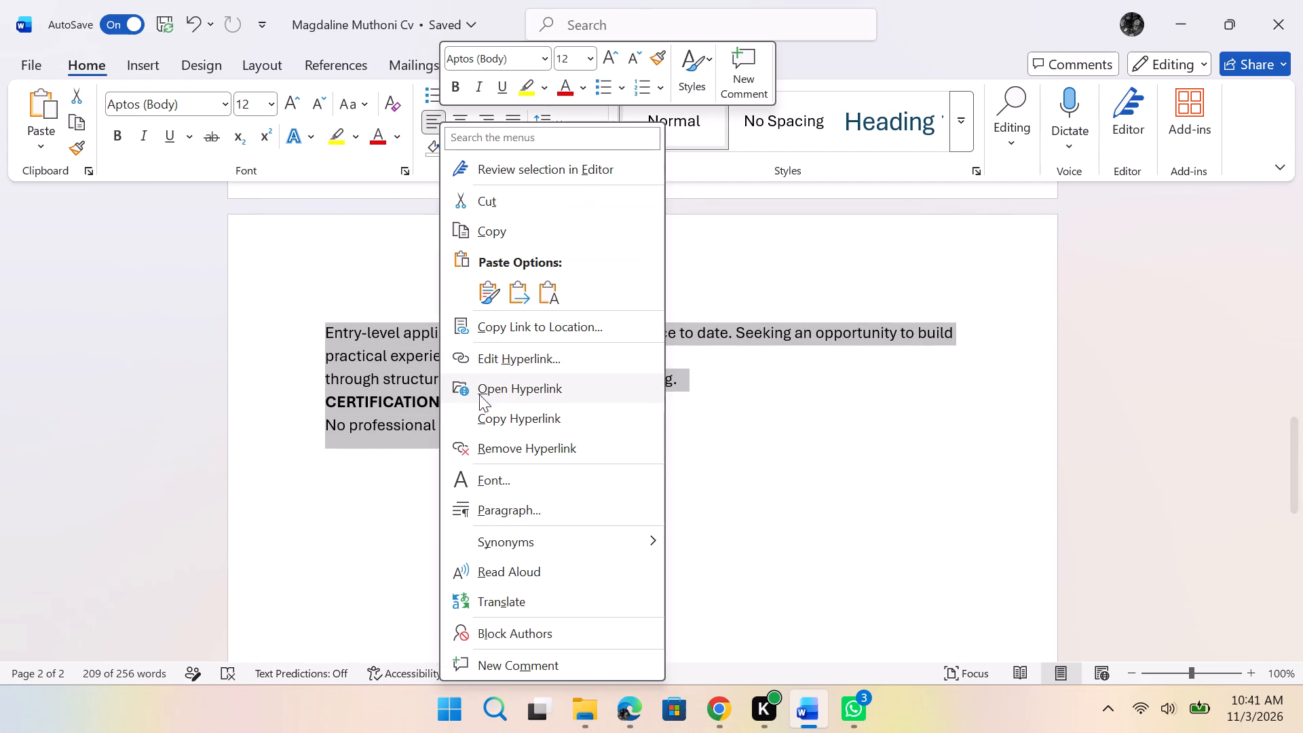
pyautogui.click(500, 231)
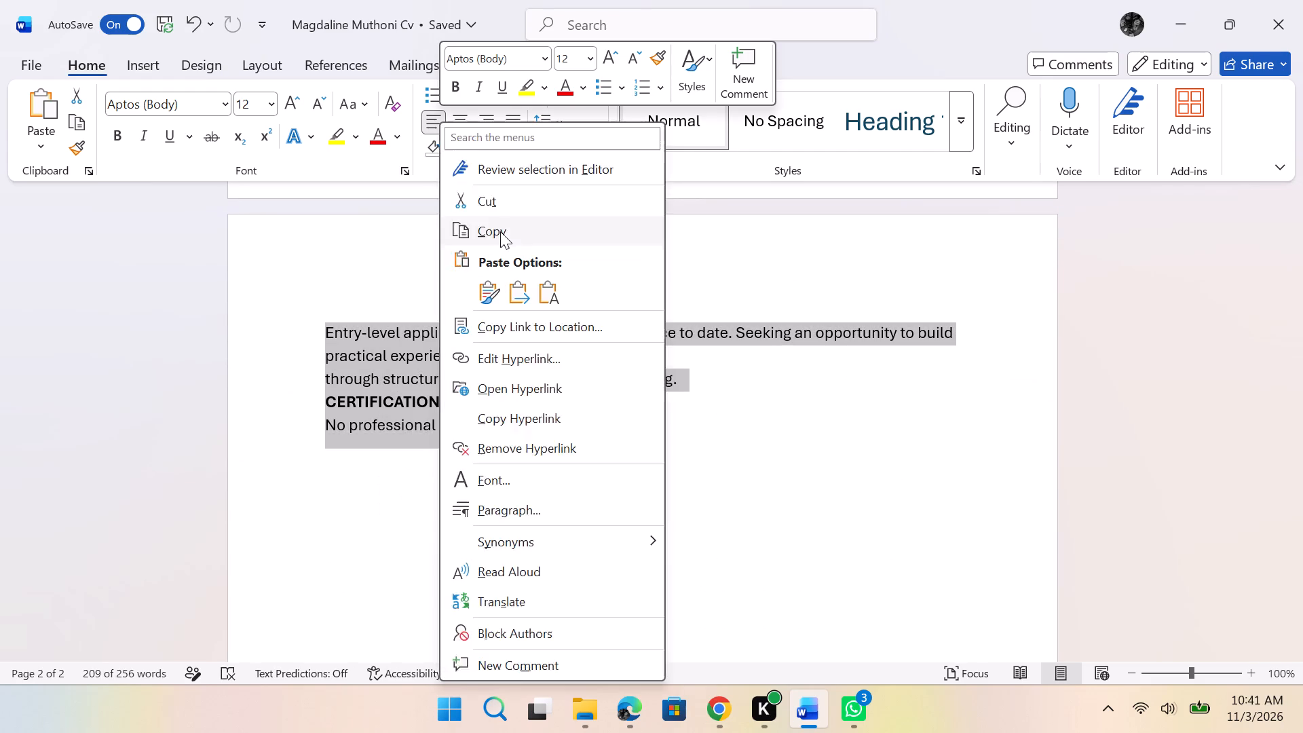
pyautogui.rightClick(452, 340)
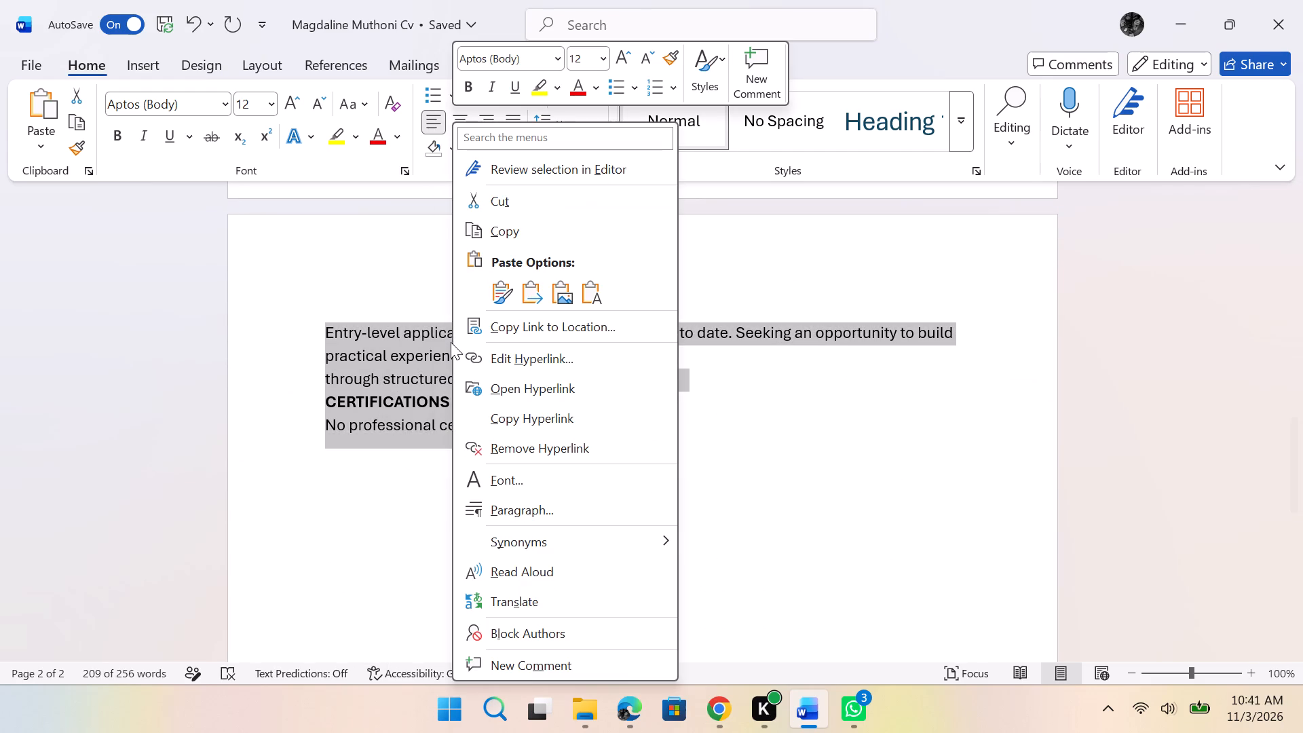
pyautogui.click(447, 345)
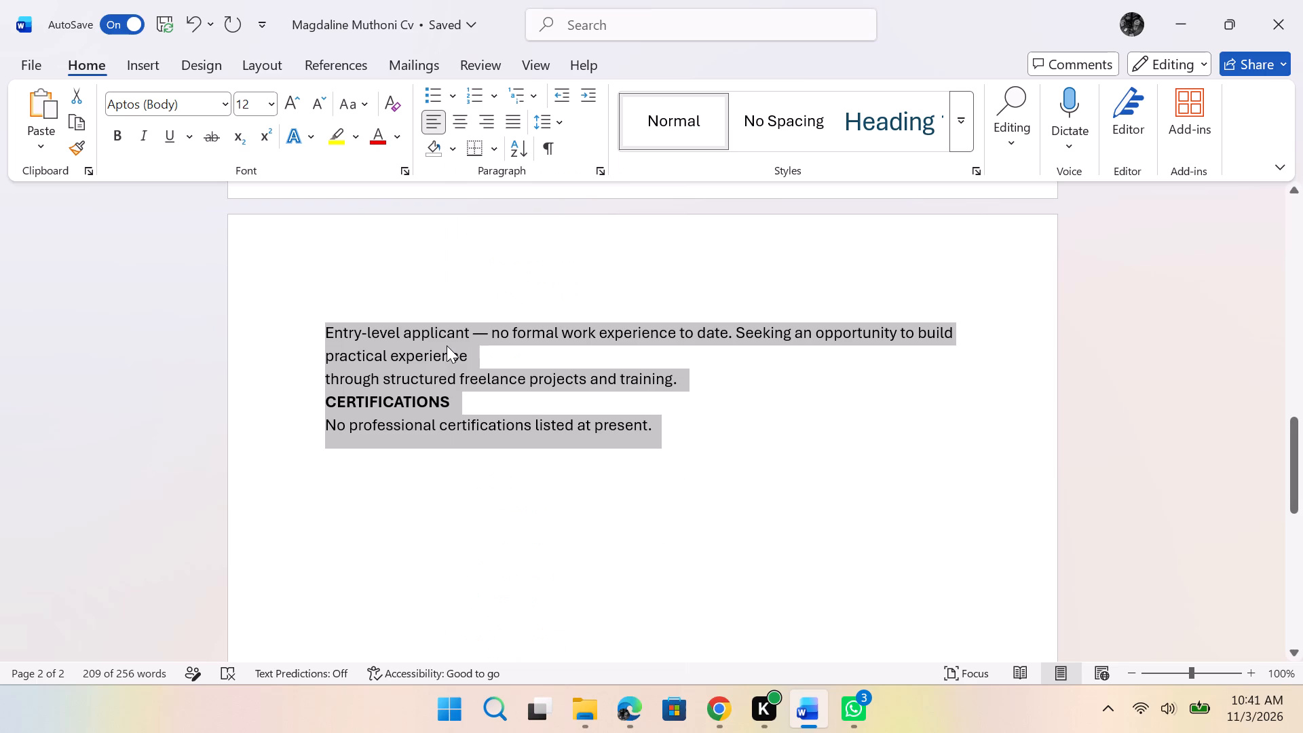
# Clear all of the selected CV text from the document.
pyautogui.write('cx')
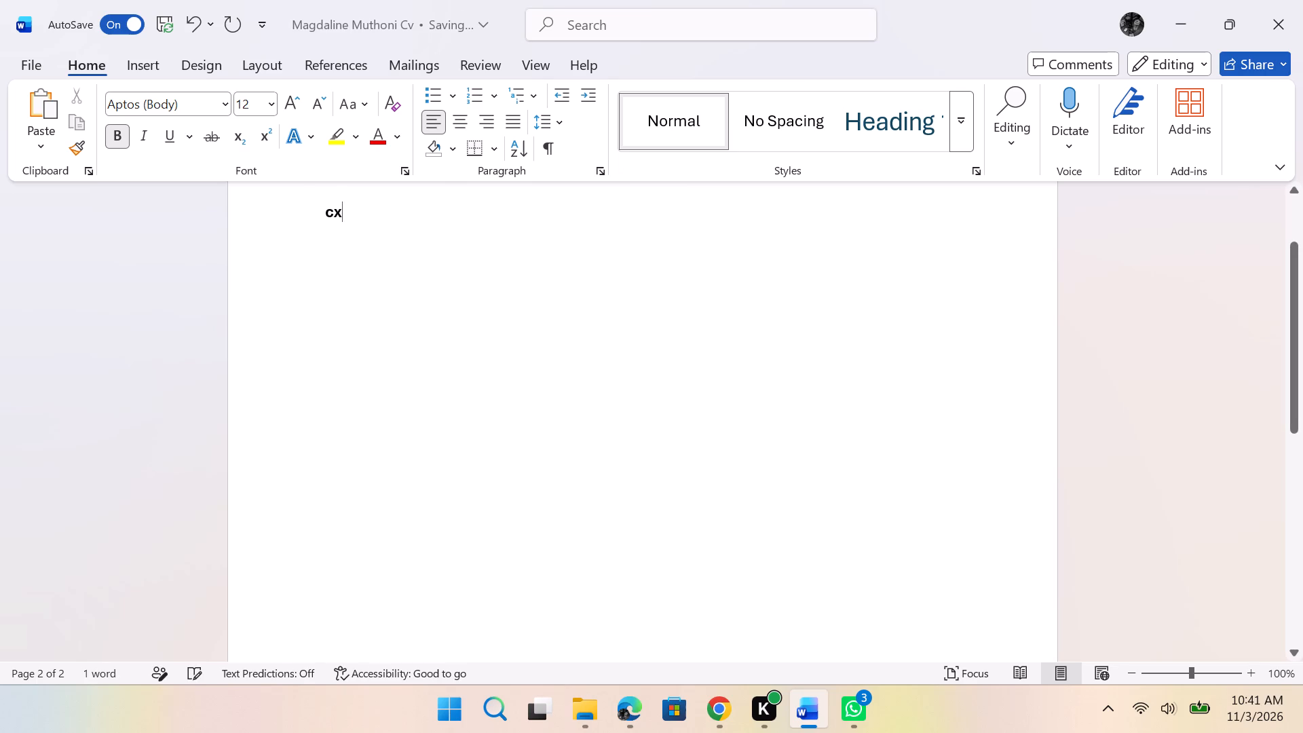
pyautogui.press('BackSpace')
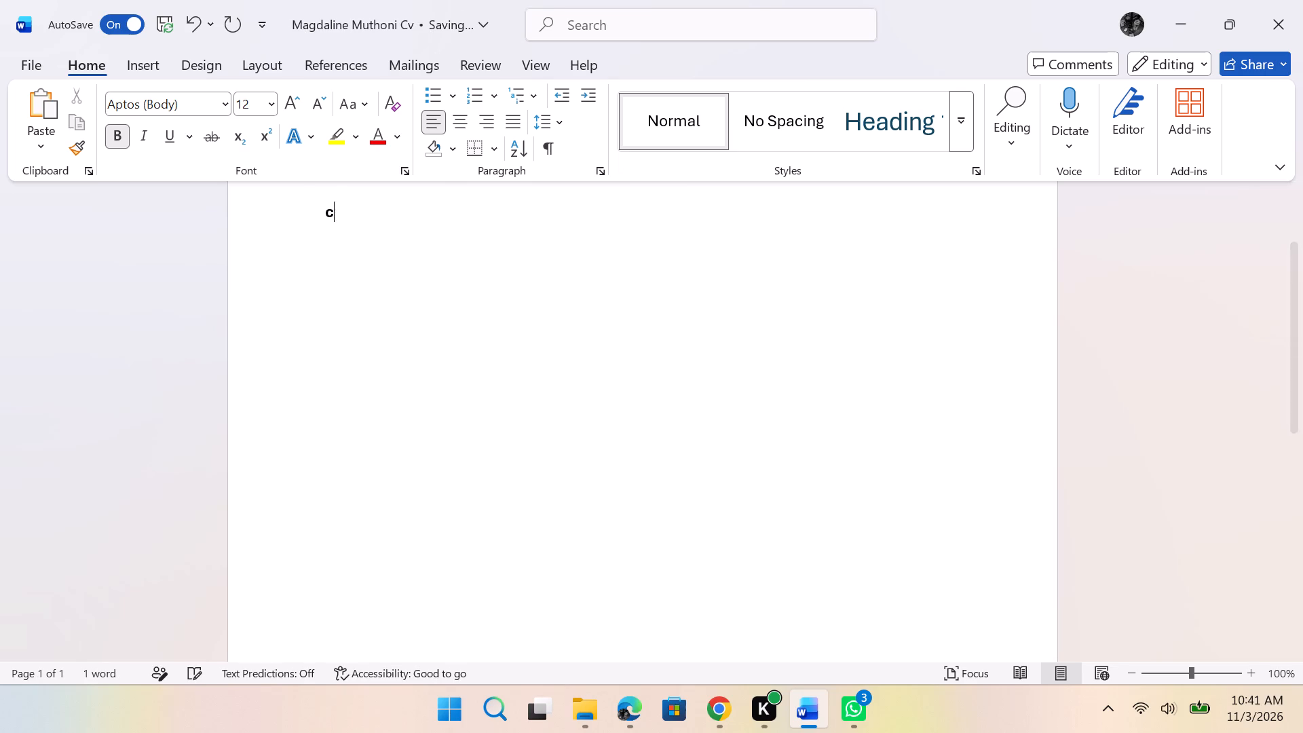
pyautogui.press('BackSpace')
pyautogui.scroll(6, 440, 352)
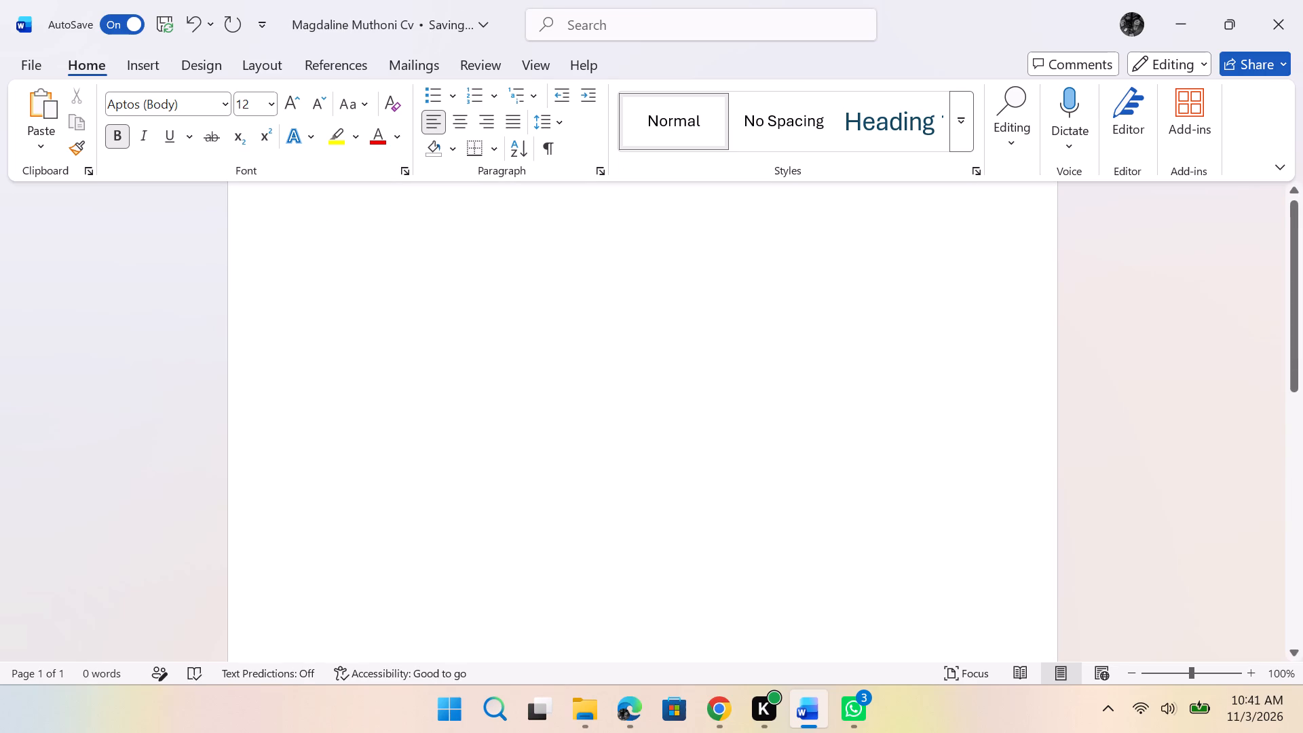
pyautogui.scroll(3, 440, 352)
pyautogui.scroll(-4, 434, 358)
pyautogui.scroll(6, 411, 369)
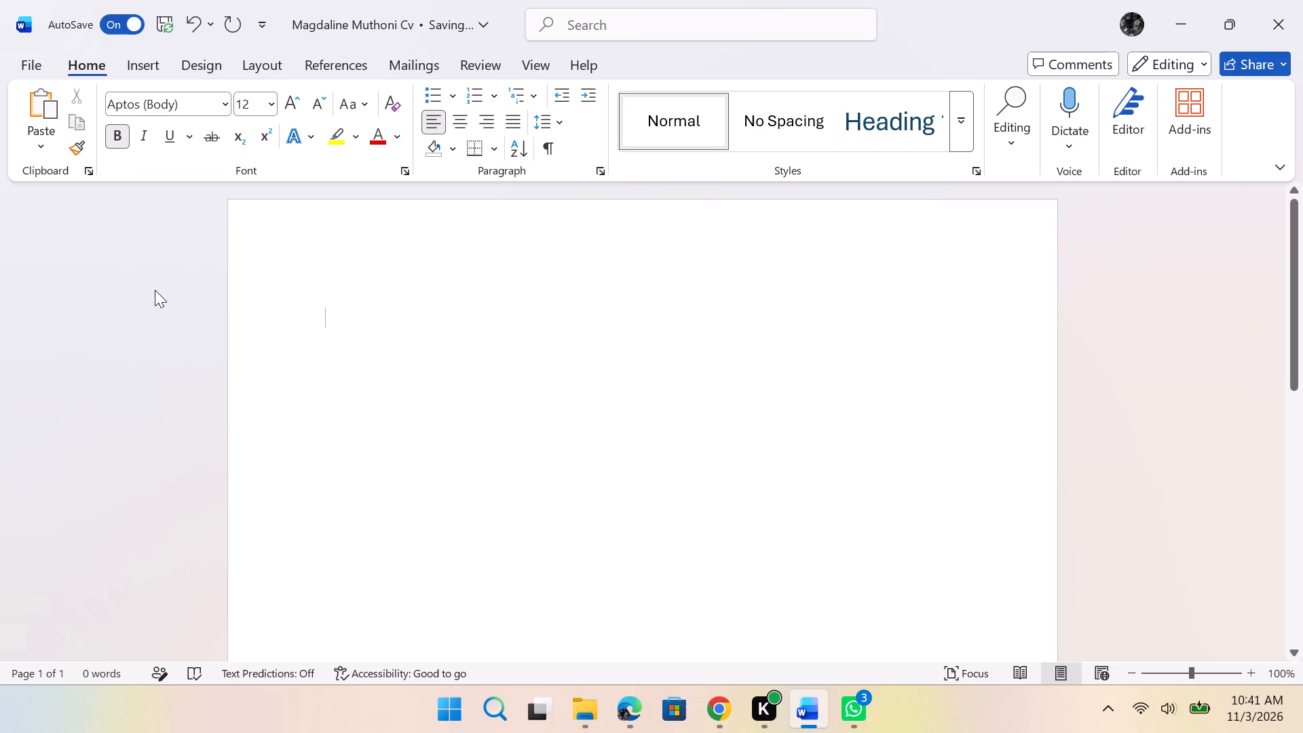
# Open the recent CV file stored in the OneDrive Documents folder and check its contents.
pyautogui.click(34, 57)
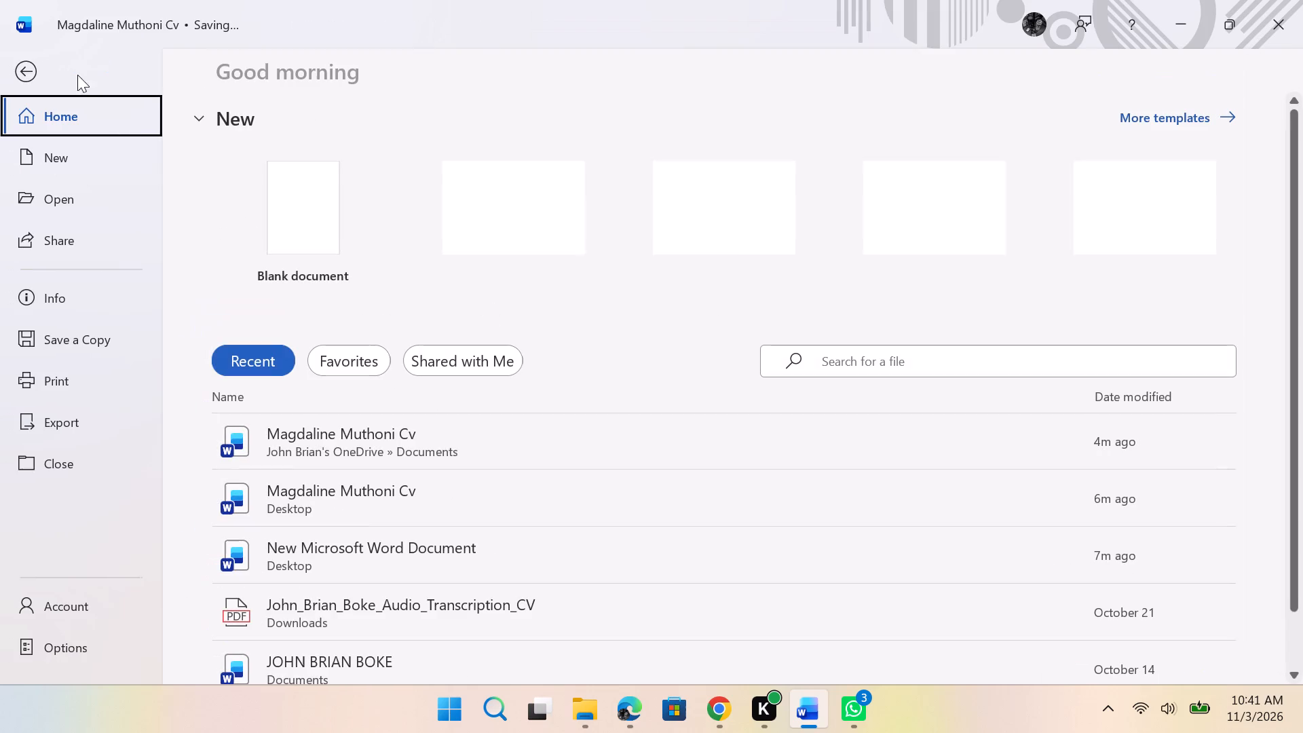
pyautogui.click(442, 451)
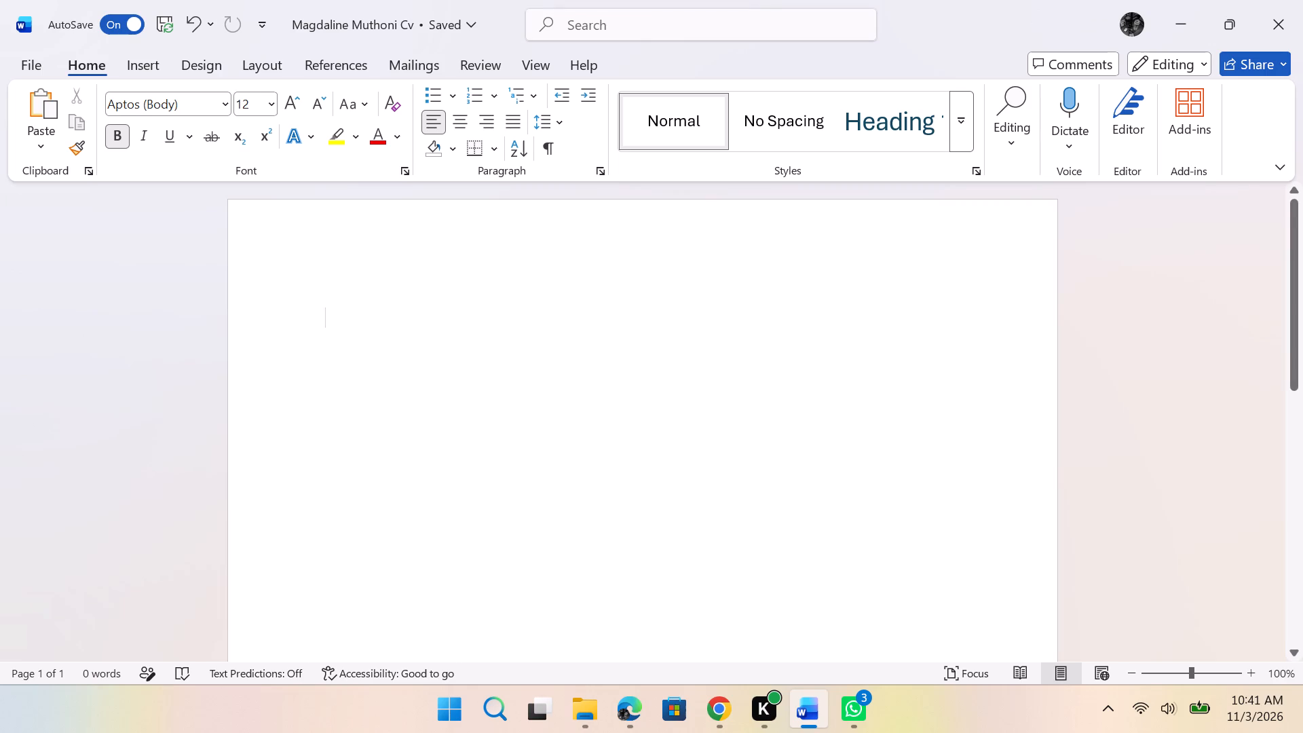
pyautogui.scroll(-1, 461, 434)
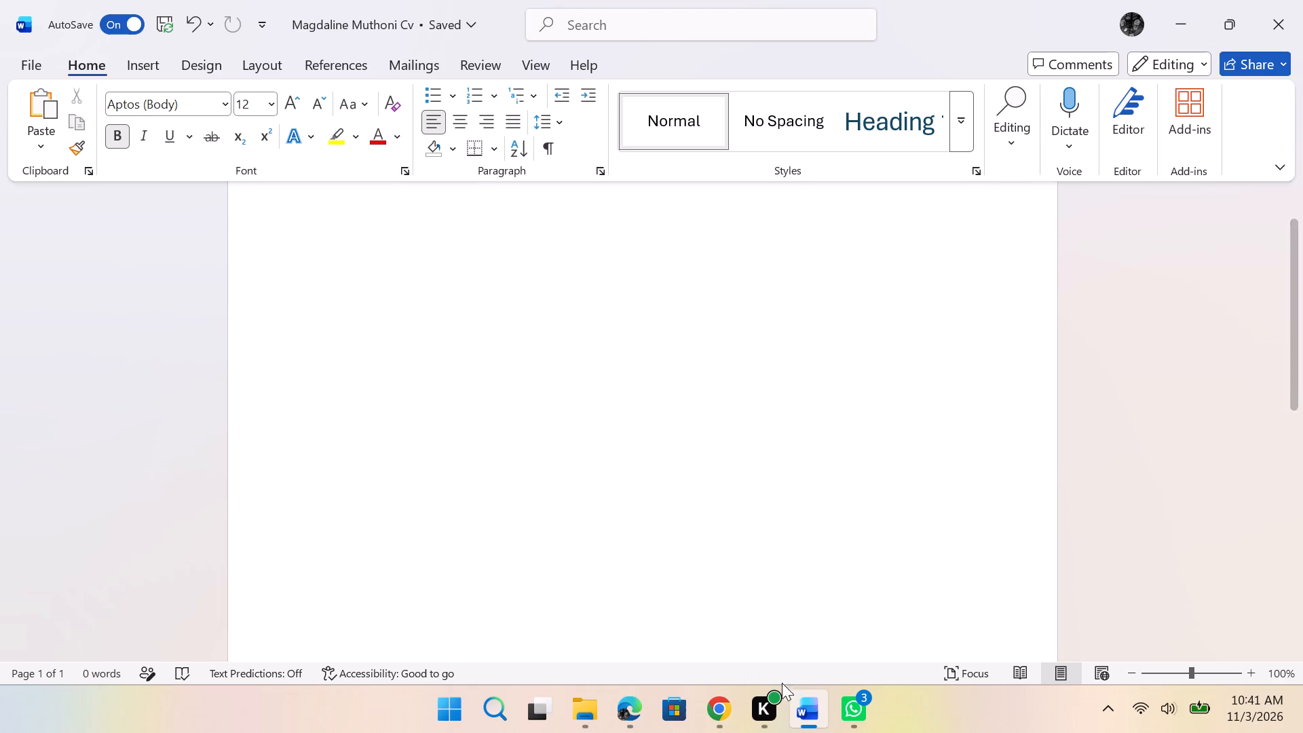